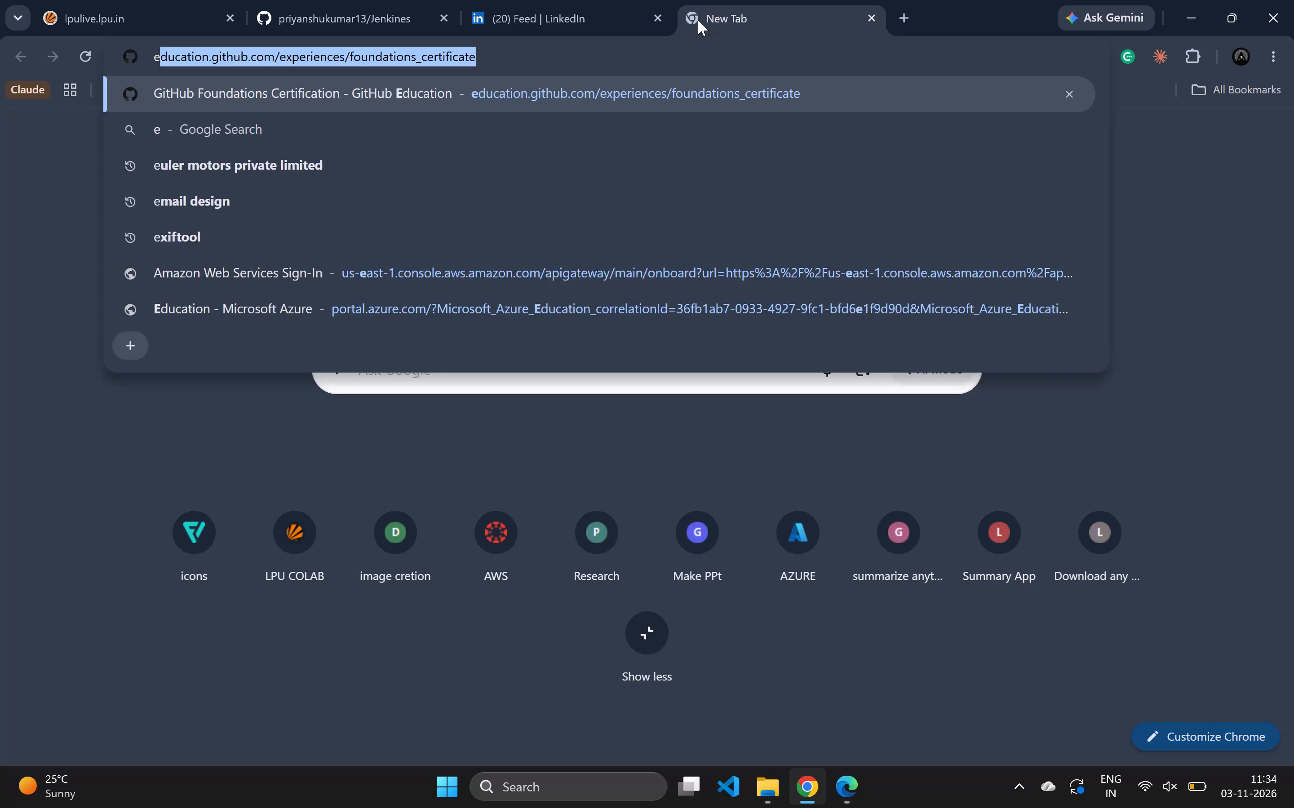
Search Google for "enhance cv".
text(nh)
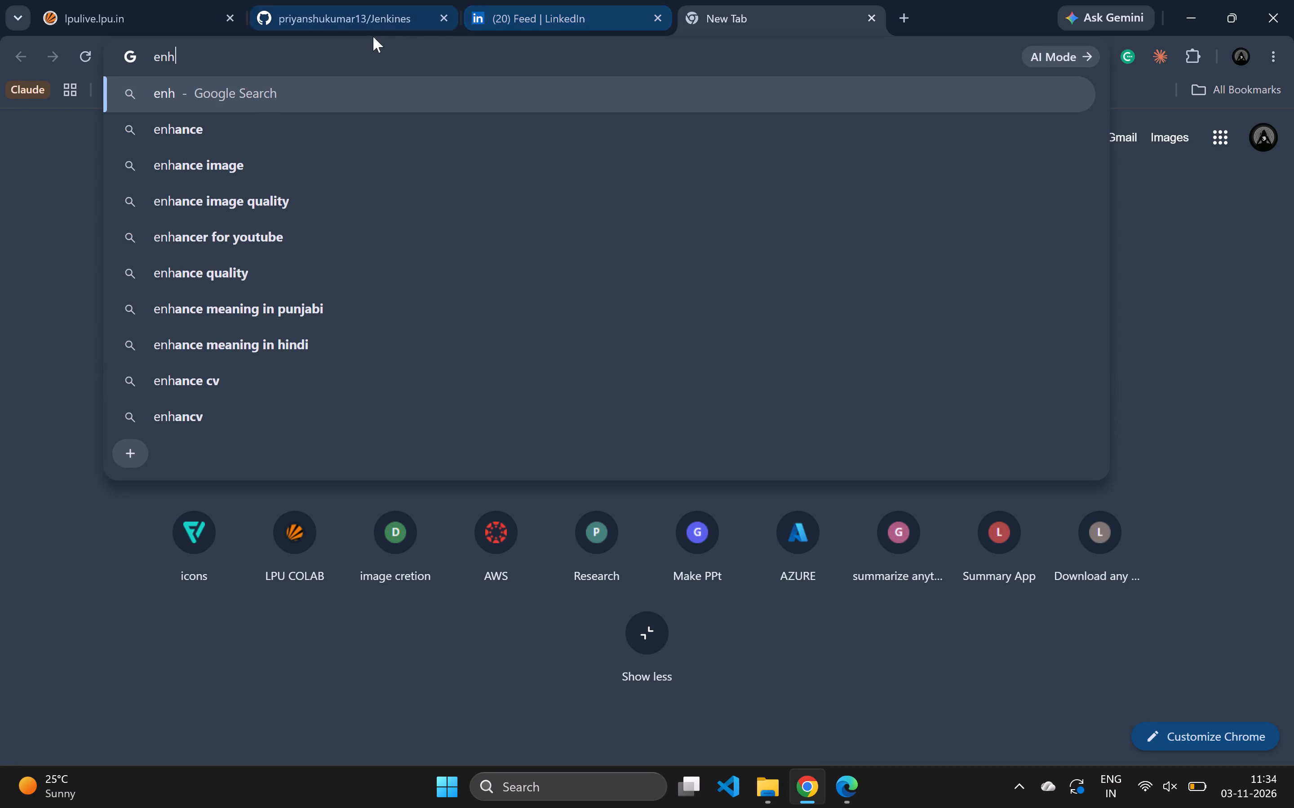
click(381, 135)
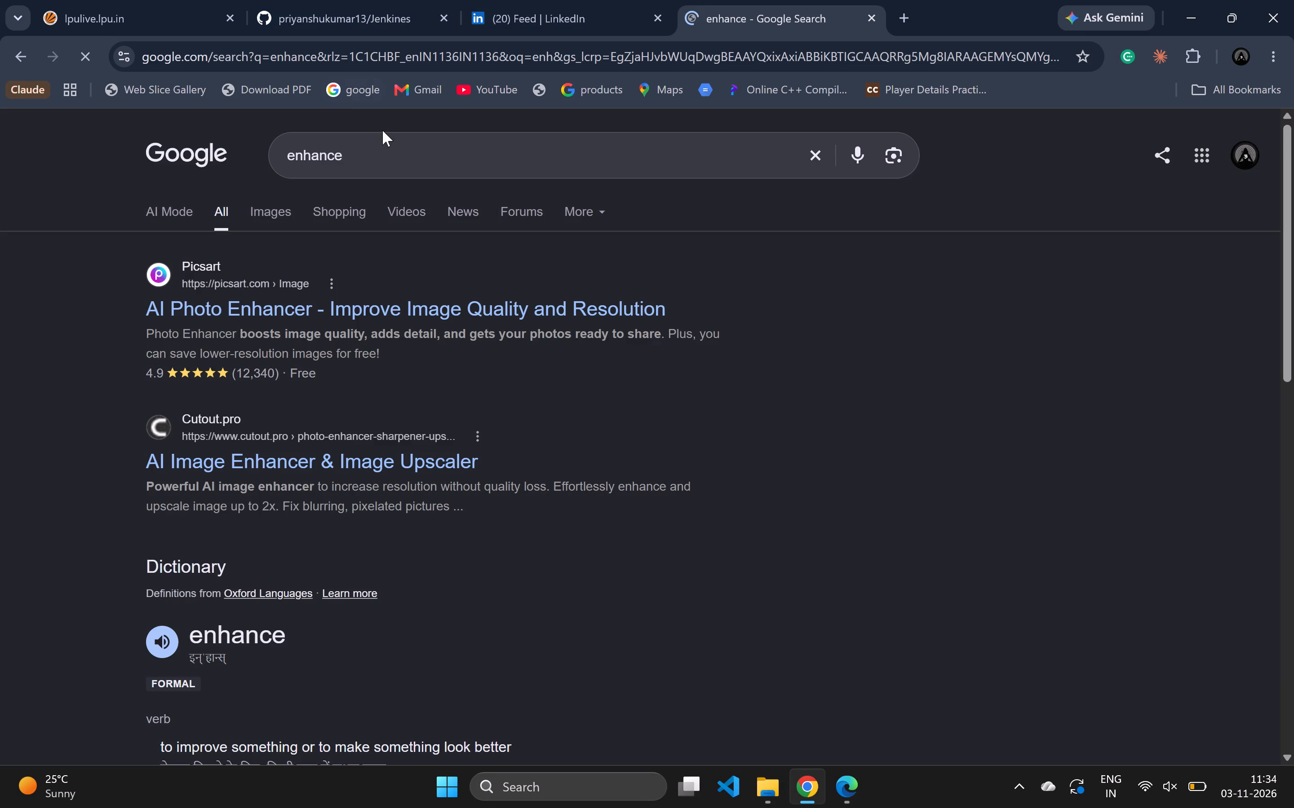
click(386, 143)
key(space)
text(cv)
key(Return)
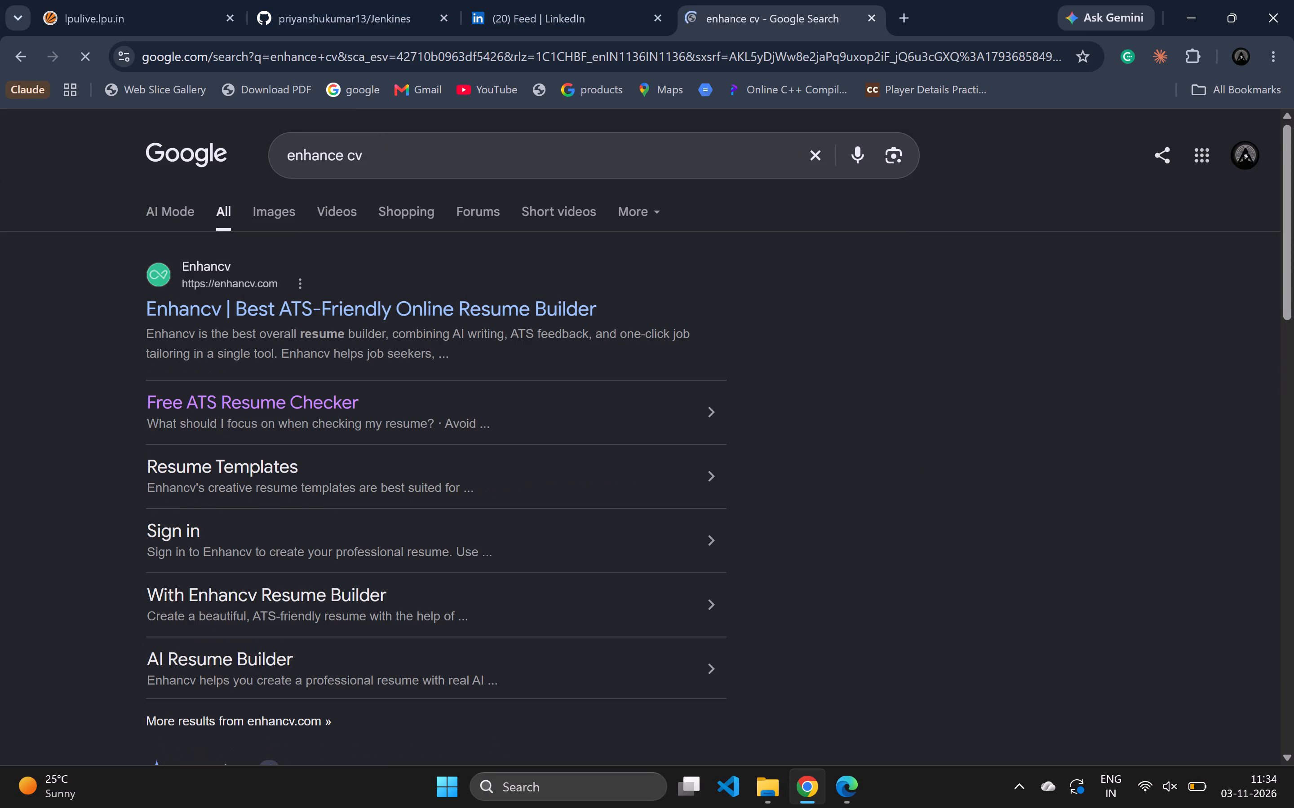
Open the Enhancv site from the search results, proceeding past the privacy warning, and go to its resume score checker.
click(275, 297)
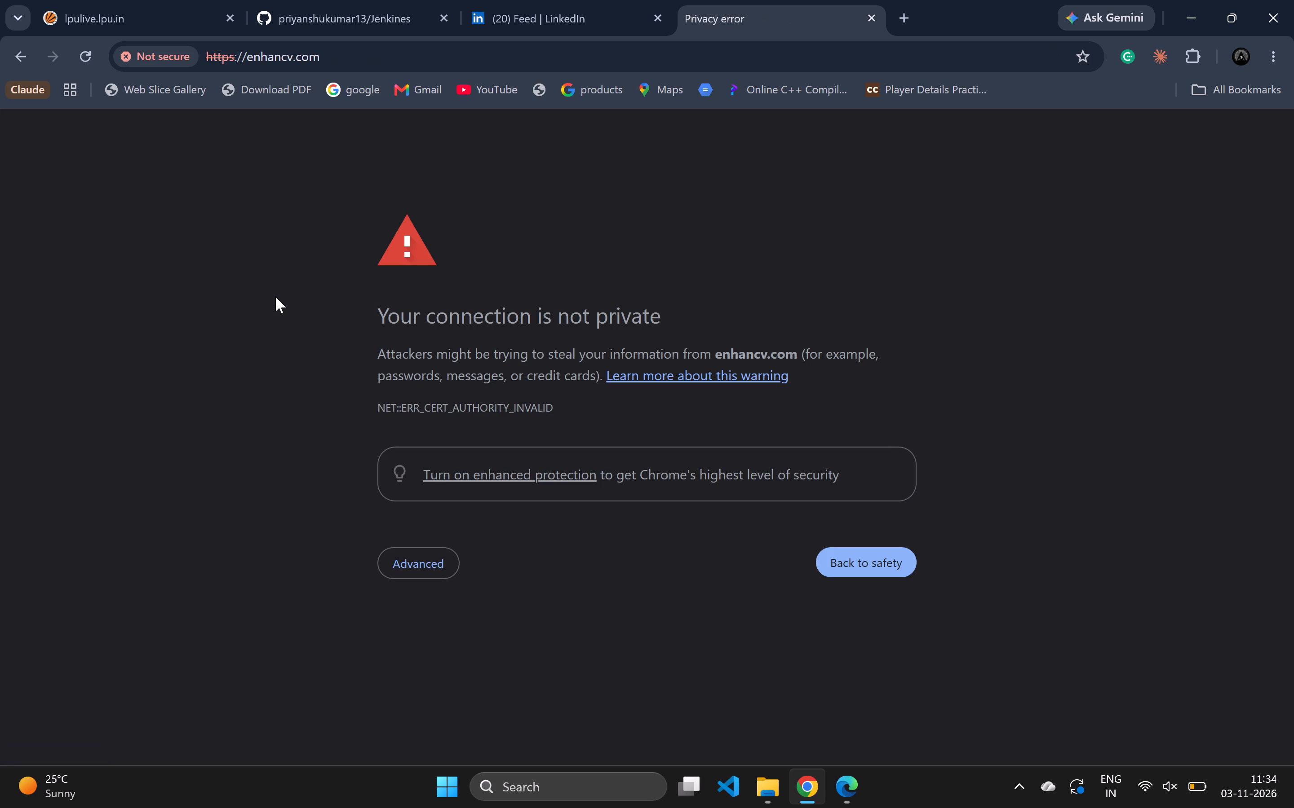
click(415, 566)
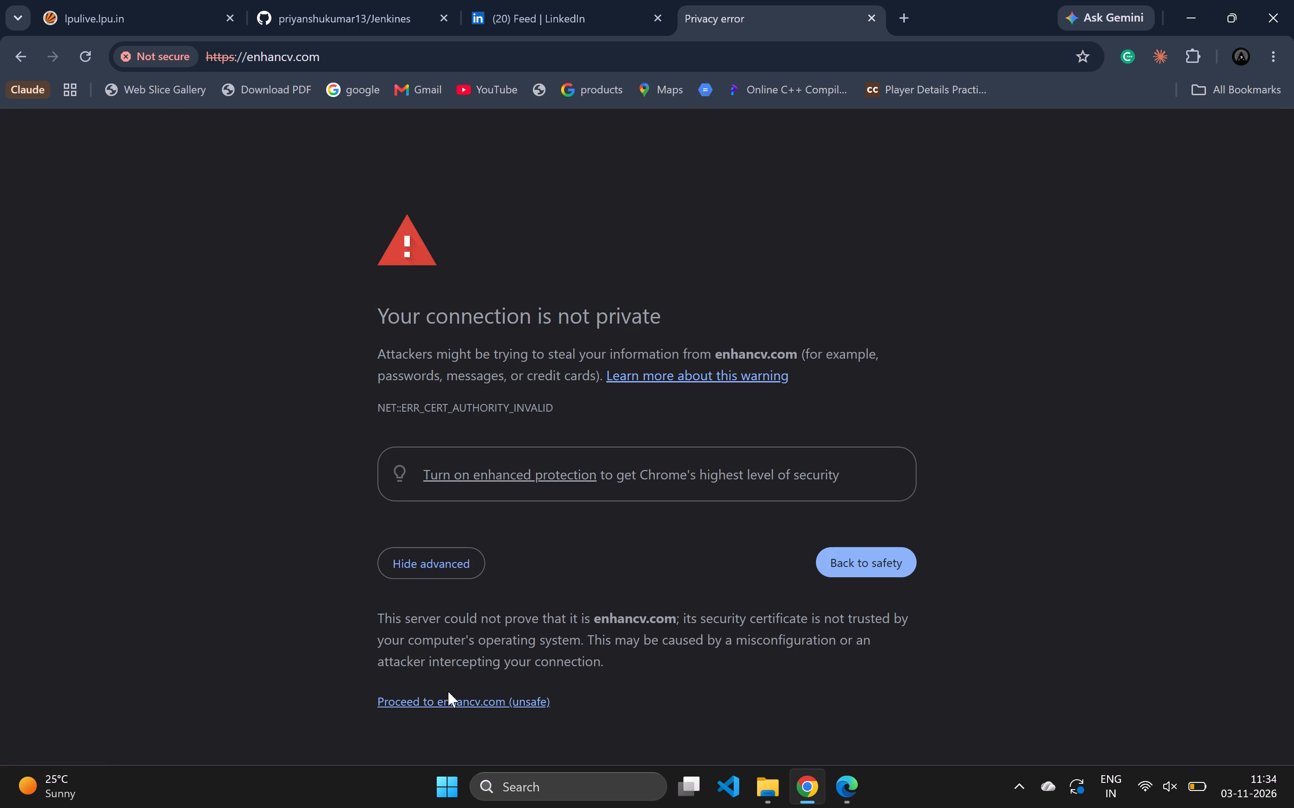
click(453, 703)
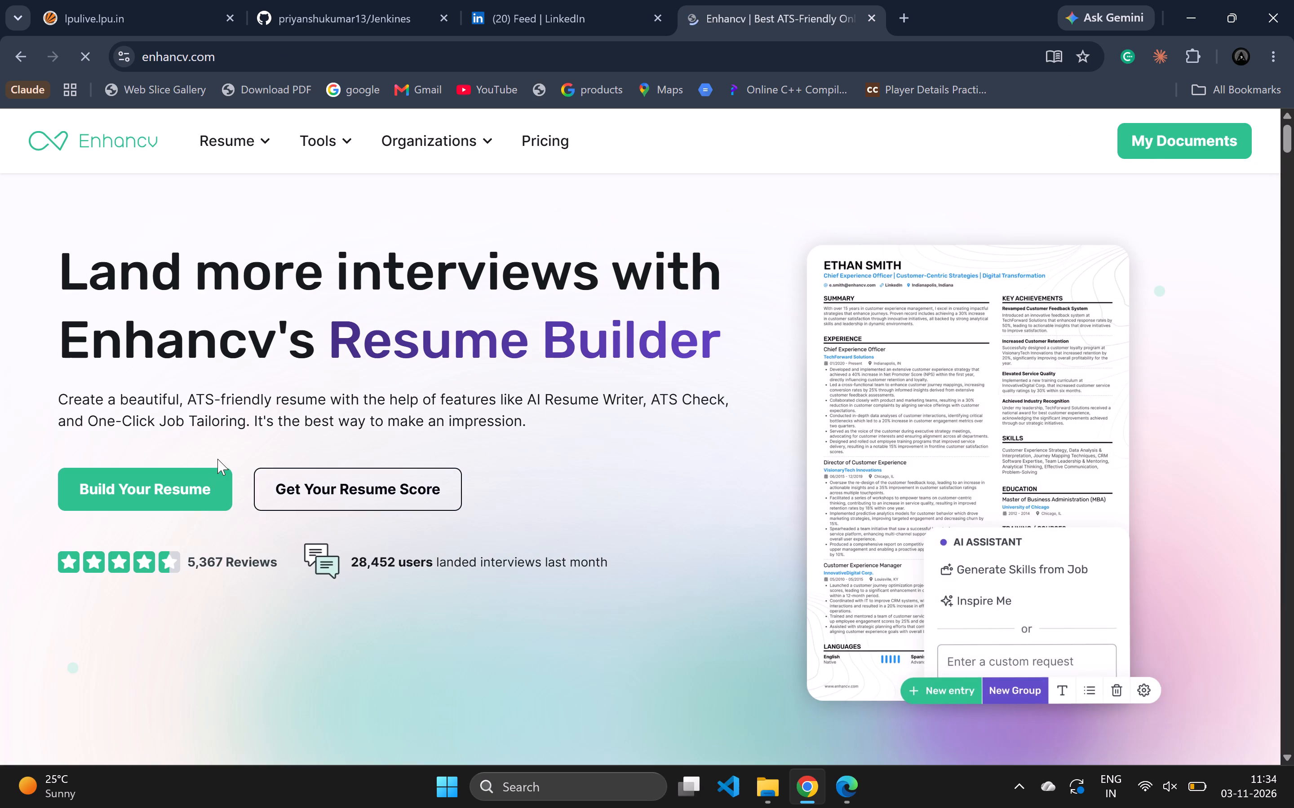
click(351, 474)
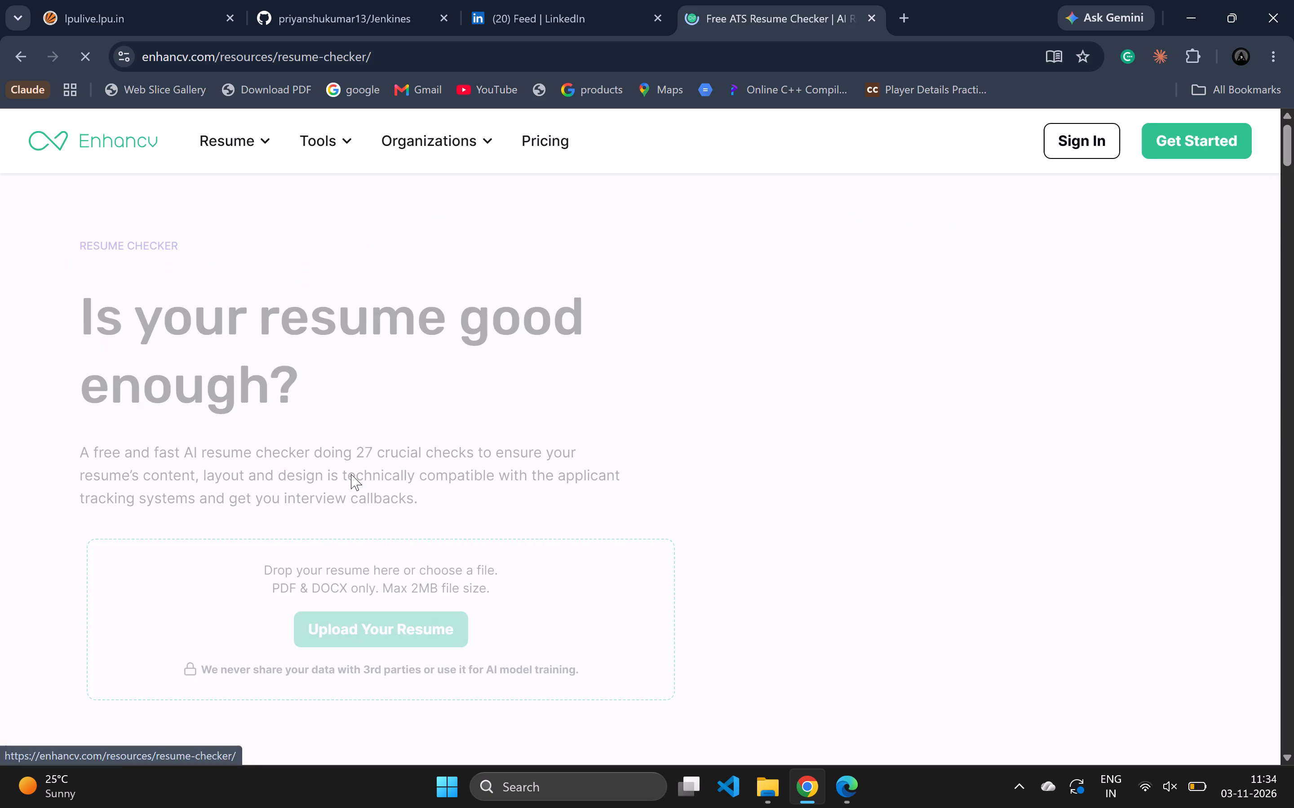
Start a resume upload and preview the contents of Resume.pdf in the Downloads 1 folder, from skills through education.
click(373, 633)
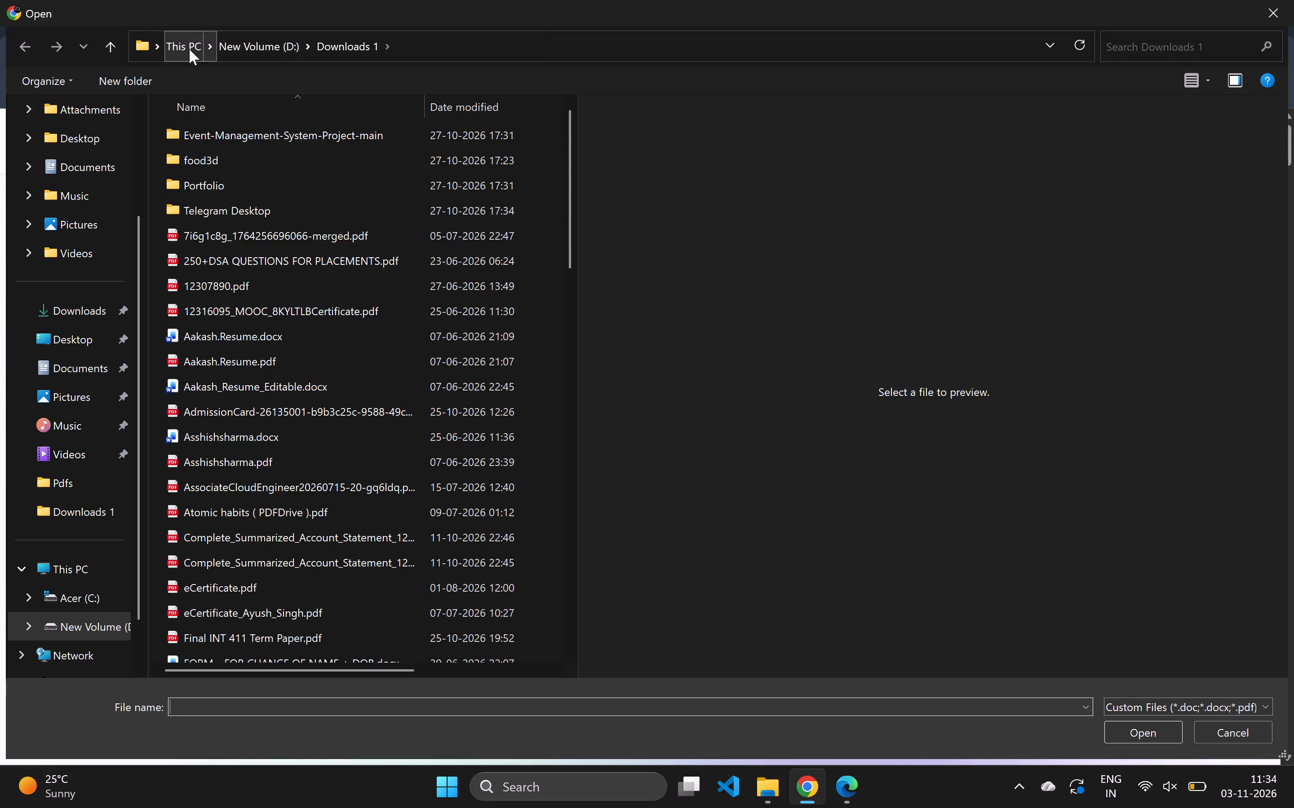
scroll(222, 225, down, 20)
scroll(222, 225, down, 20)
scroll(222, 225, down, 20)
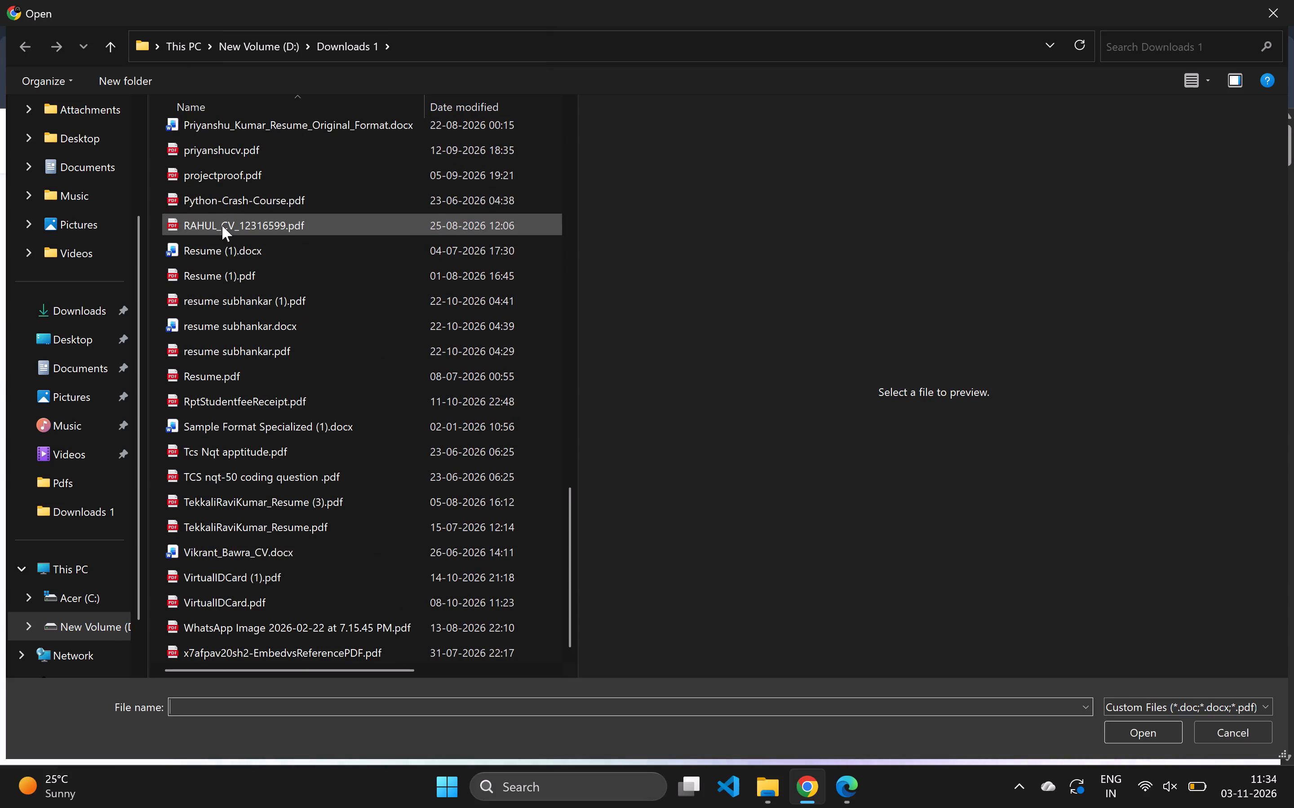
click(255, 370)
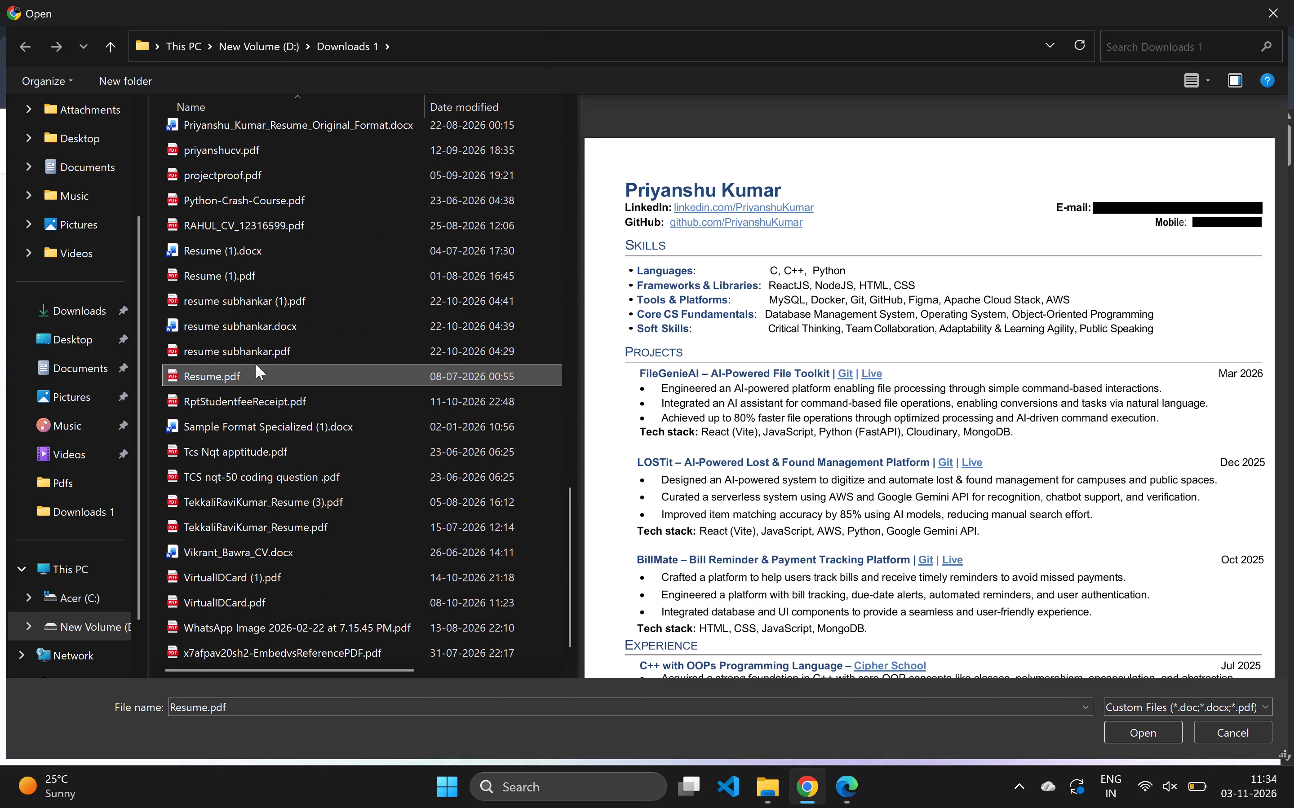
scroll(759, 301, down, 3)
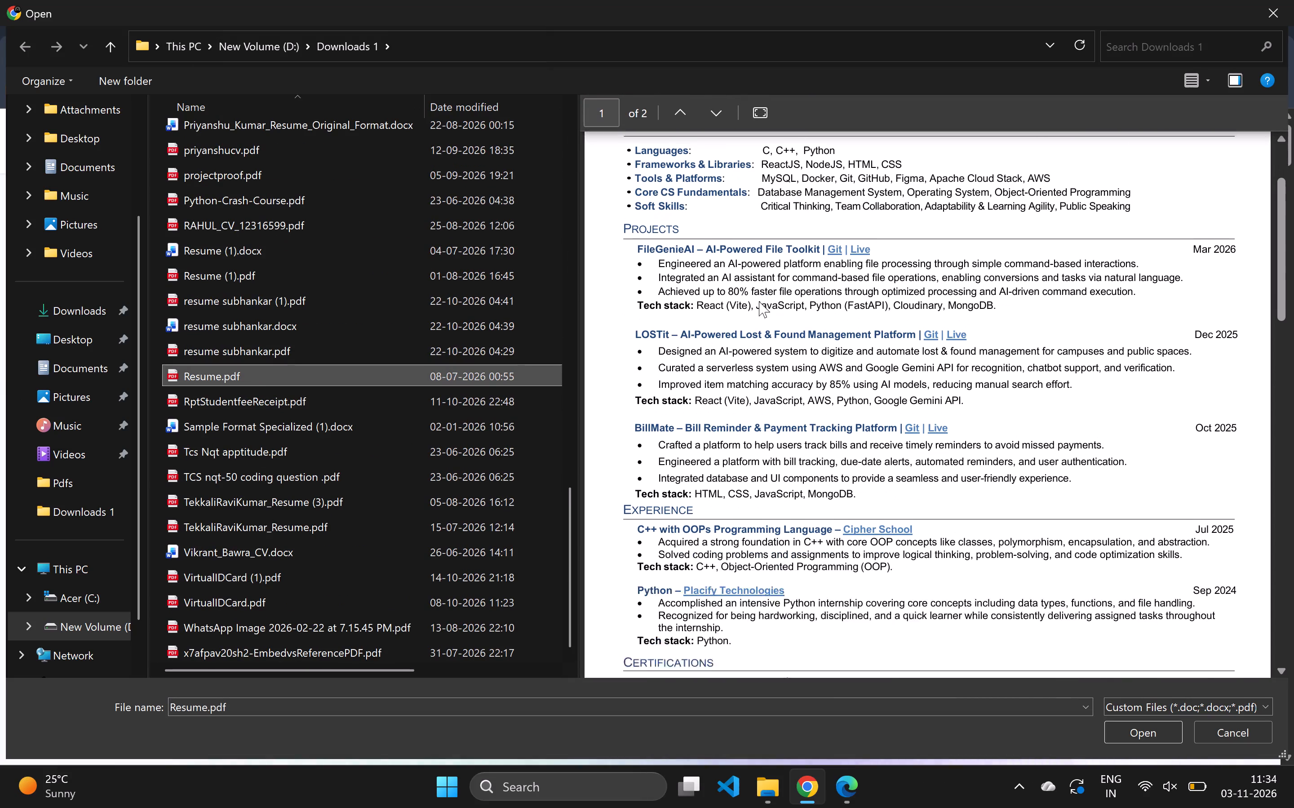
scroll(759, 301, down, 2)
scroll(759, 301, up, 1)
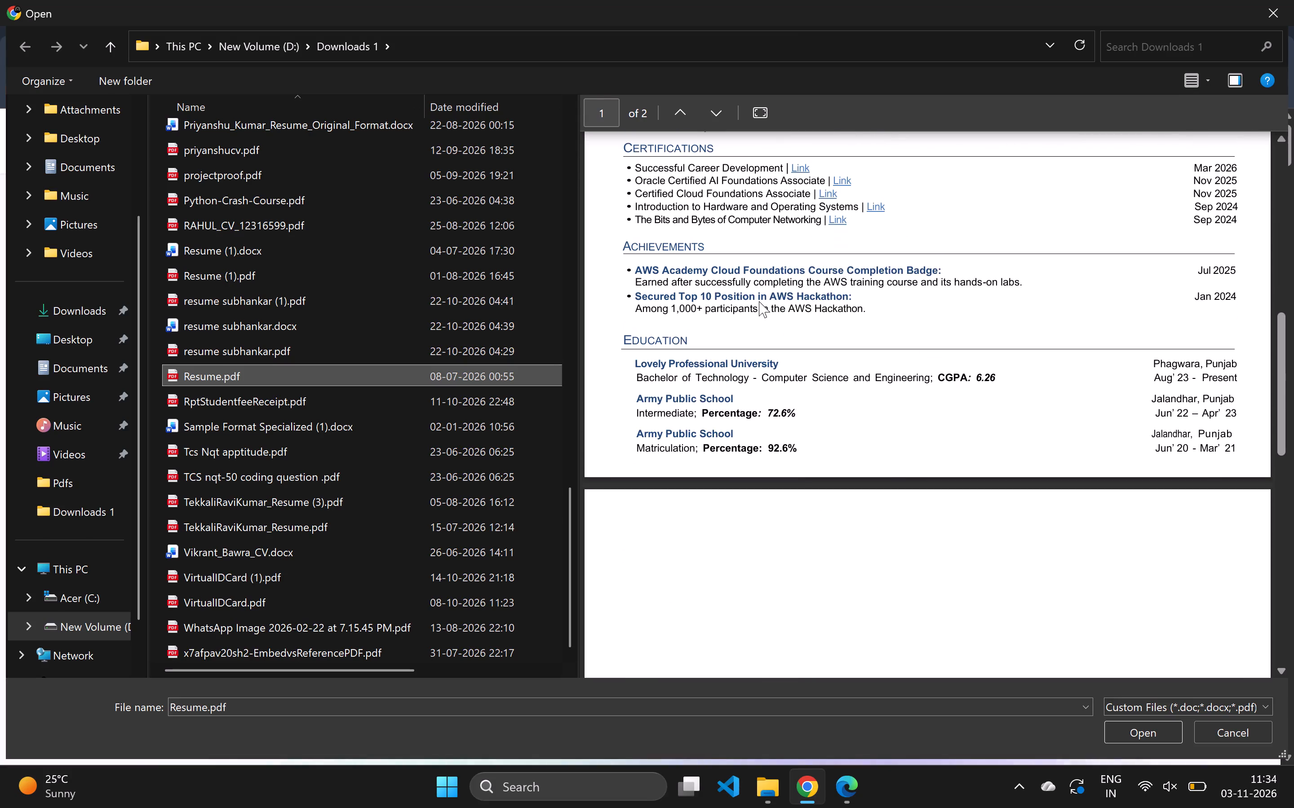
scroll(759, 301, up, 3)
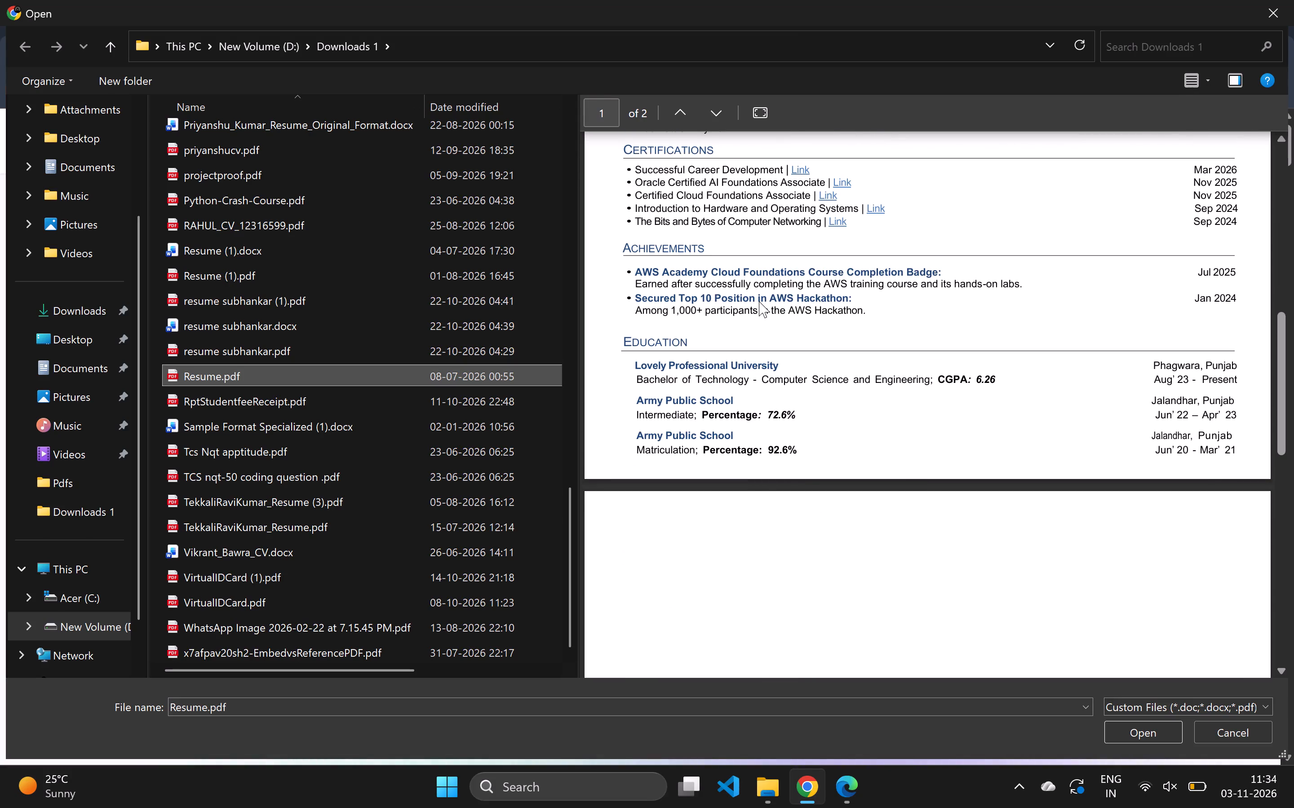
scroll(759, 301, up, 3)
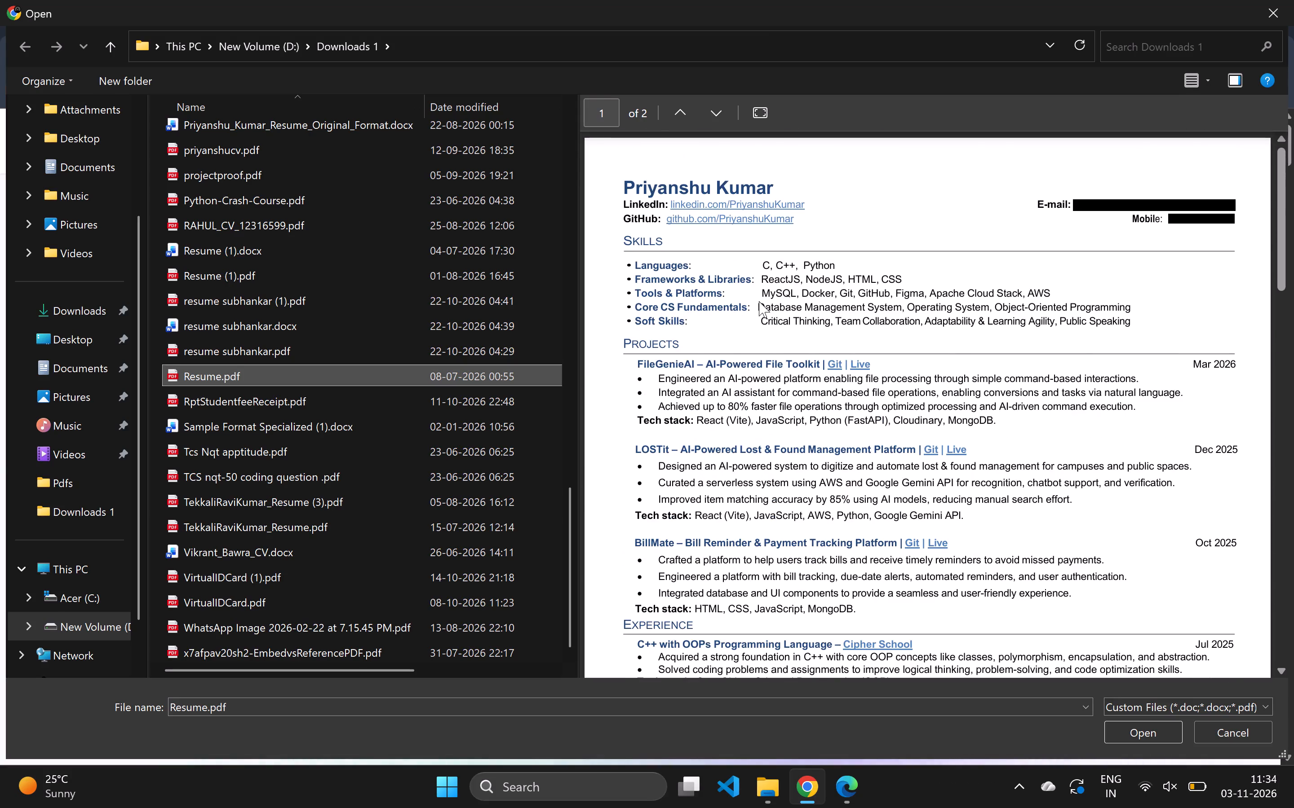
scroll(759, 301, down, 1)
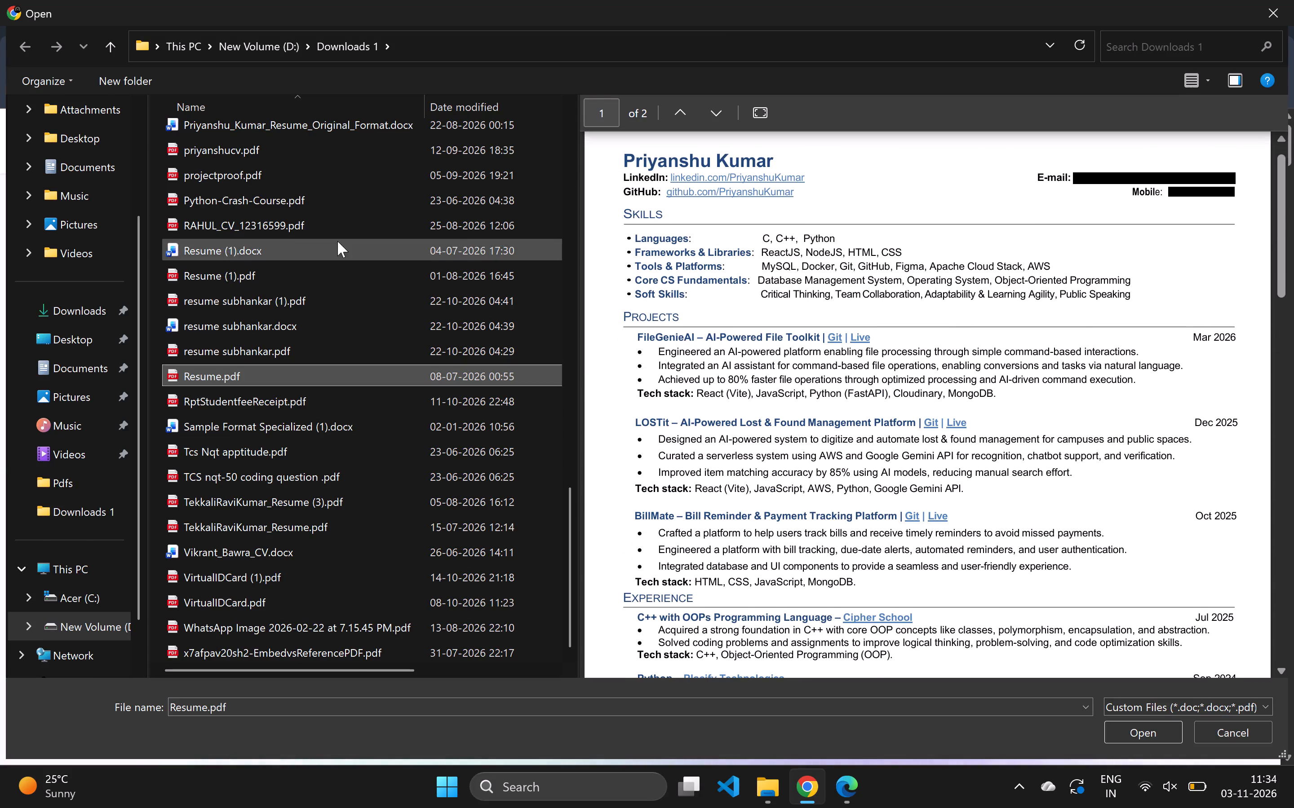
Choose priyanshucv.pdf from the Downloads 1 folder as the resume to upload for checking.
double_click(270, 154)
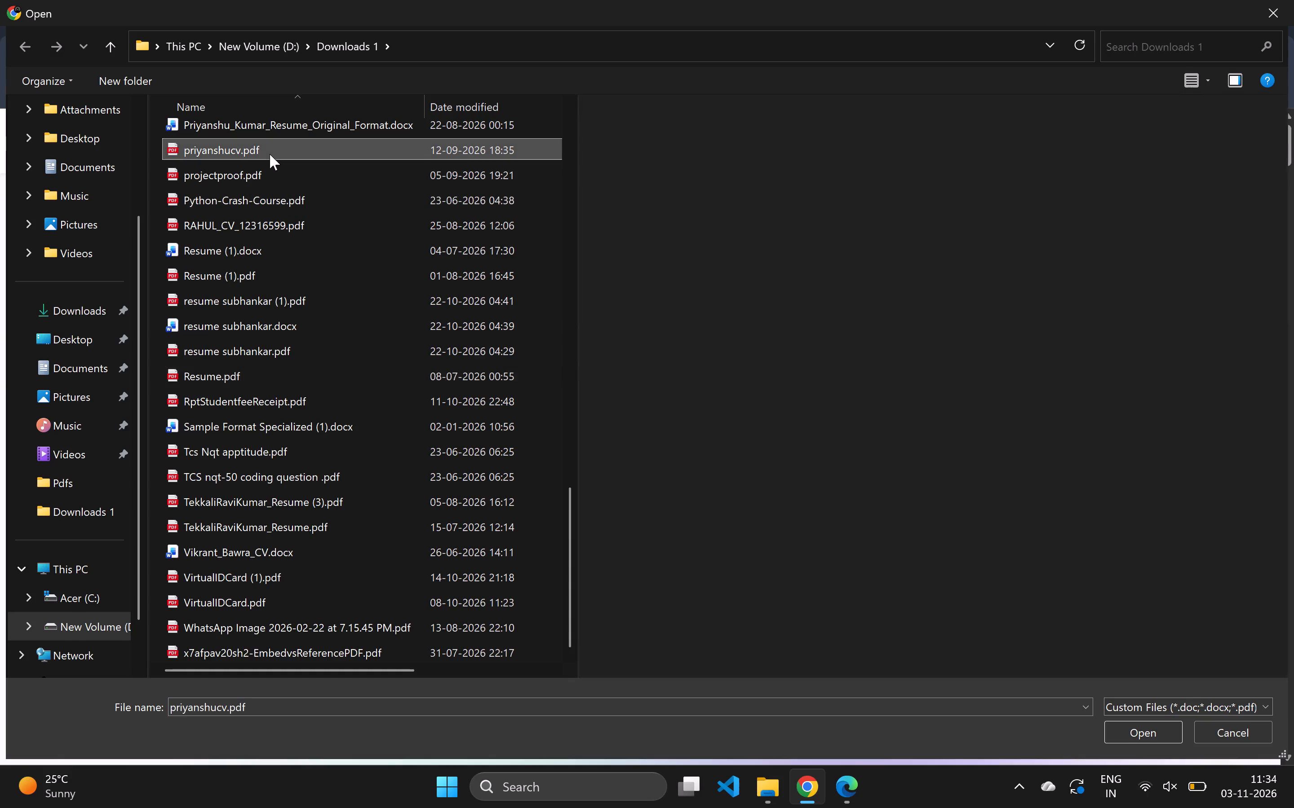
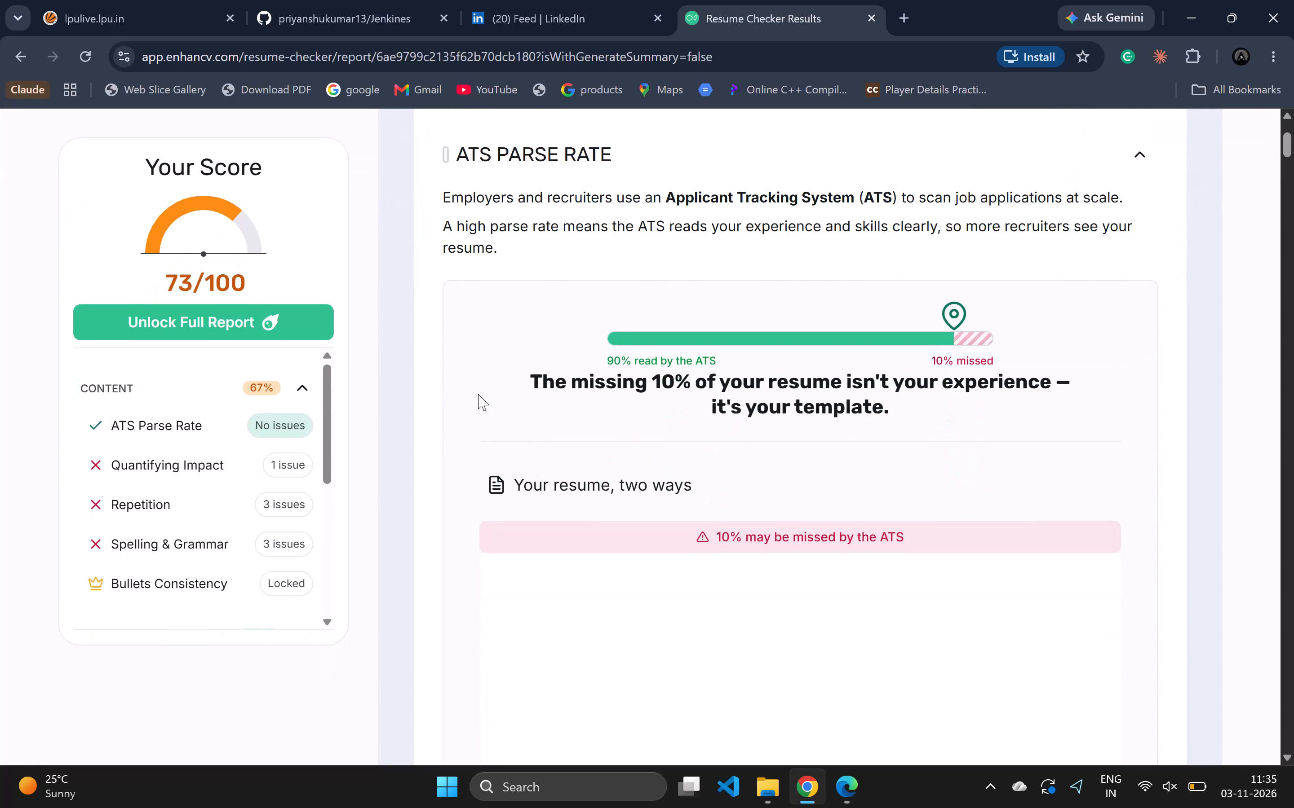
scroll(478, 394, down, 2)
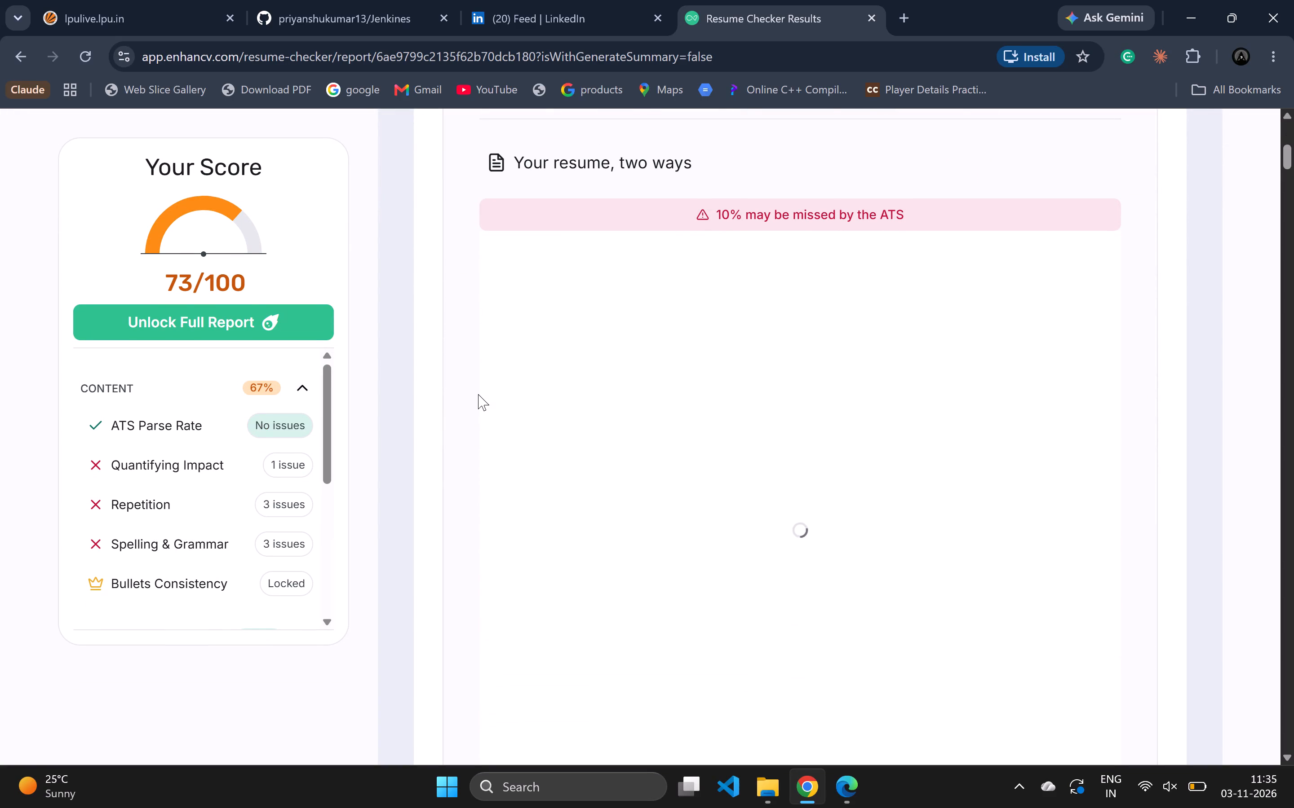
scroll(478, 394, up, 1)
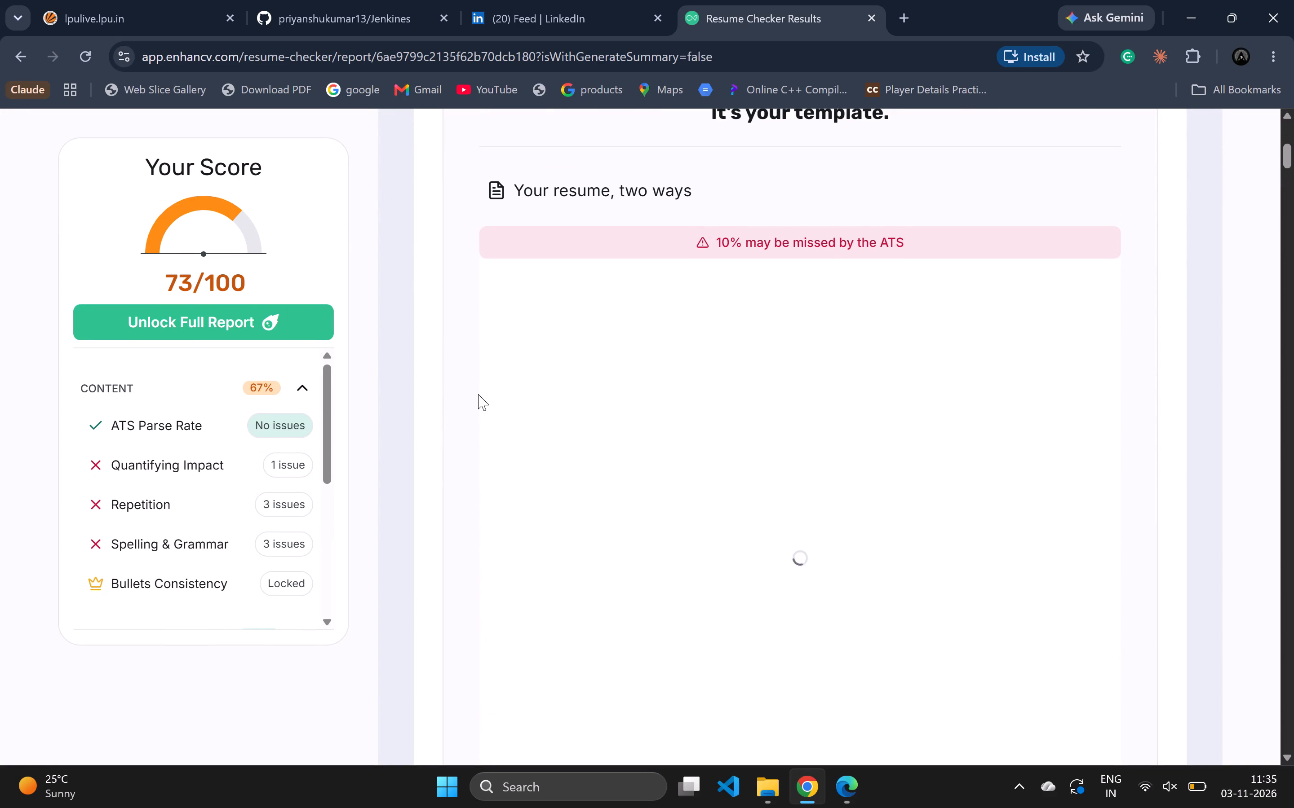
scroll(478, 394, up, 2)
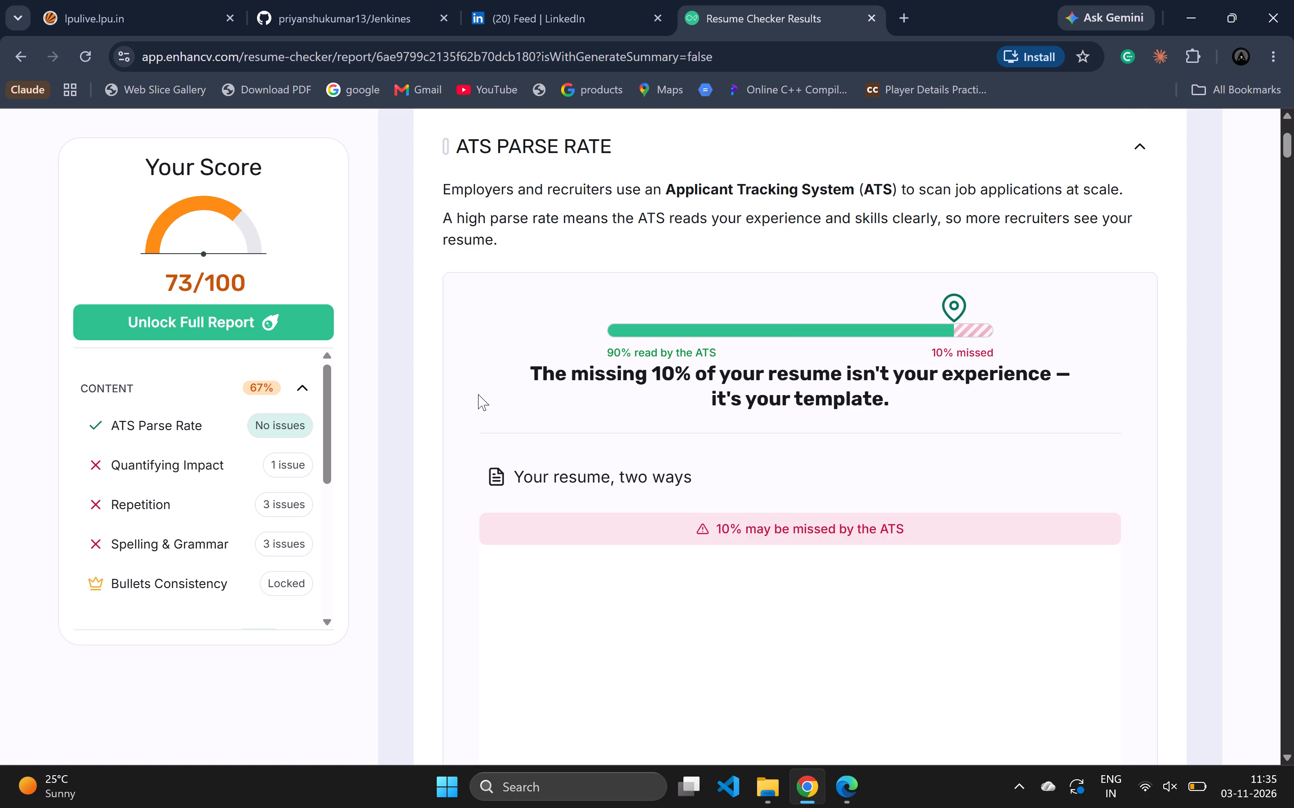
scroll(478, 394, up, 1)
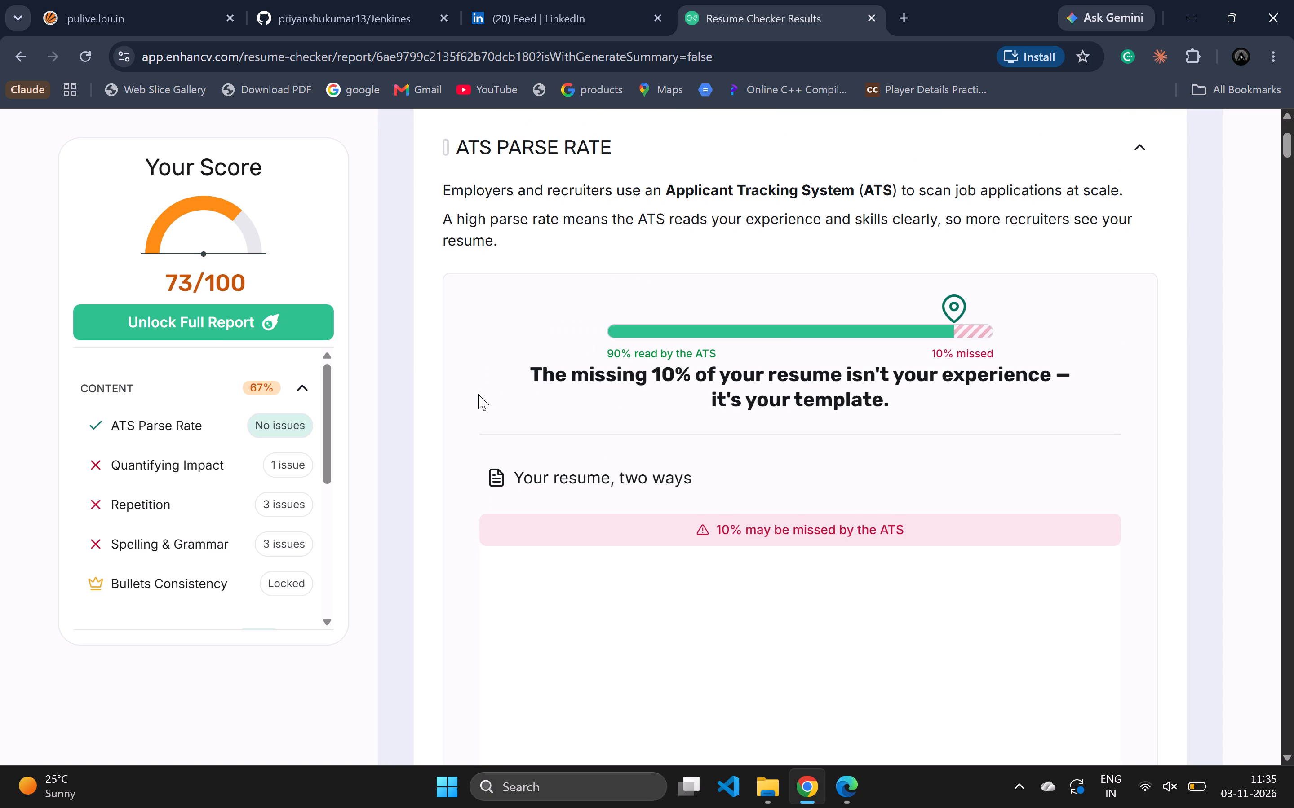
scroll(478, 394, up, 1)
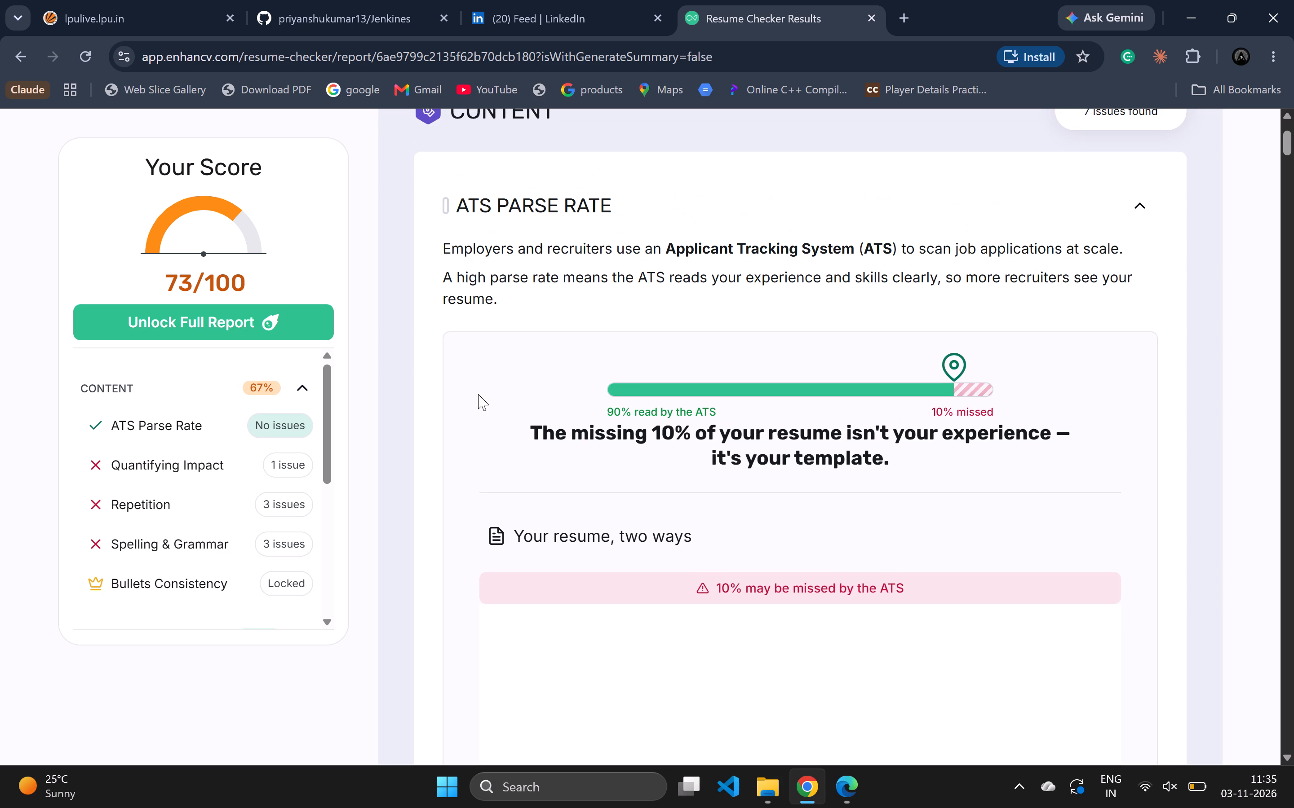
scroll(478, 394, up, 1)
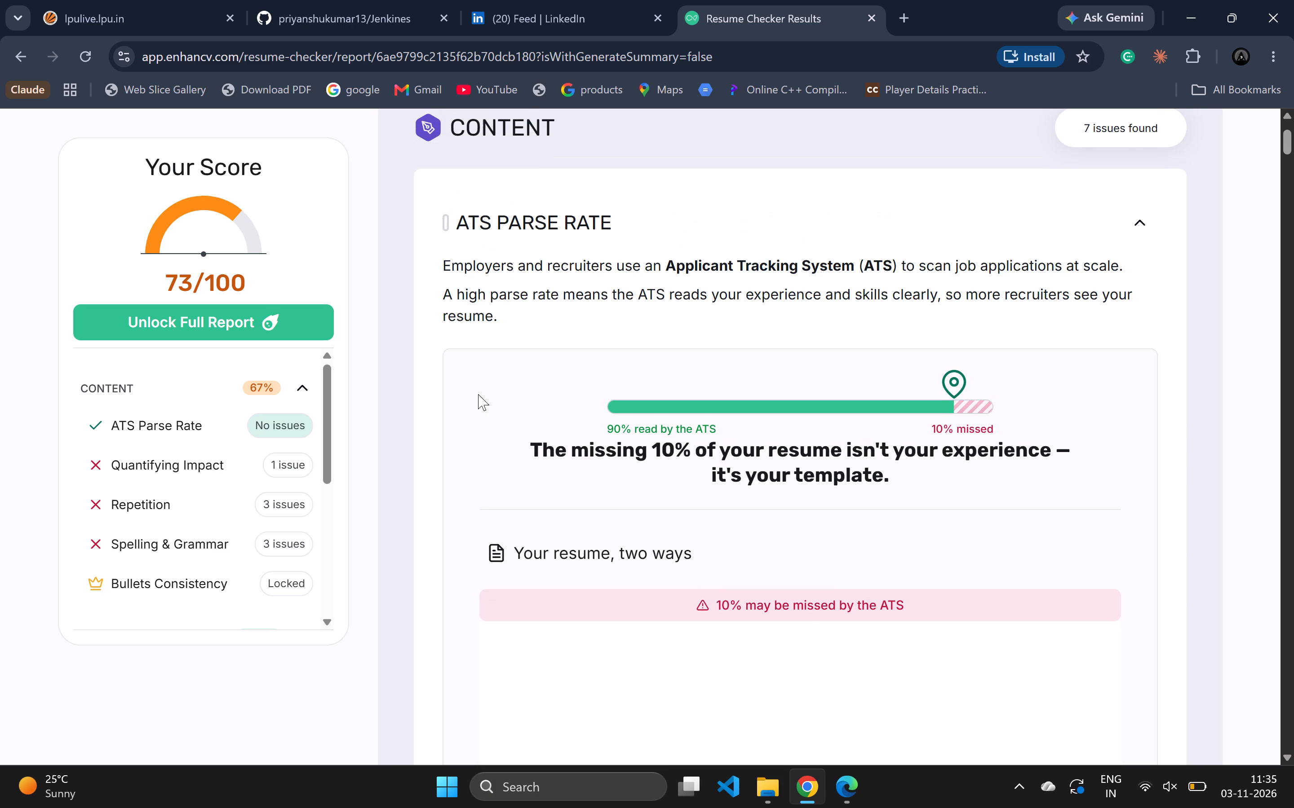
scroll(478, 394, down, 5)
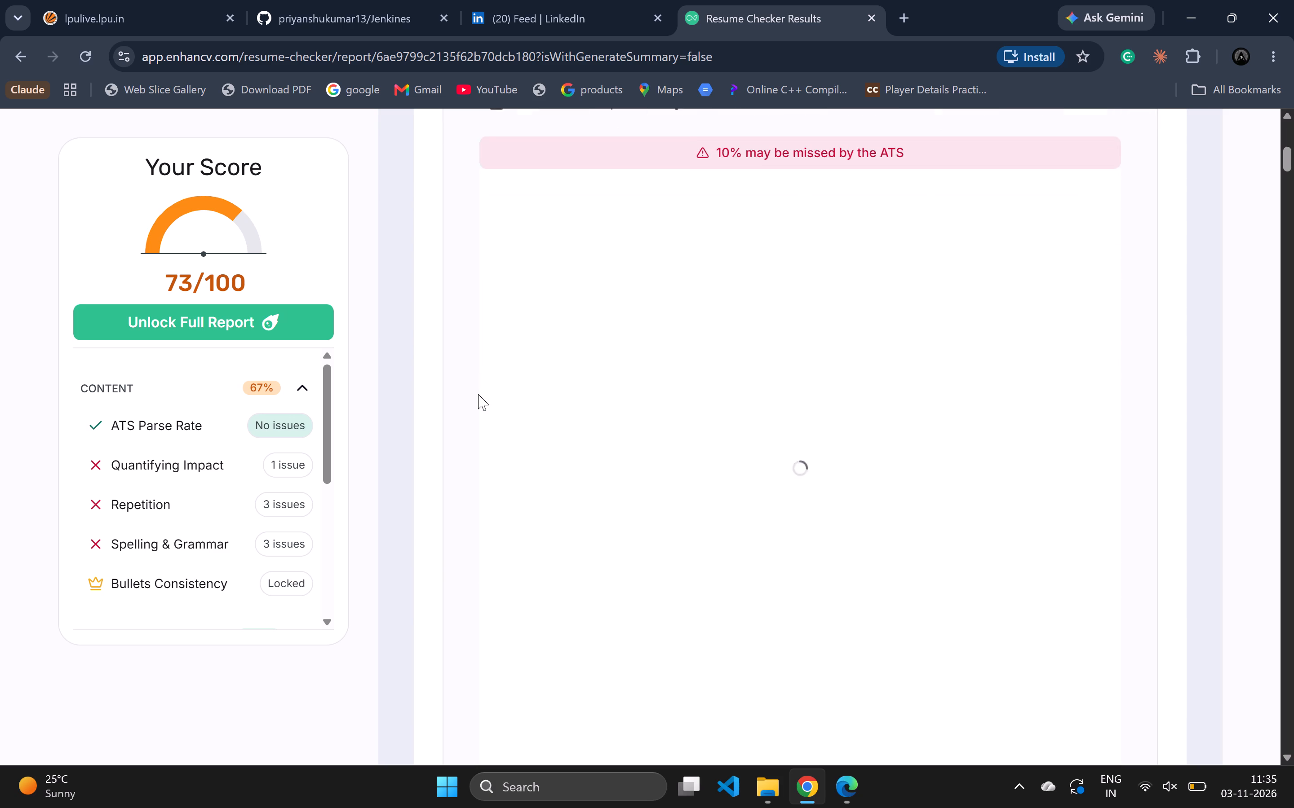
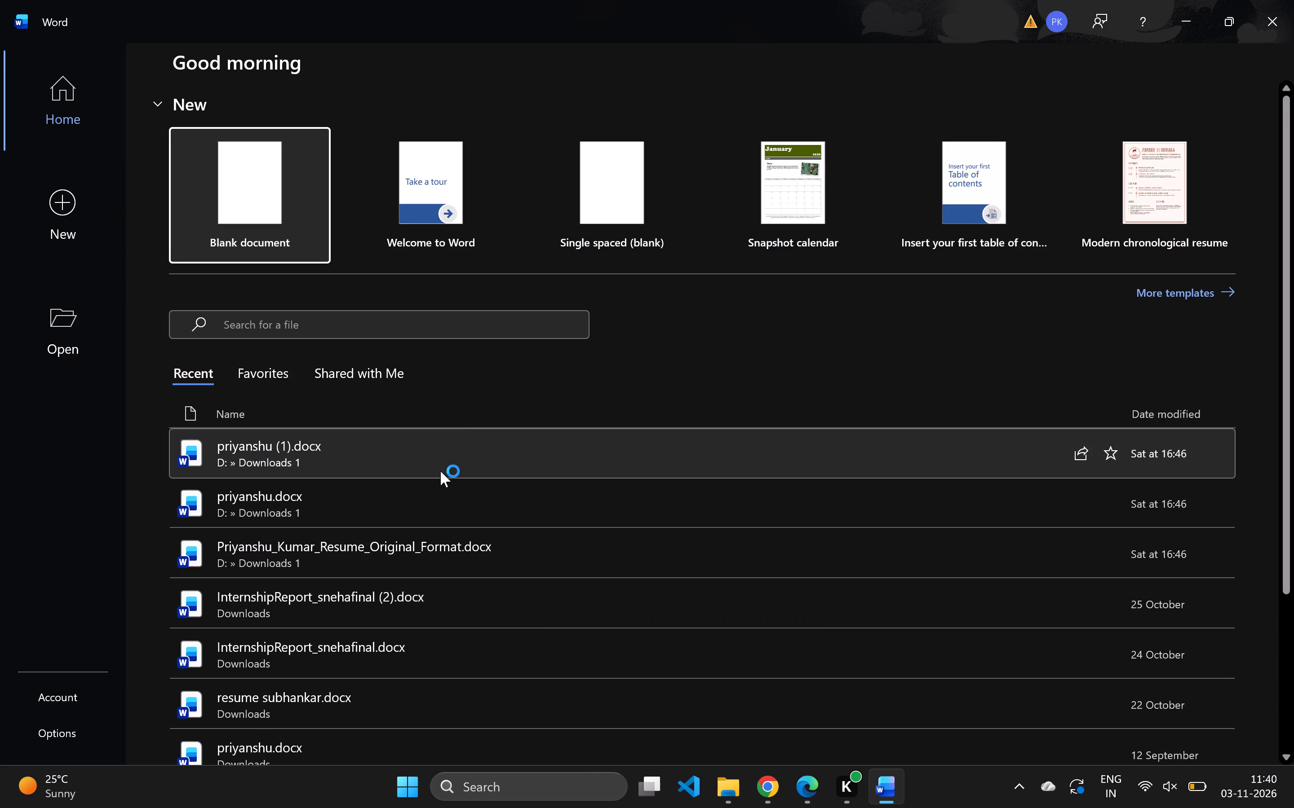
click(440, 471)
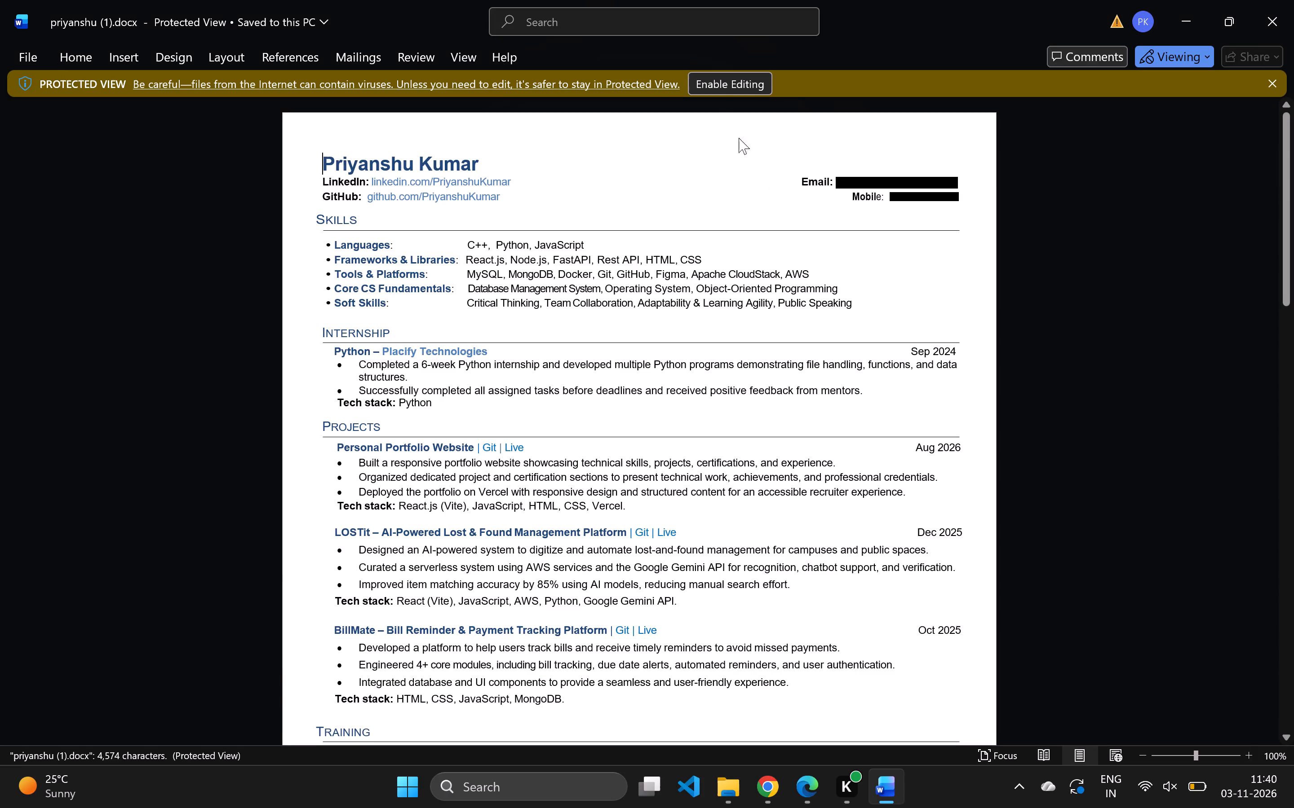
click(719, 94)
Look over the resume and search it for the repeated word "certified".
scroll(770, 210, down, 2)
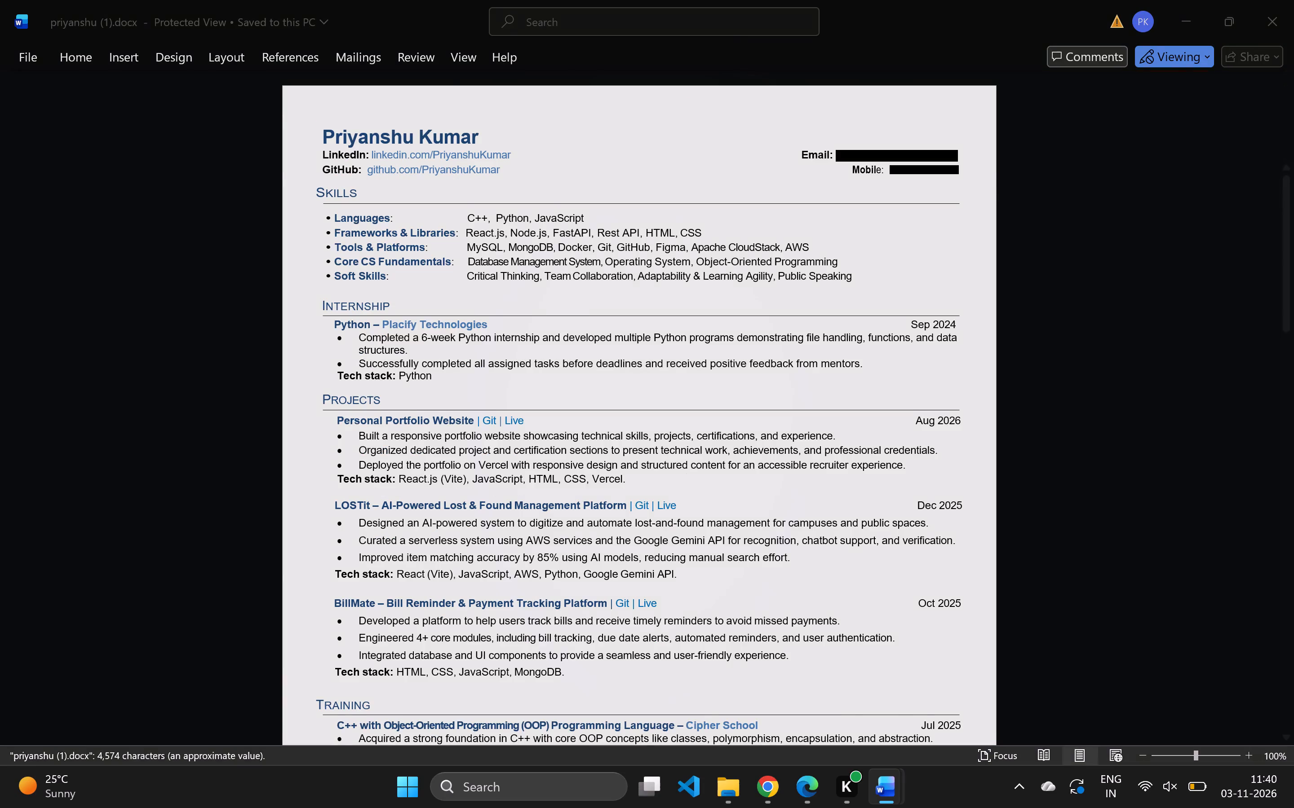
scroll(770, 210, down, 4)
scroll(803, 280, down, 2)
scroll(803, 280, up, 2)
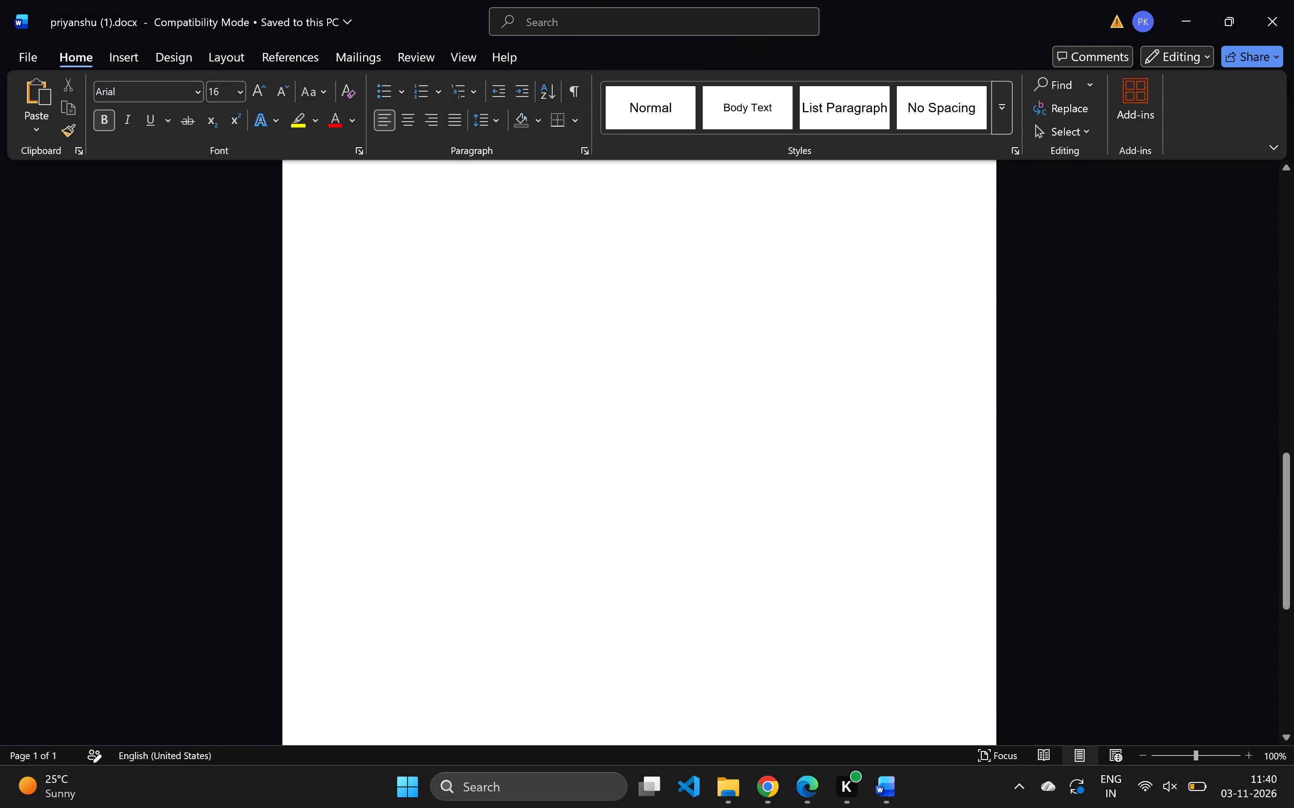
scroll(803, 280, up, 5)
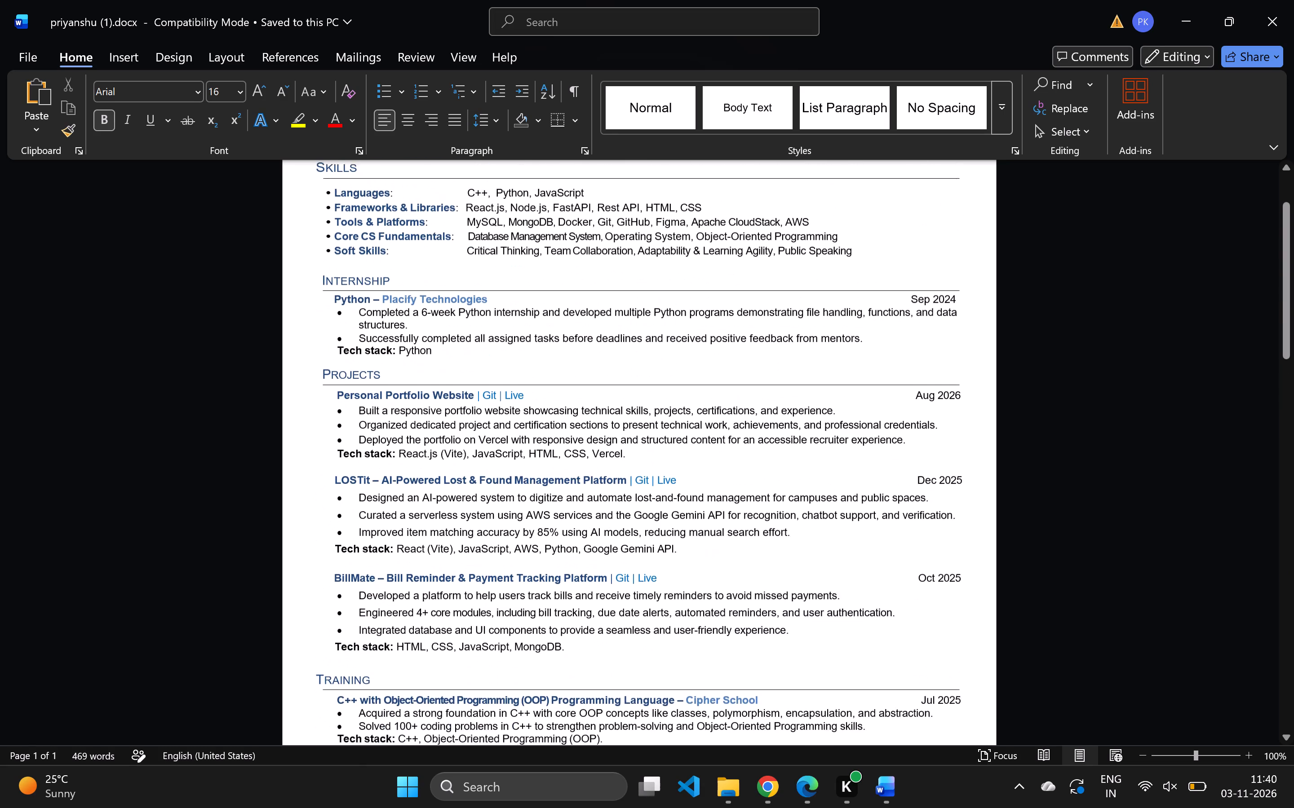
key(ctrl+f)
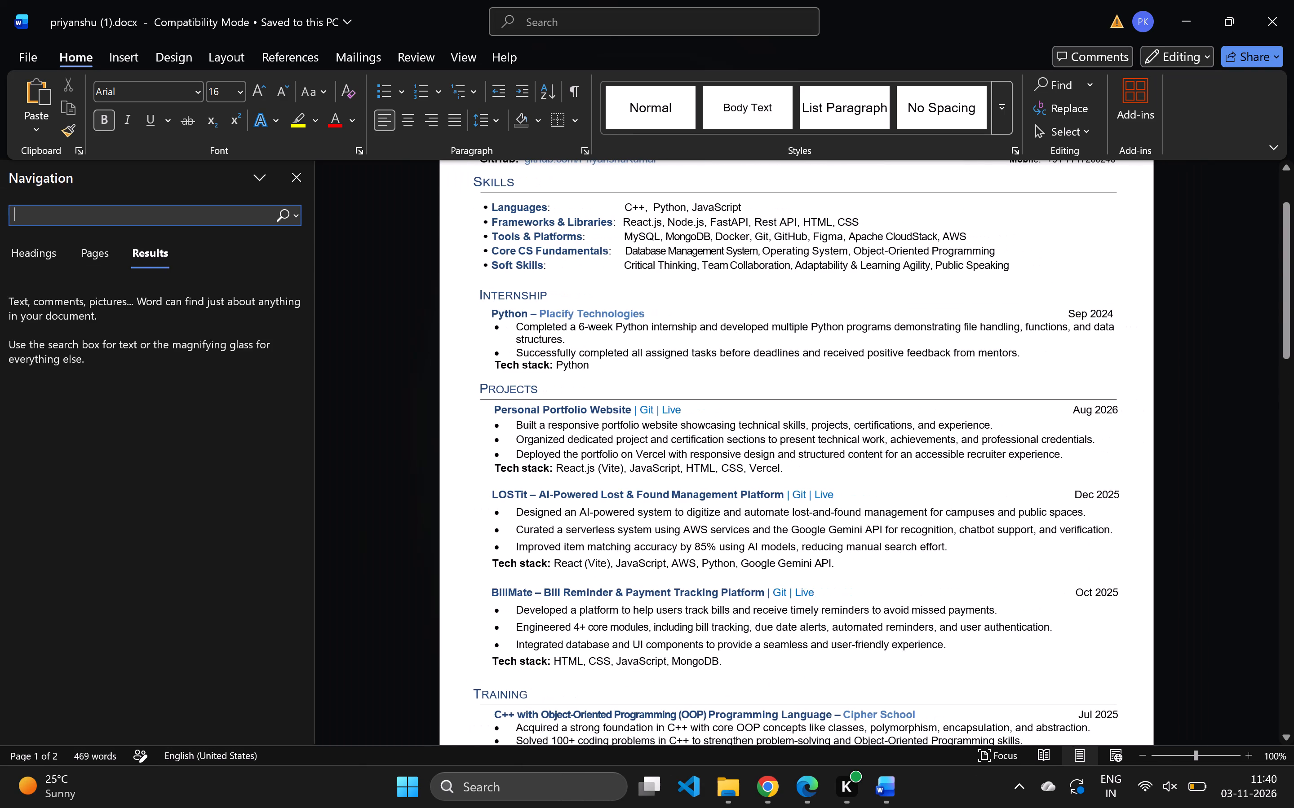
text(cert)
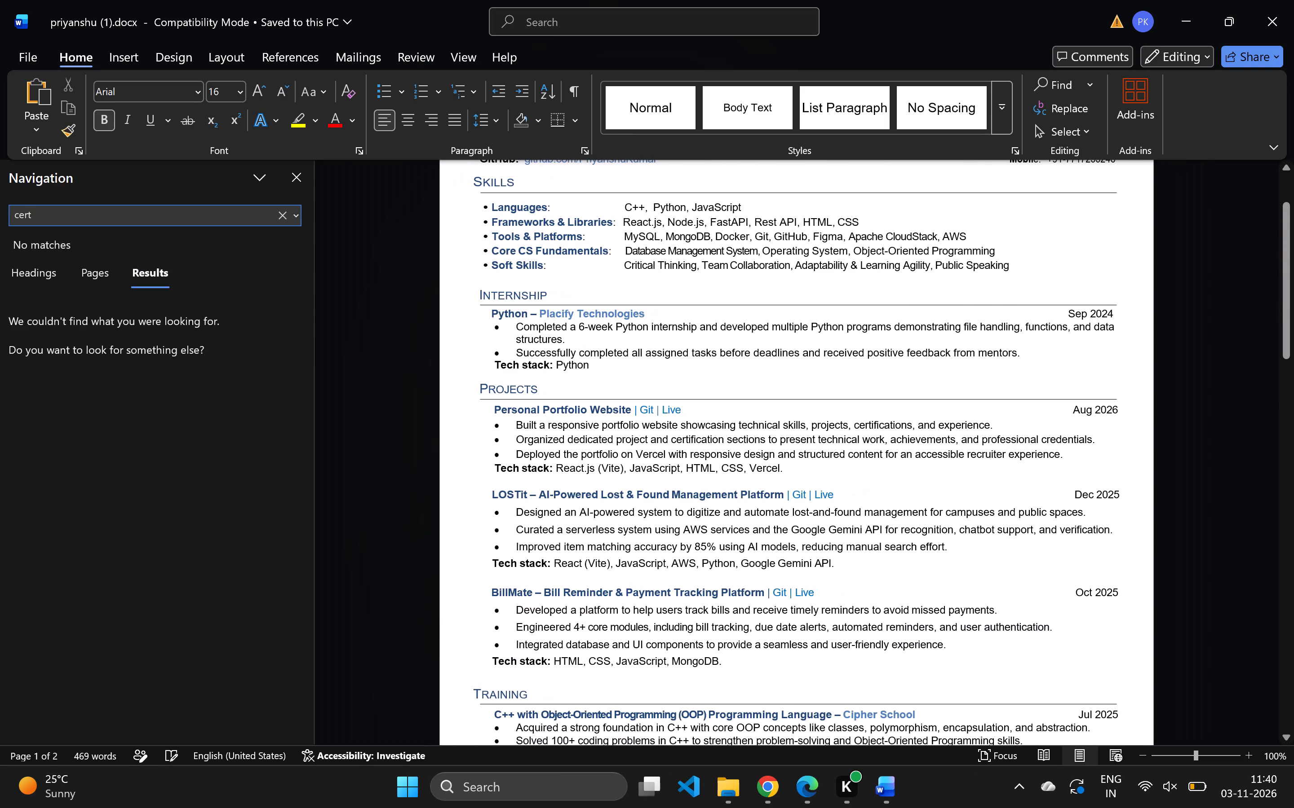
text(ified)
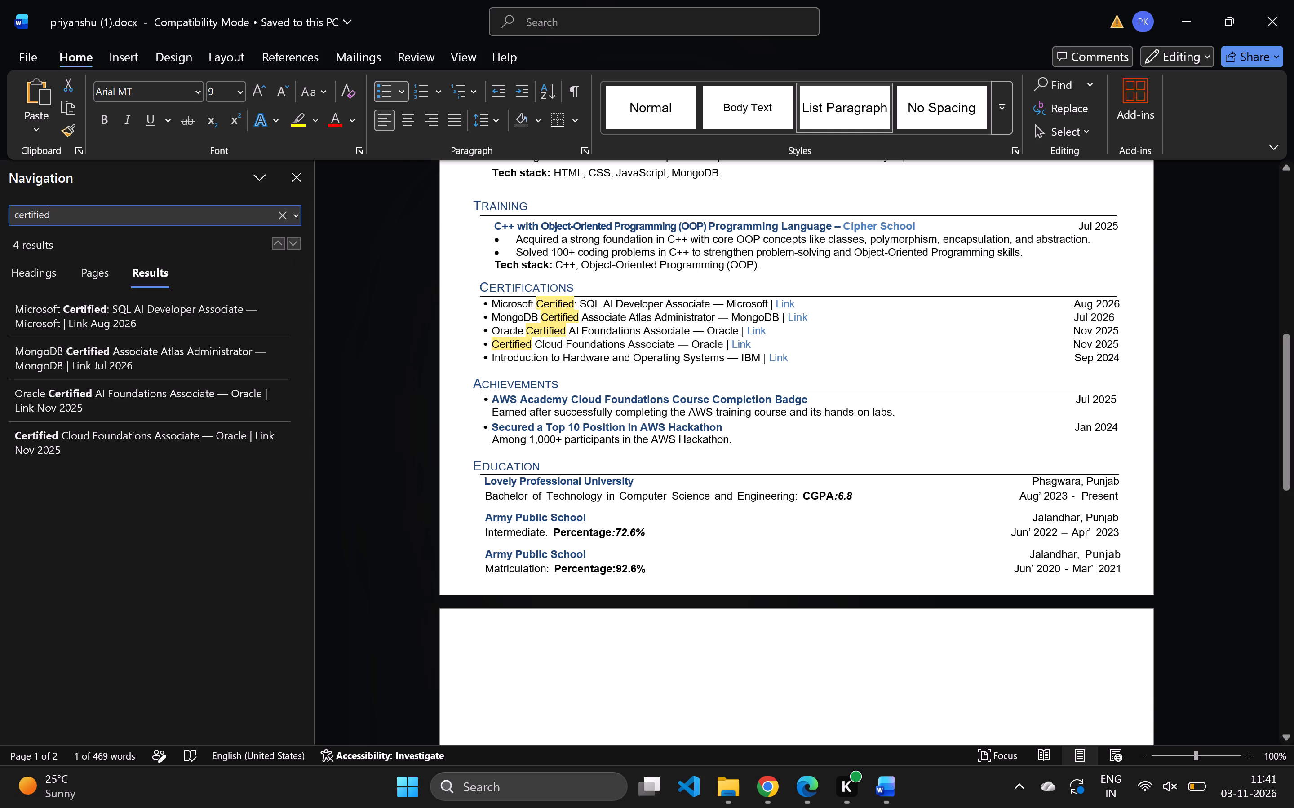
Switch to the Enhancv report in Chrome and copy the repeated word "designed" from its Repetition section.
click(804, 792)
click(757, 777)
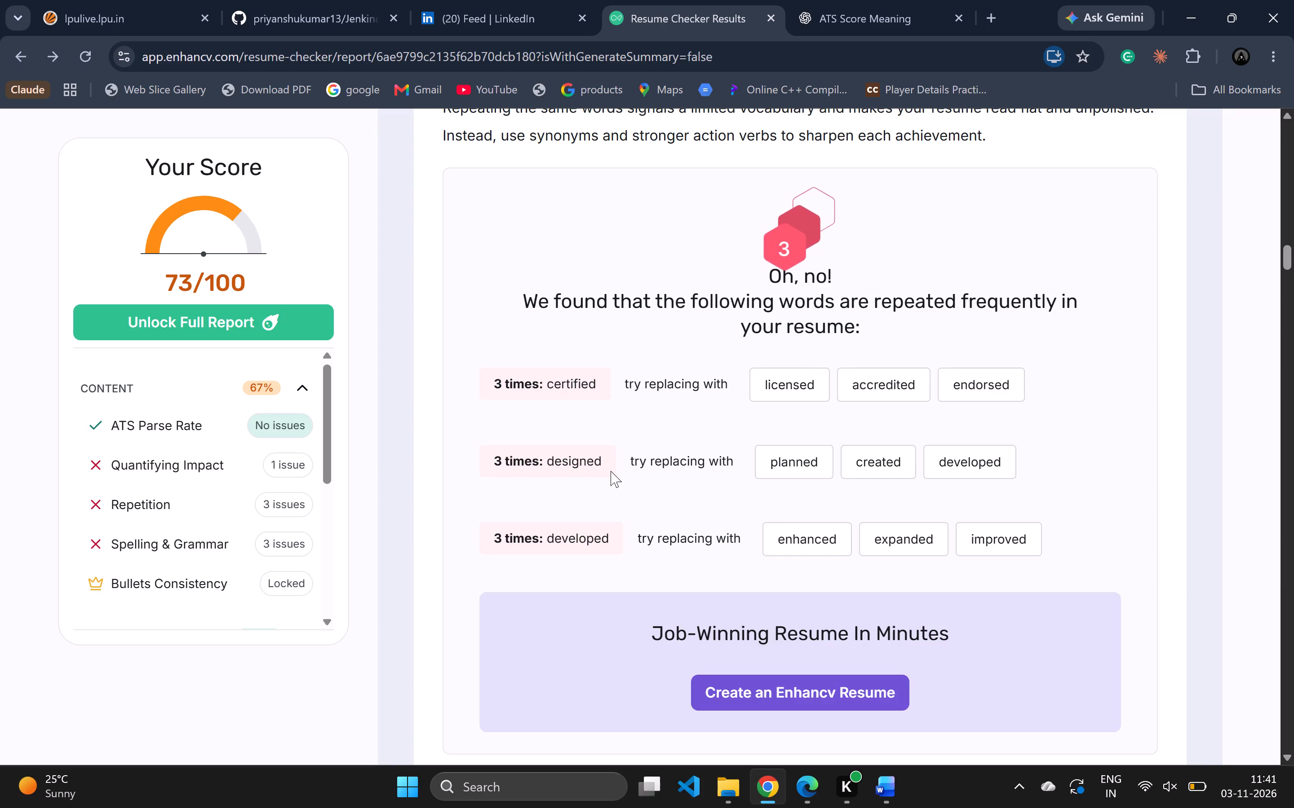
drag(612, 457, 553, 459)
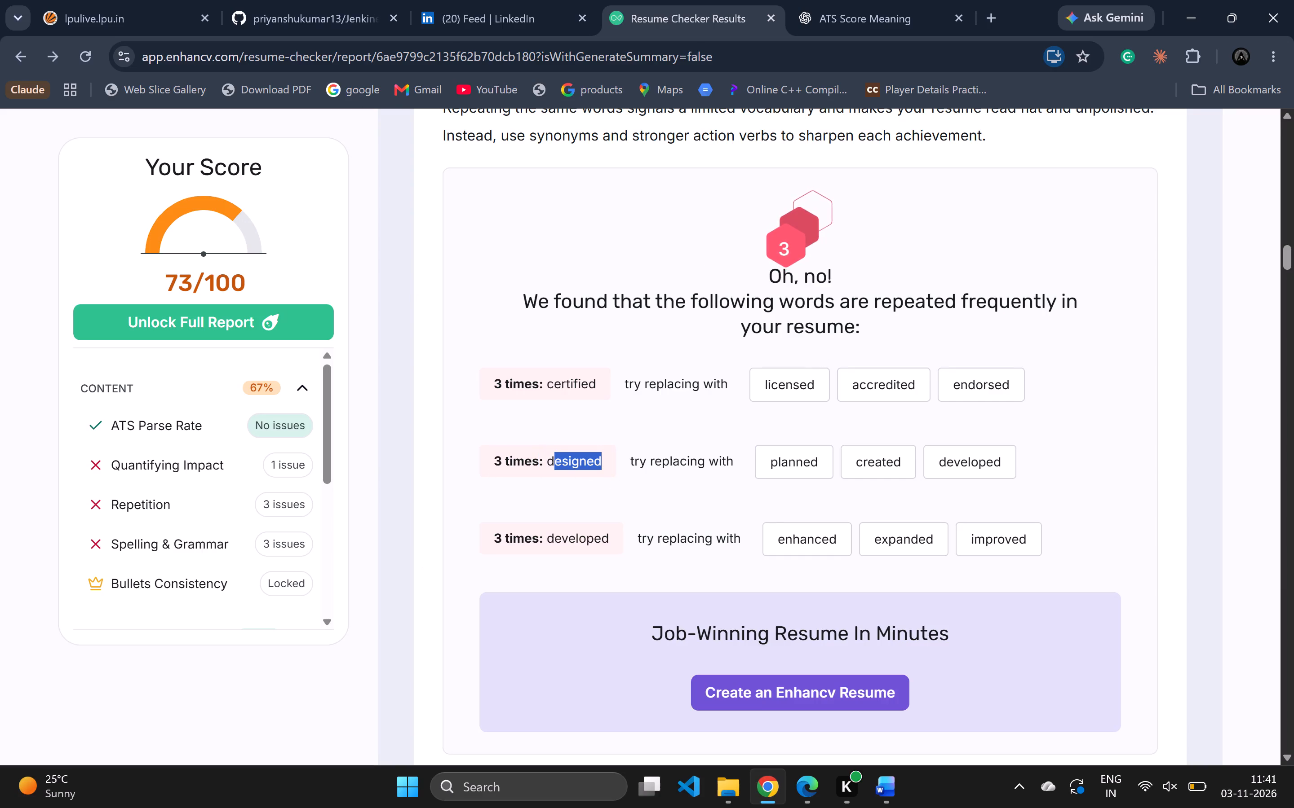
drag(553, 459, 548, 462)
key(ctrl+c)
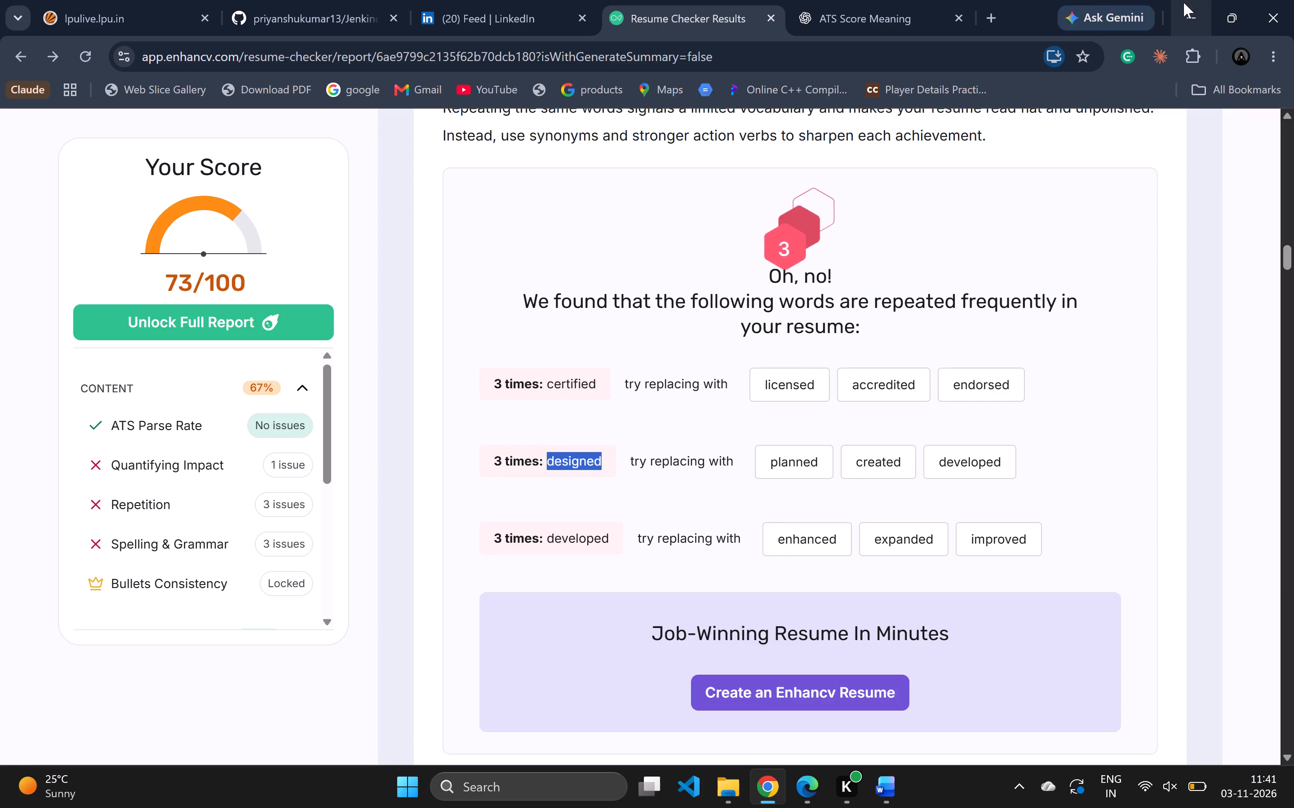
click(1183, 2)
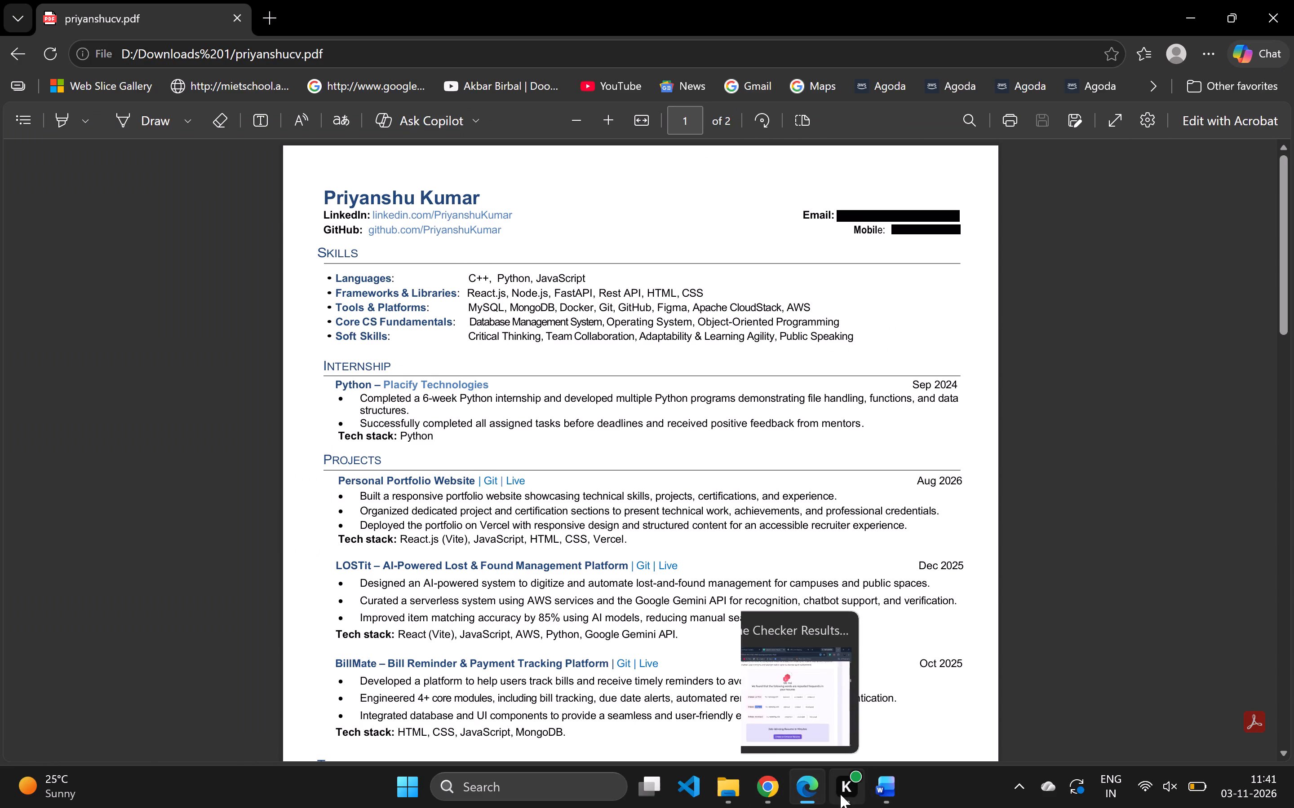
Return to the resume in Word and replace the search term with the copied word "designed".
click(886, 790)
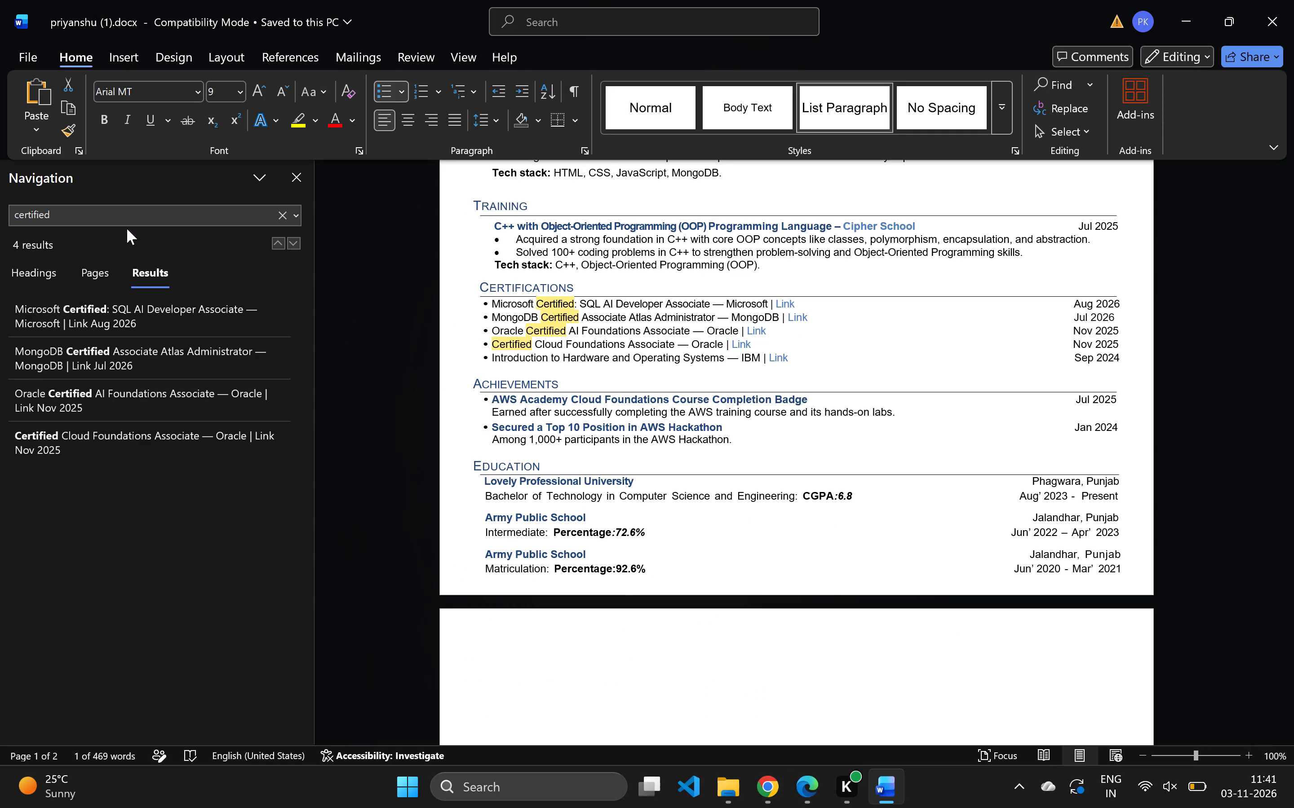
click(128, 214)
key(ctrl+a)
key(ctrl+BackSpace)
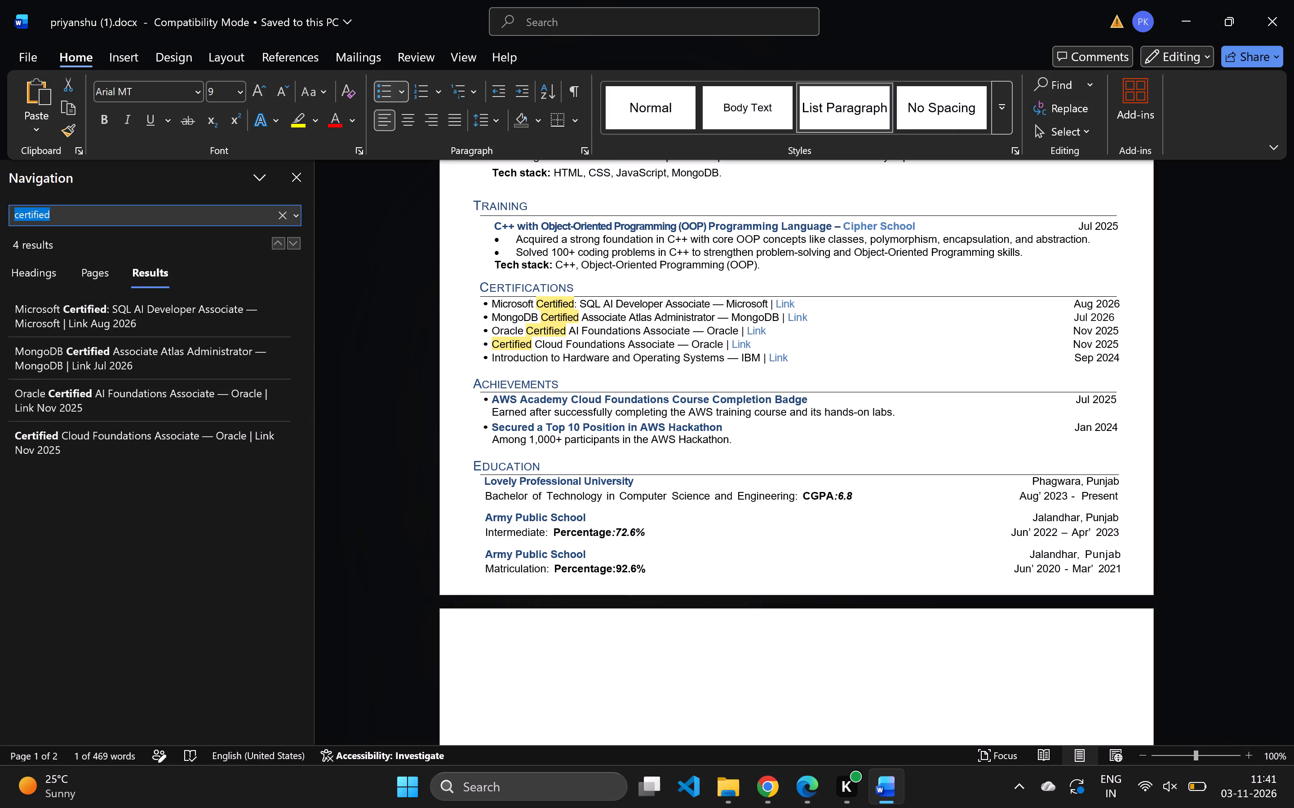
key(ctrl+BackSpace)
key(BackSpace)
key(ctrl+v)
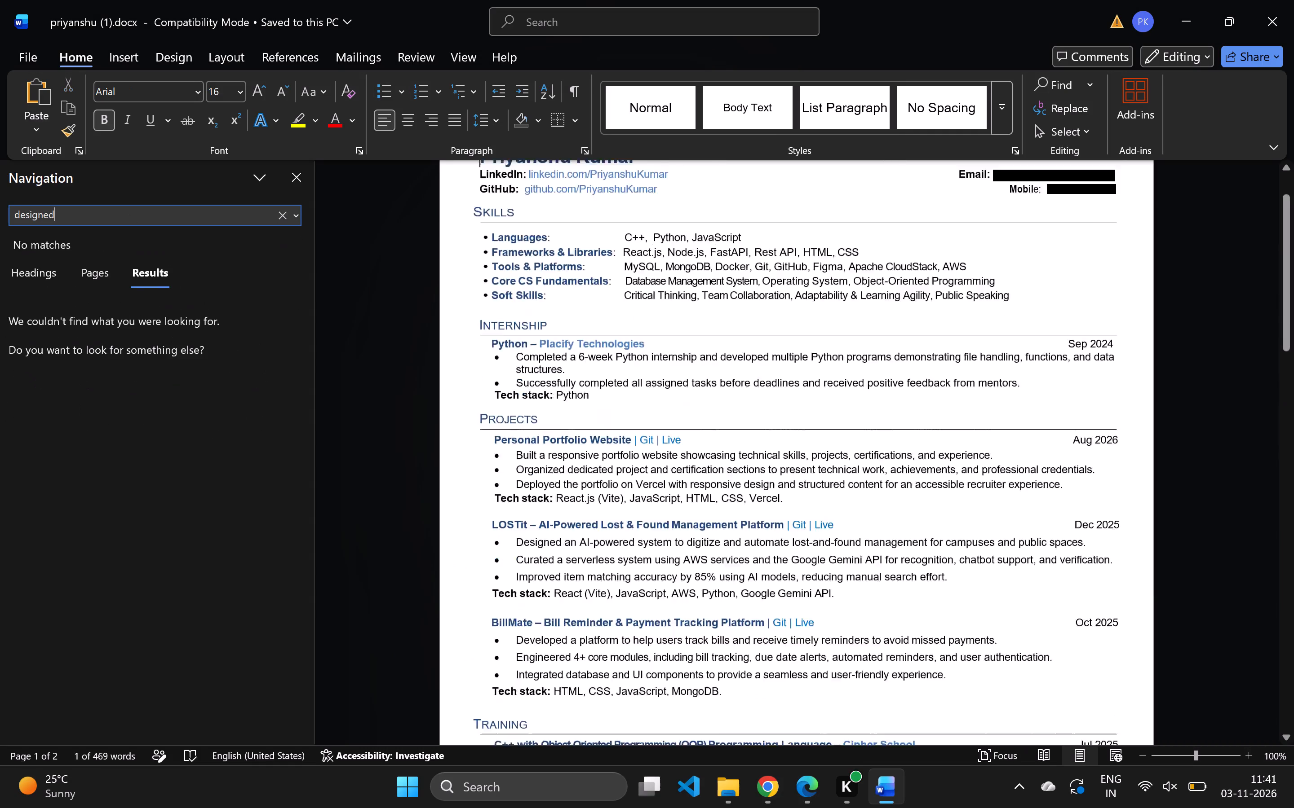
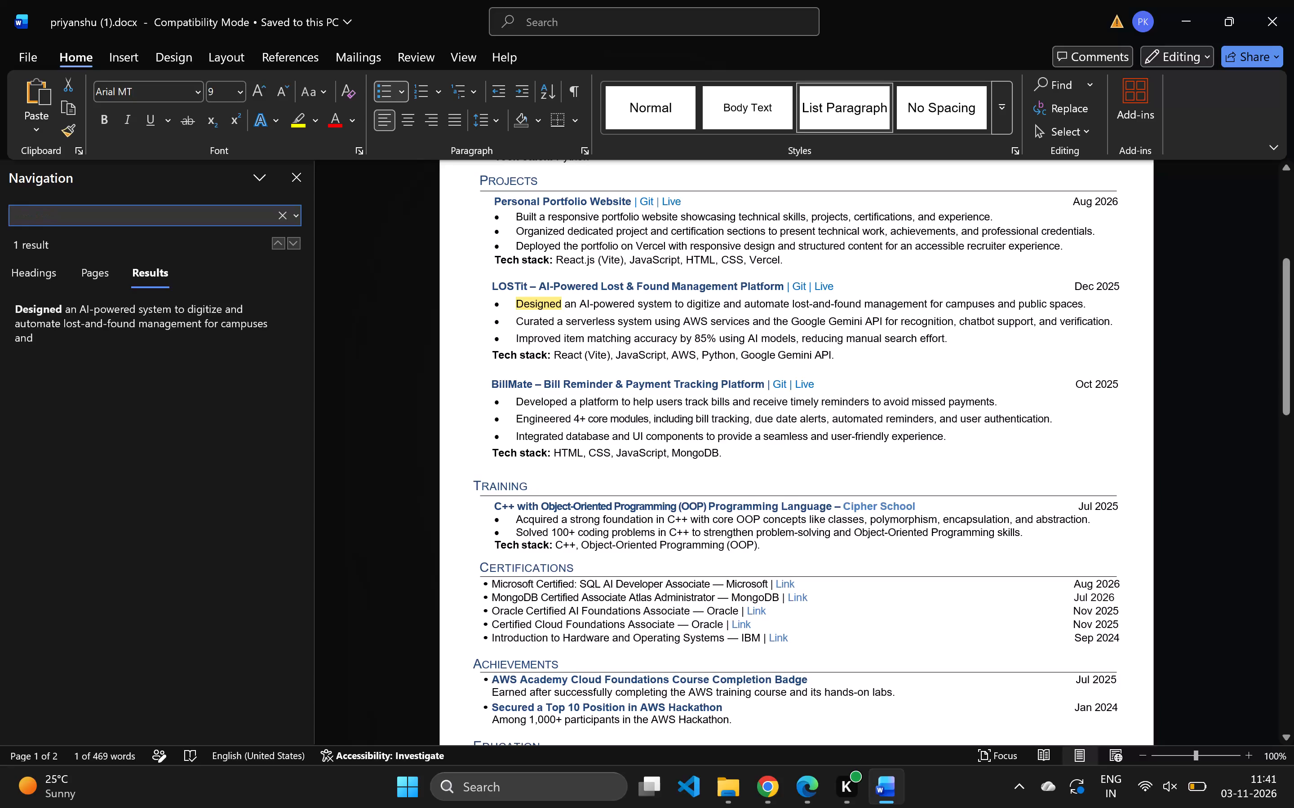
Look through the resume's sections for uses of the repeated word "designed".
scroll(812, 437, down, 2)
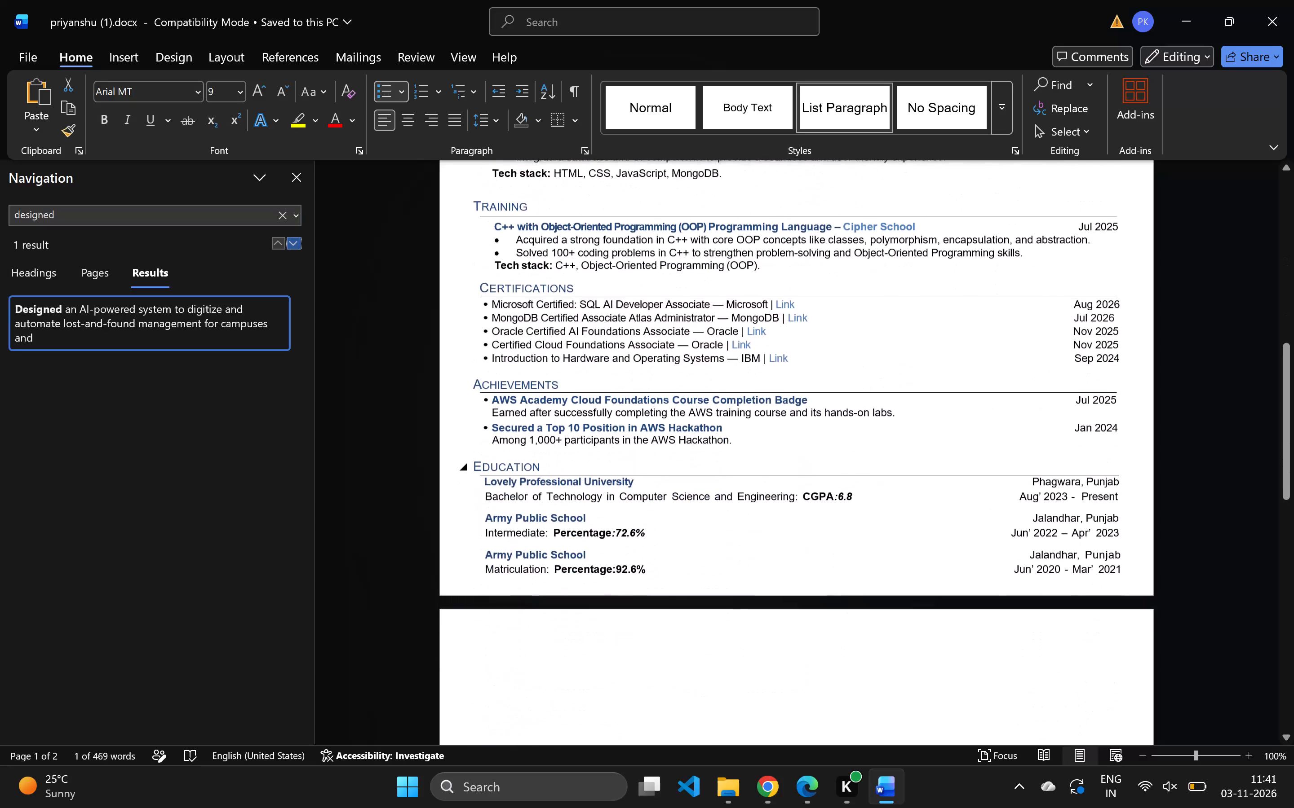
scroll(812, 437, up, 1)
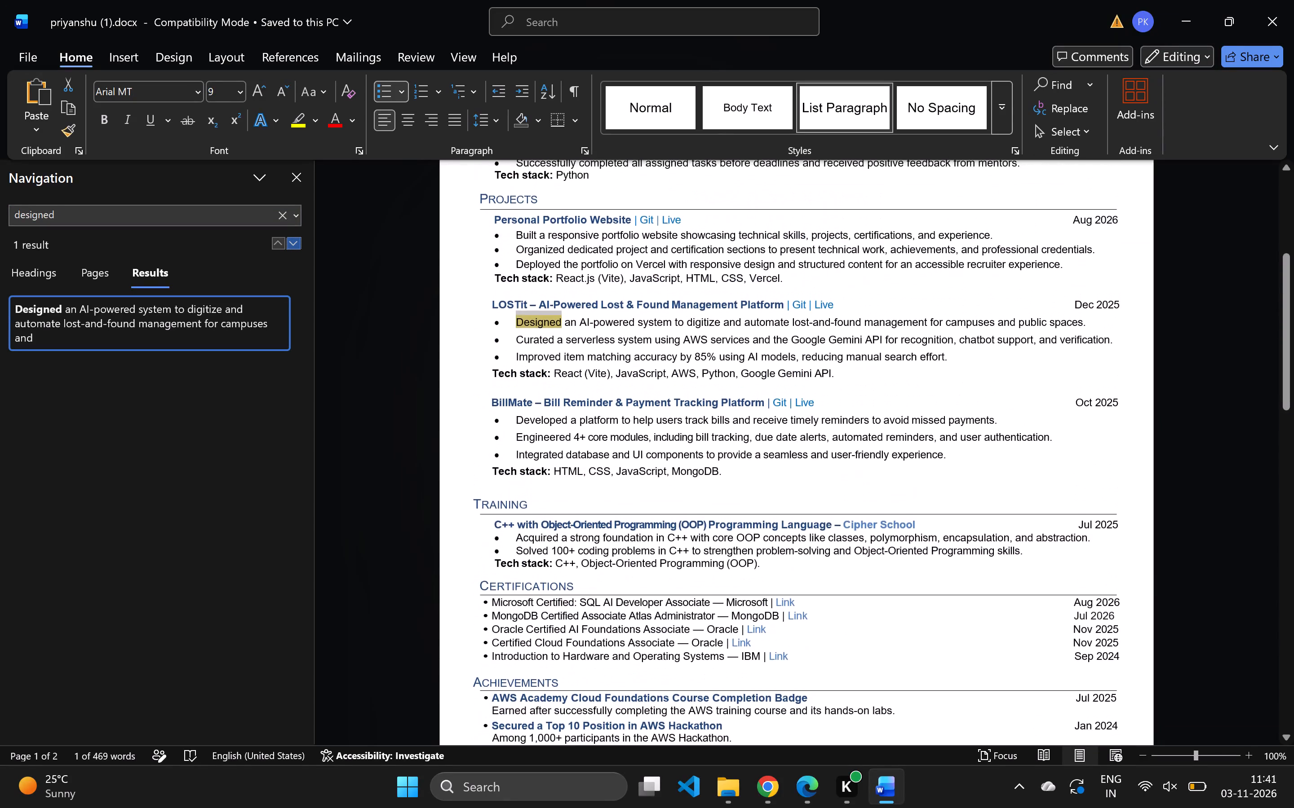
scroll(923, 694, up, 3)
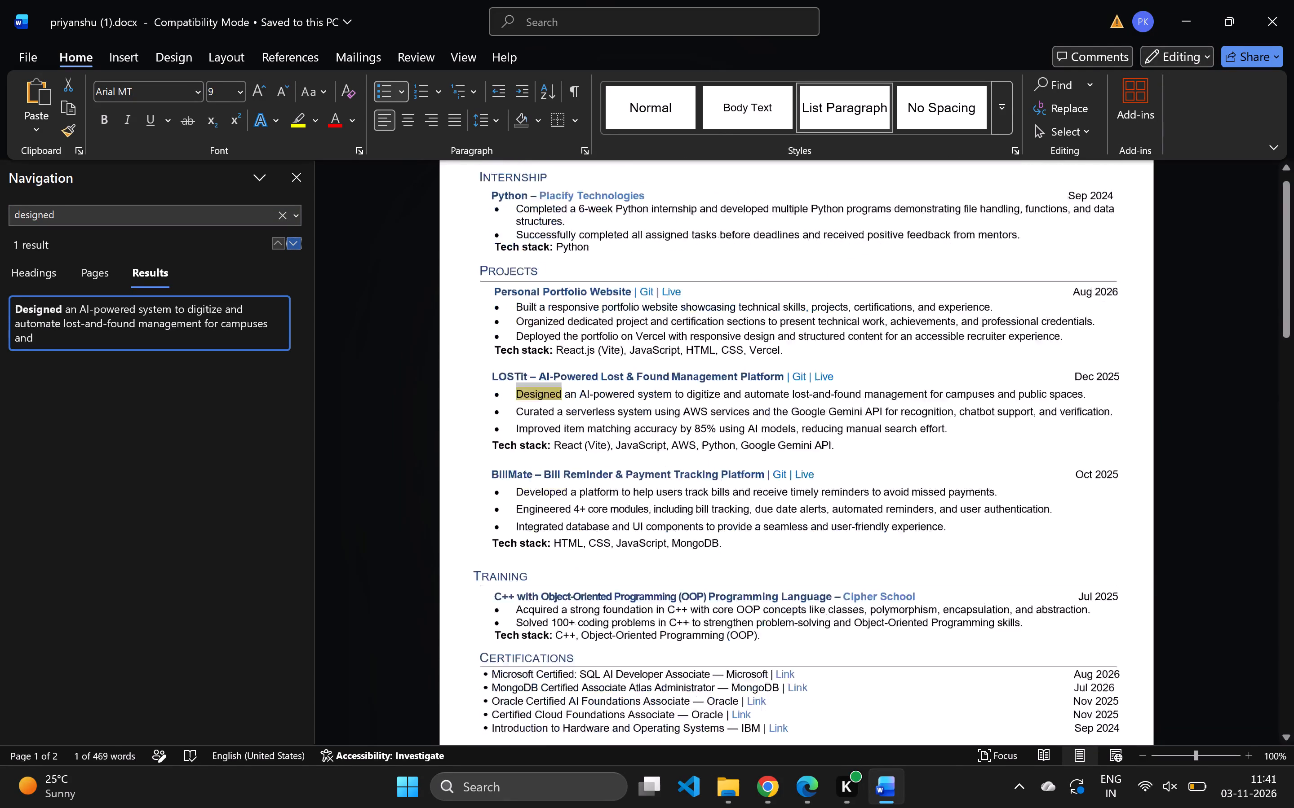
scroll(923, 694, up, 1)
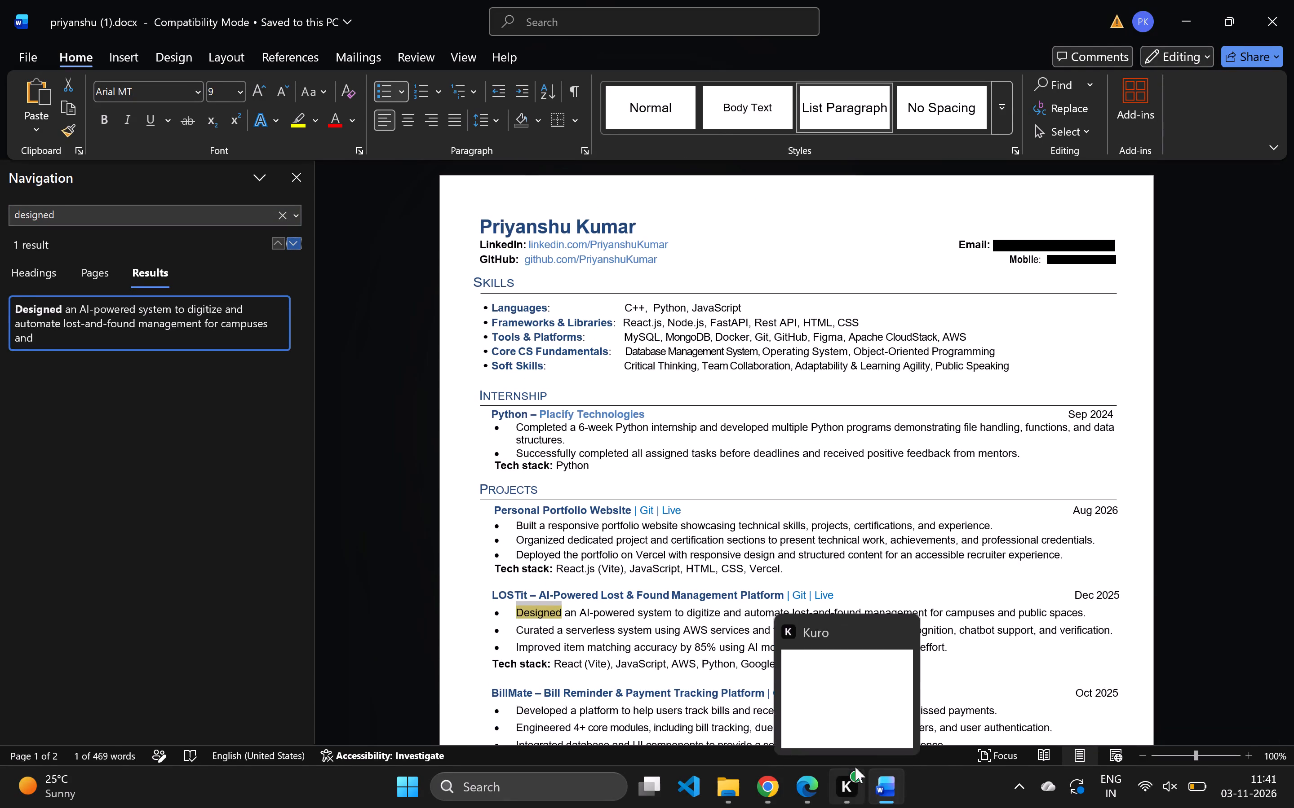
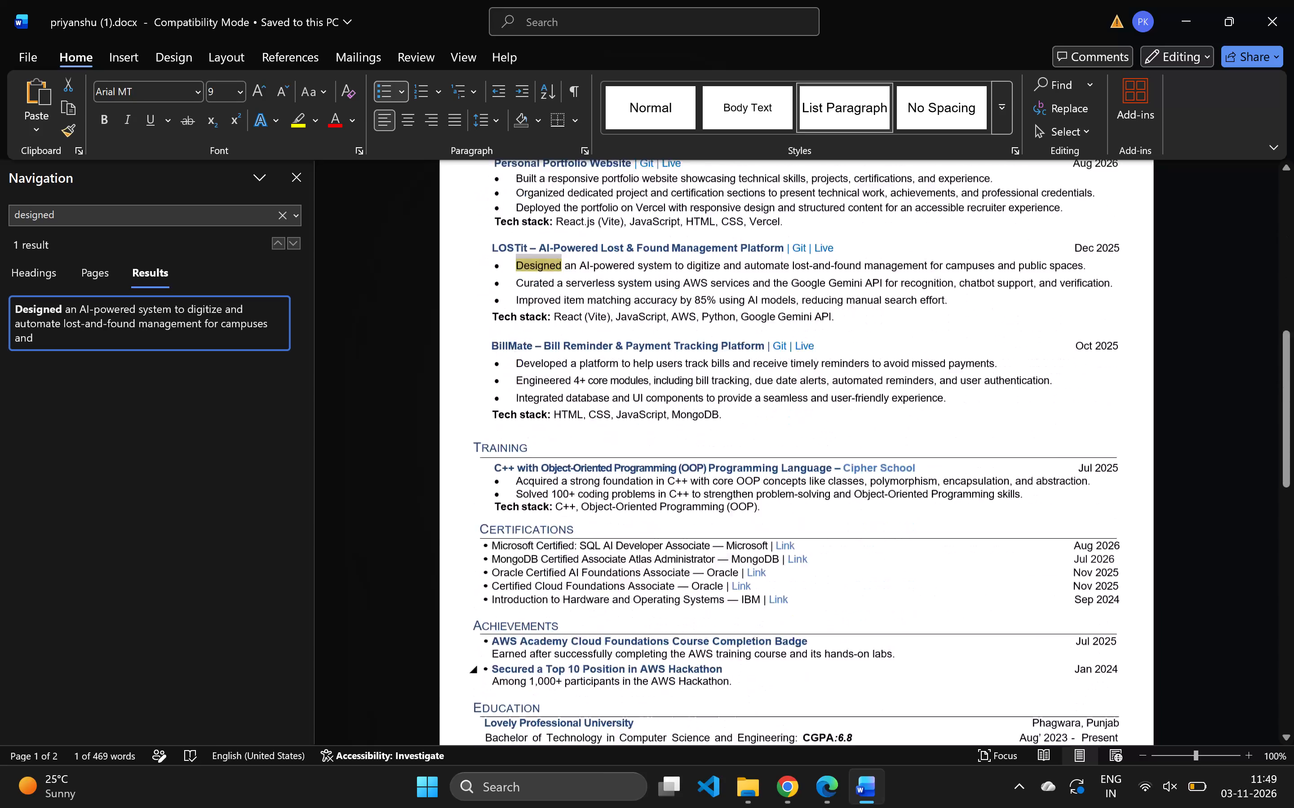
Clear the search for "designed" and review the resume's sections from the contact header down to Education.
scroll(829, 412, up, 2)
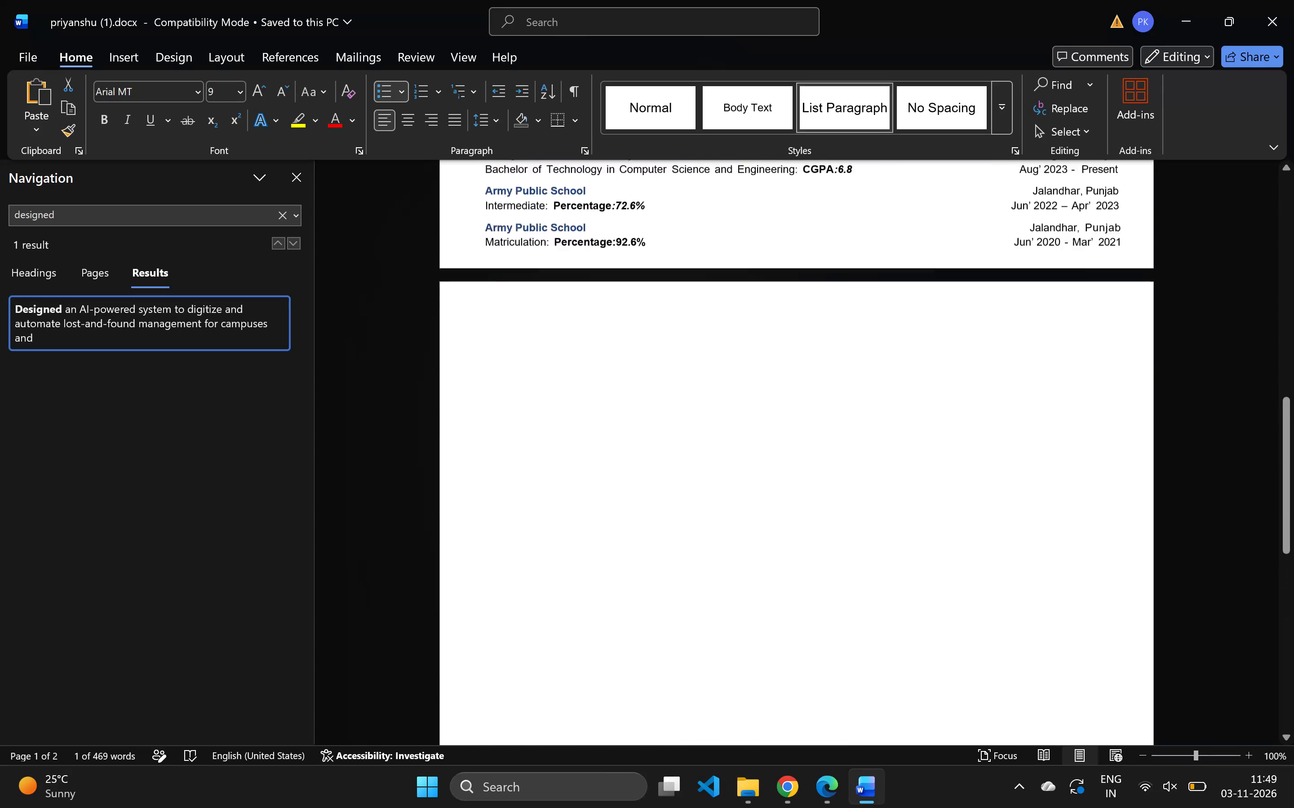
scroll(829, 412, up, 1)
click(284, 215)
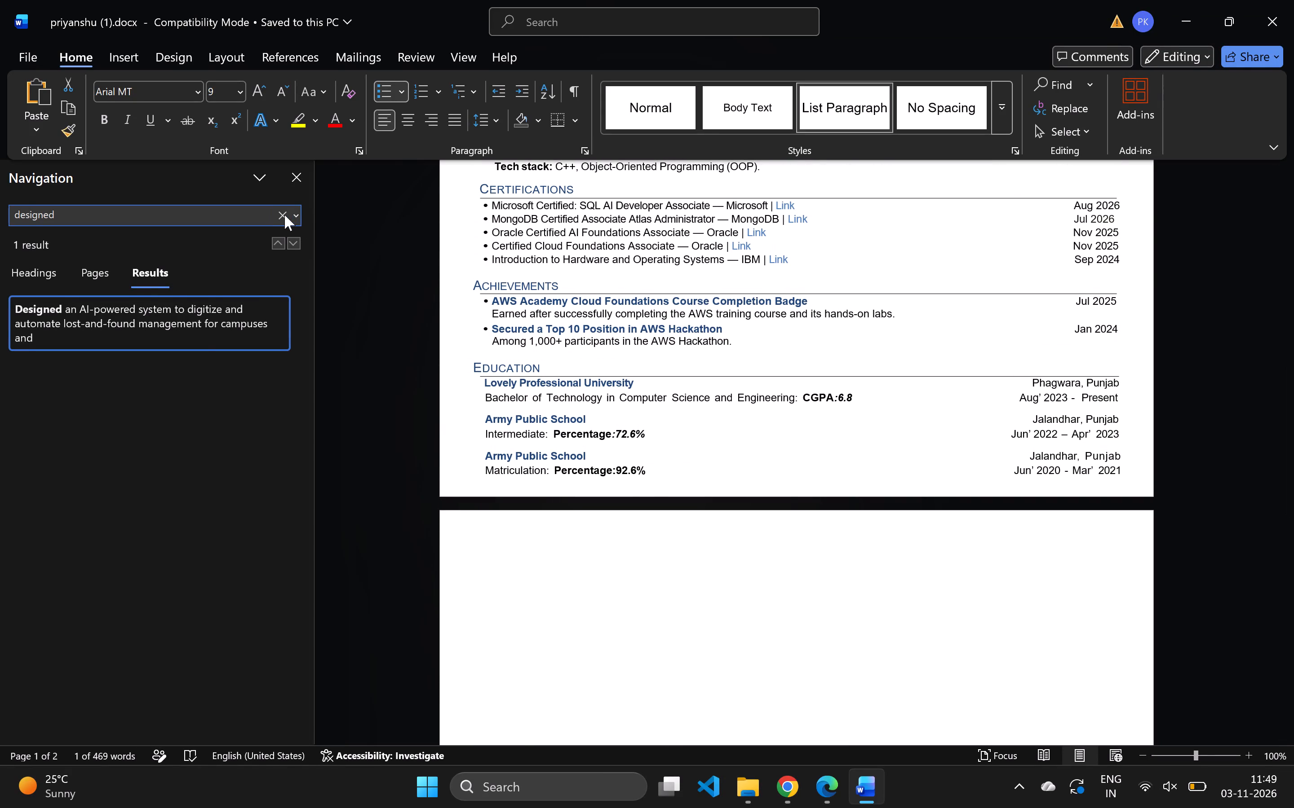
scroll(509, 461, up, 1)
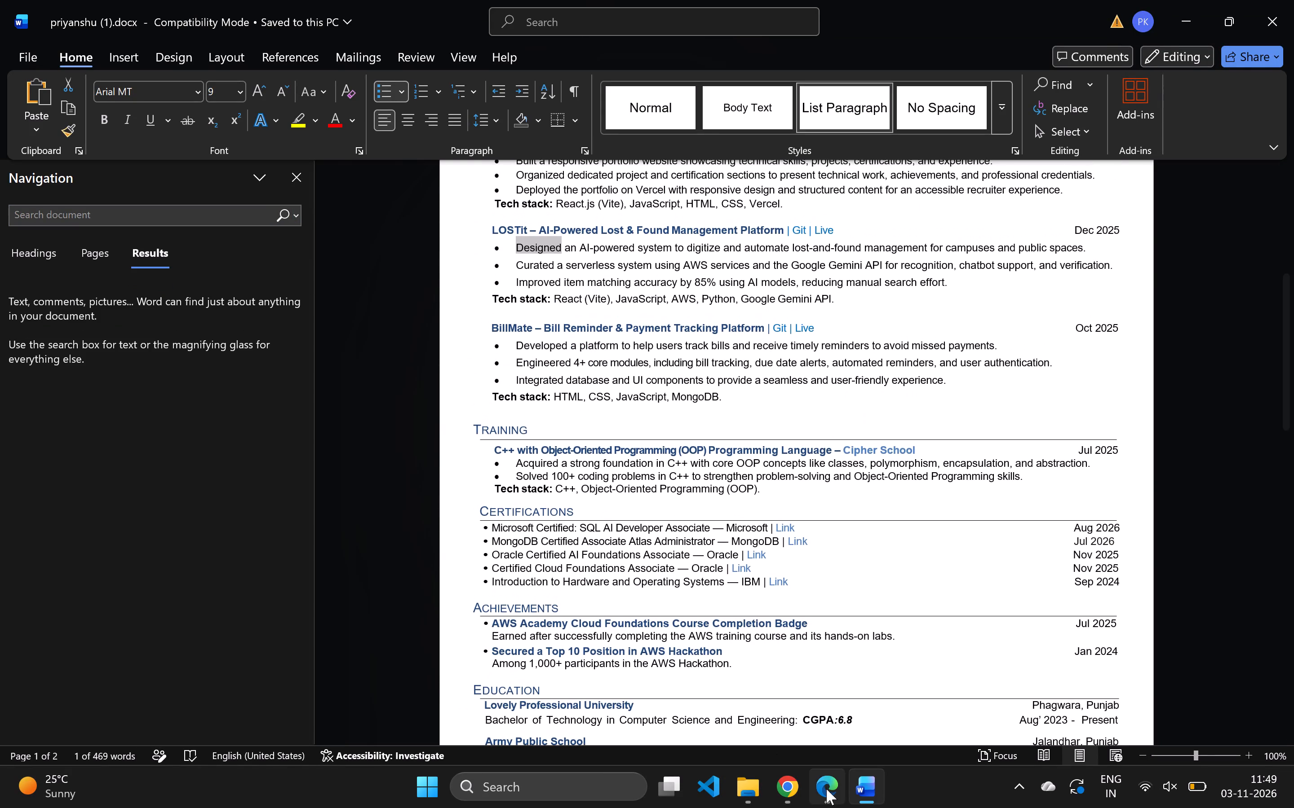
scroll(762, 630, up, 1)
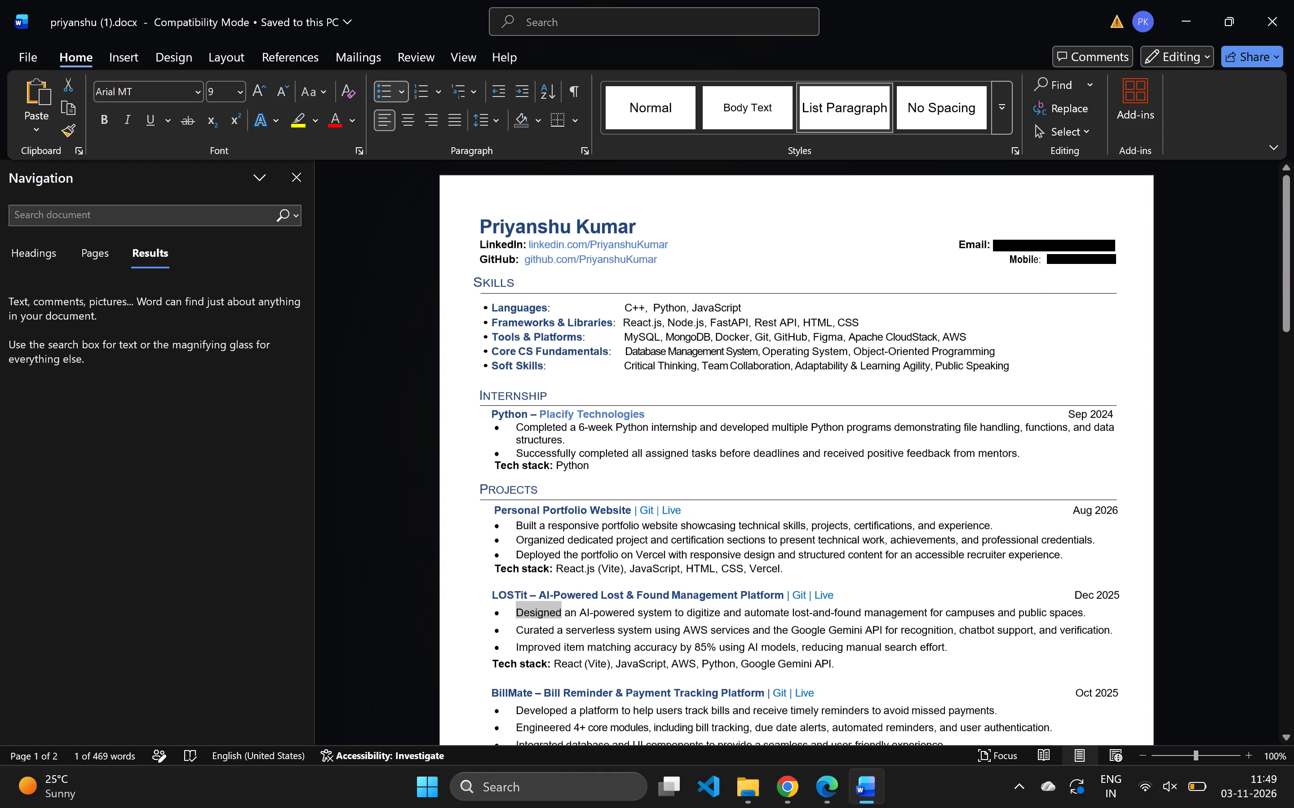
scroll(679, 588, down, 1)
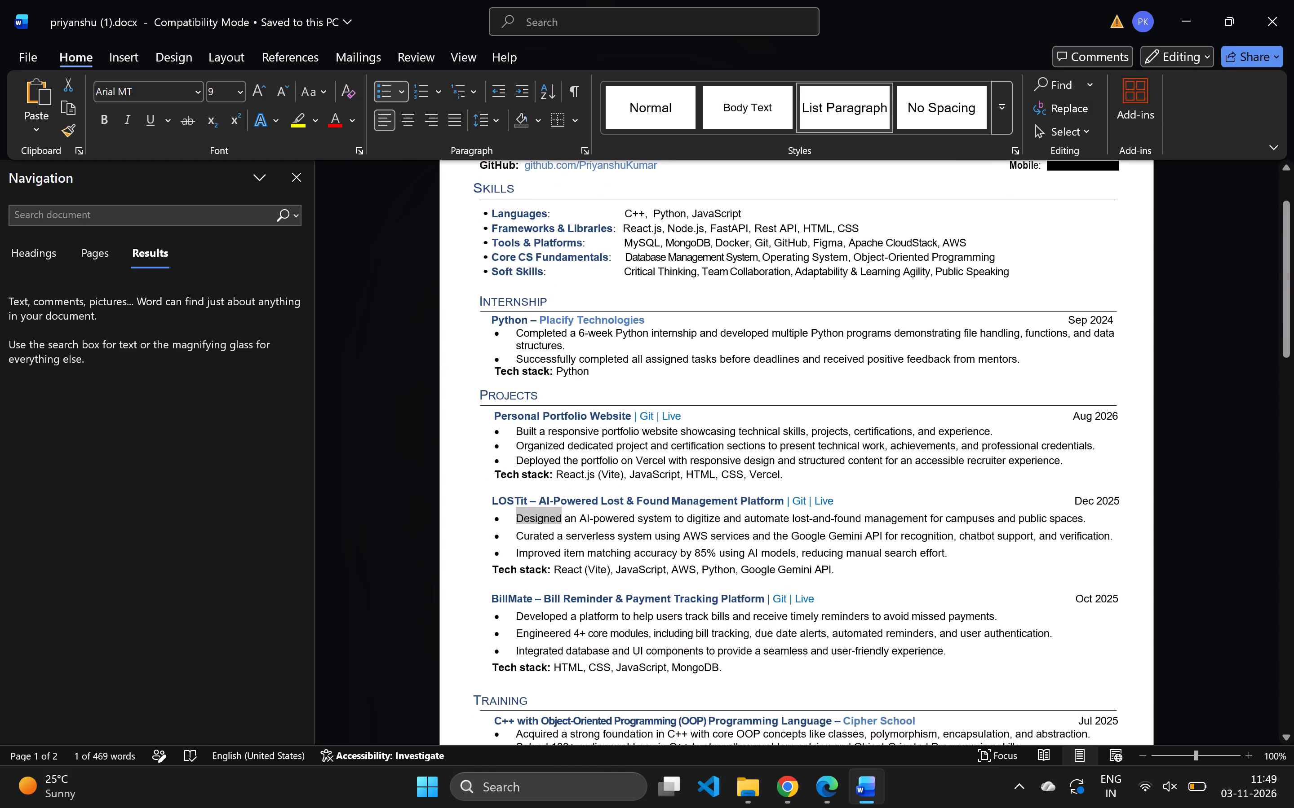
scroll(626, 558, down, 1)
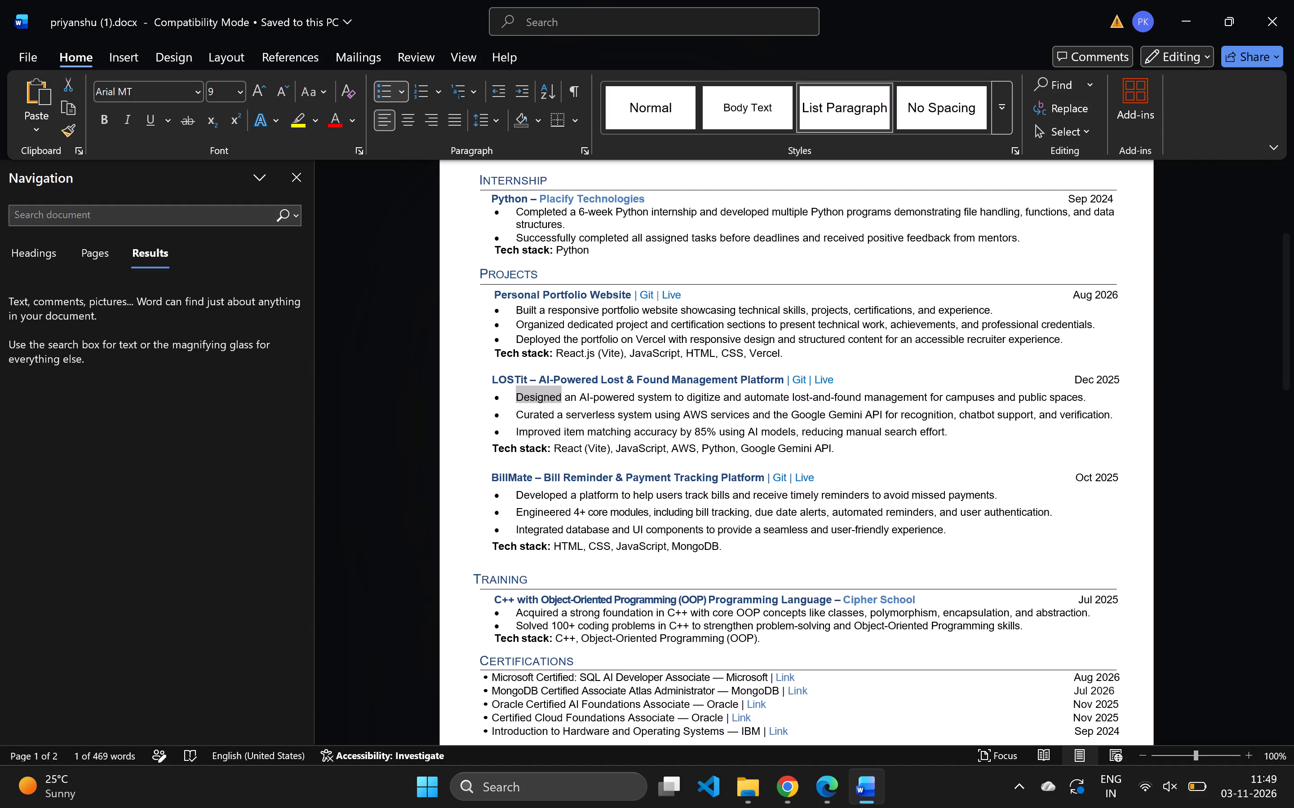
scroll(626, 558, up, 9)
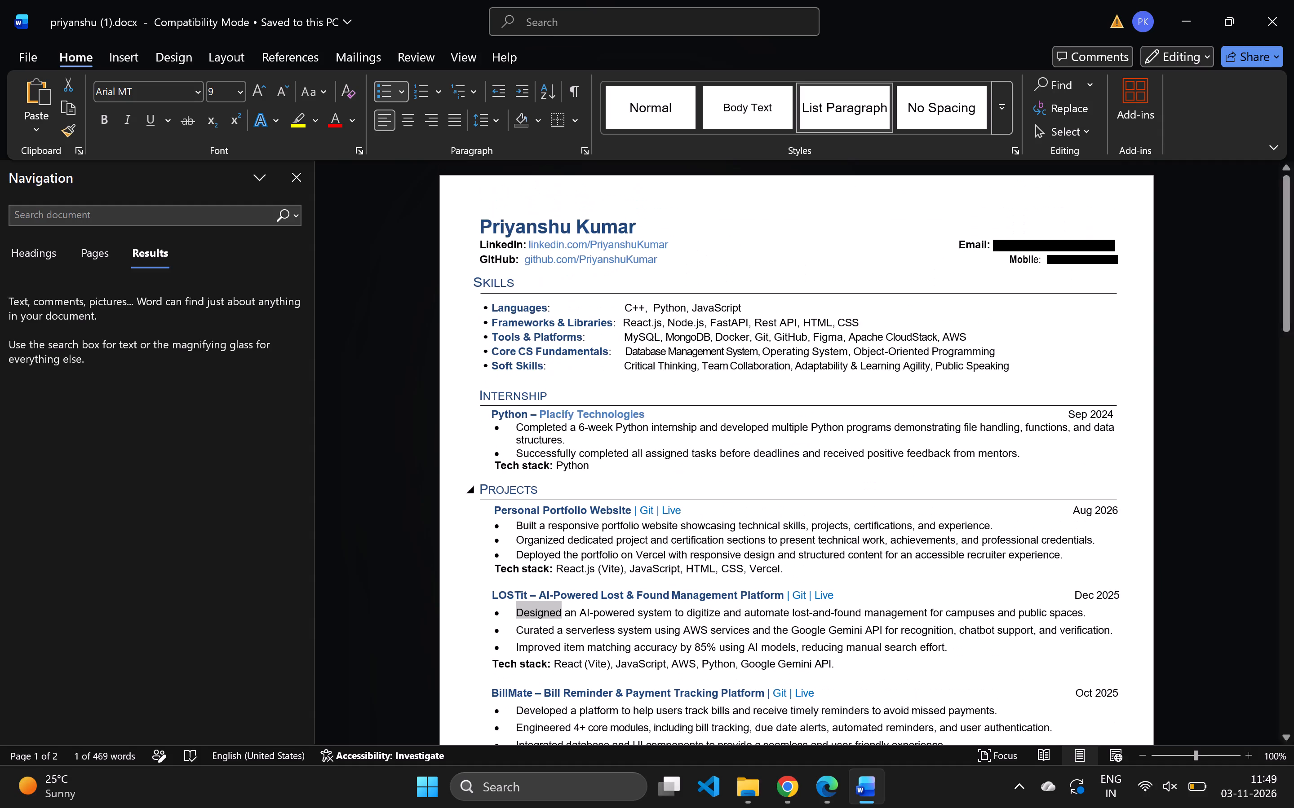
Remove the indent before the name, LinkedIn and GitHub lines in the resume header, and save the document.
click(480, 226)
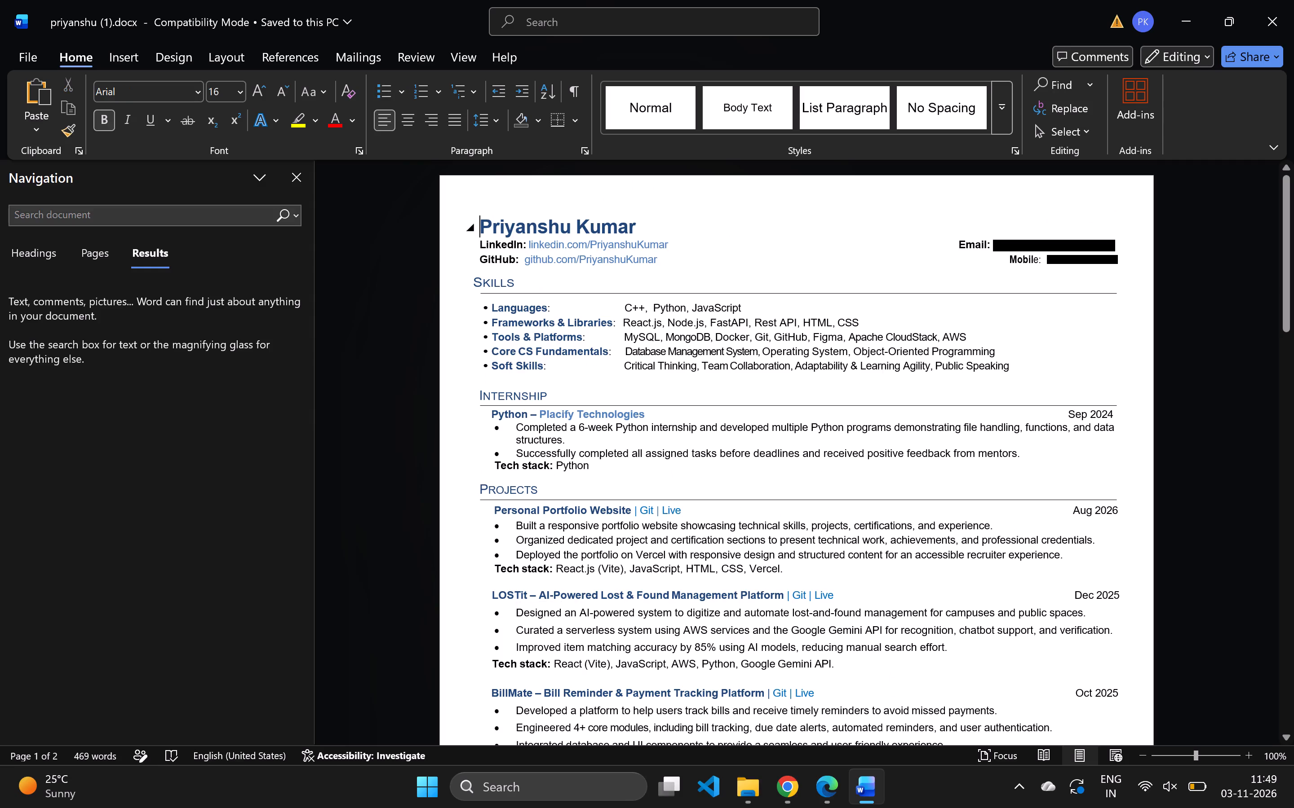
key(BackSpace)
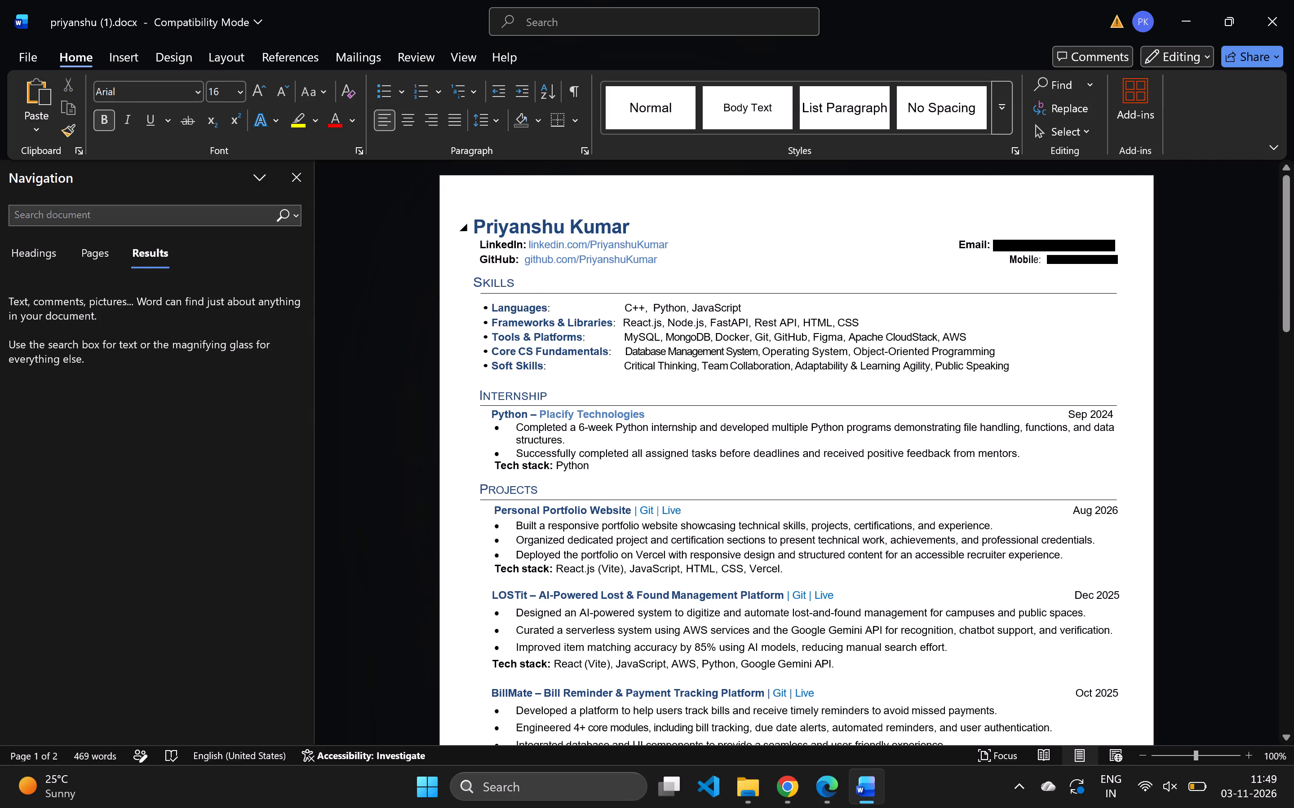
click(480, 237)
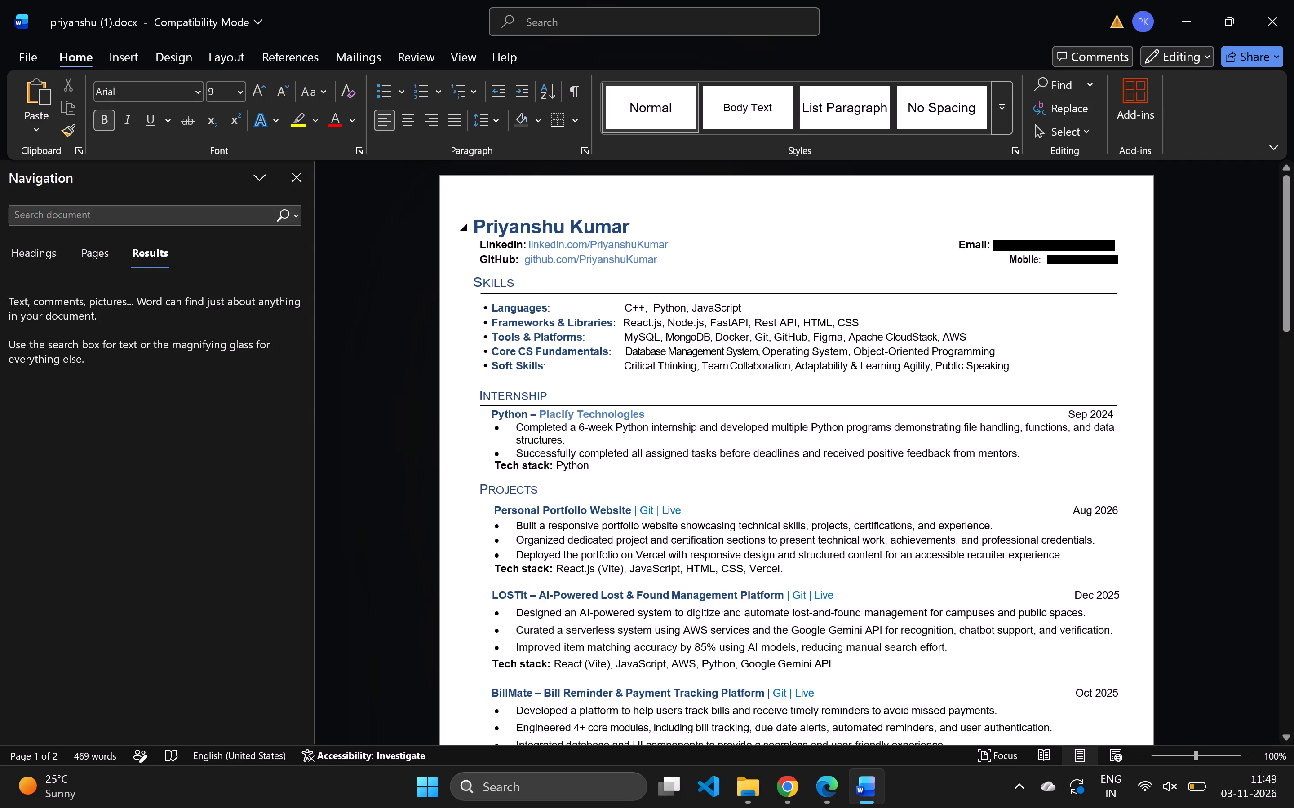
key(BackSpace)
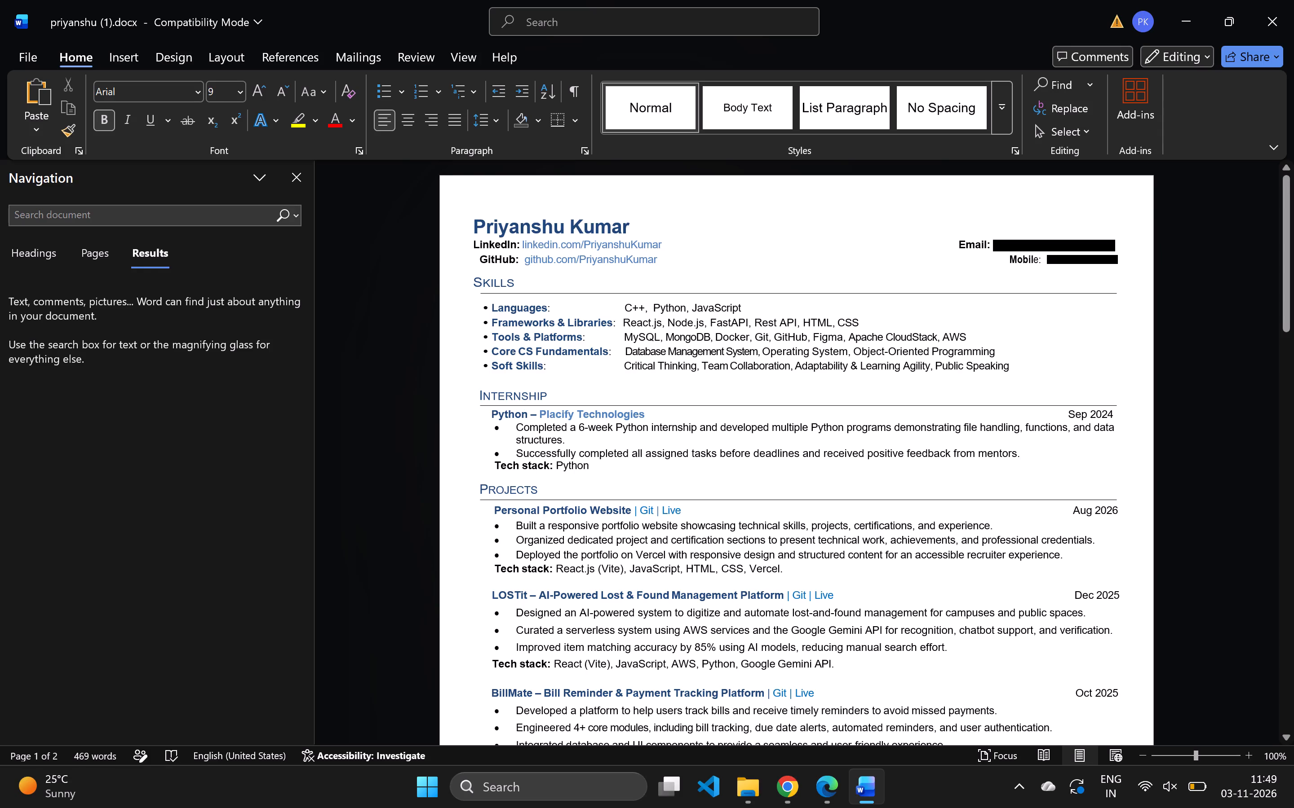
click(481, 256)
key(BackSpace)
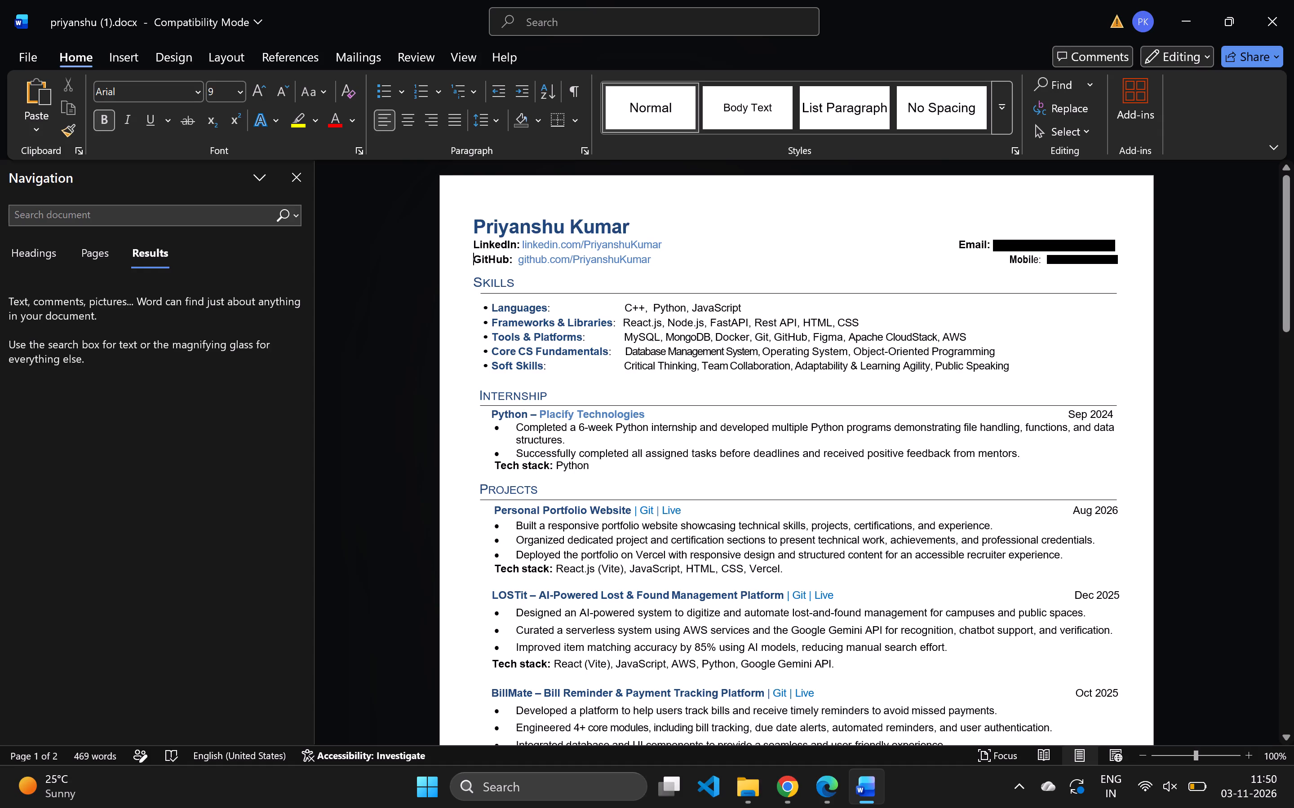
key(ctrl+s)
Copy the whole Internship section, from its heading through its Tech stack line.
scroll(687, 389, down, 1)
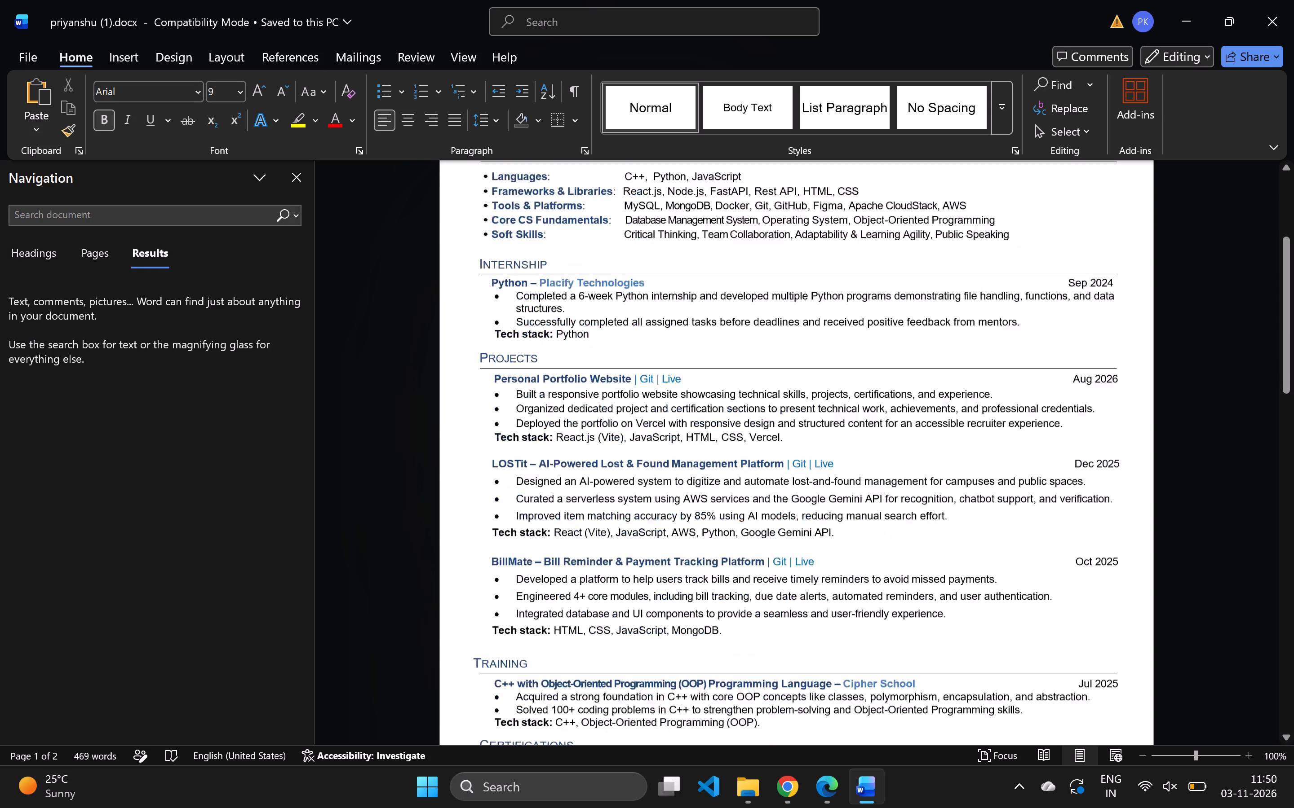
scroll(687, 389, down, 1)
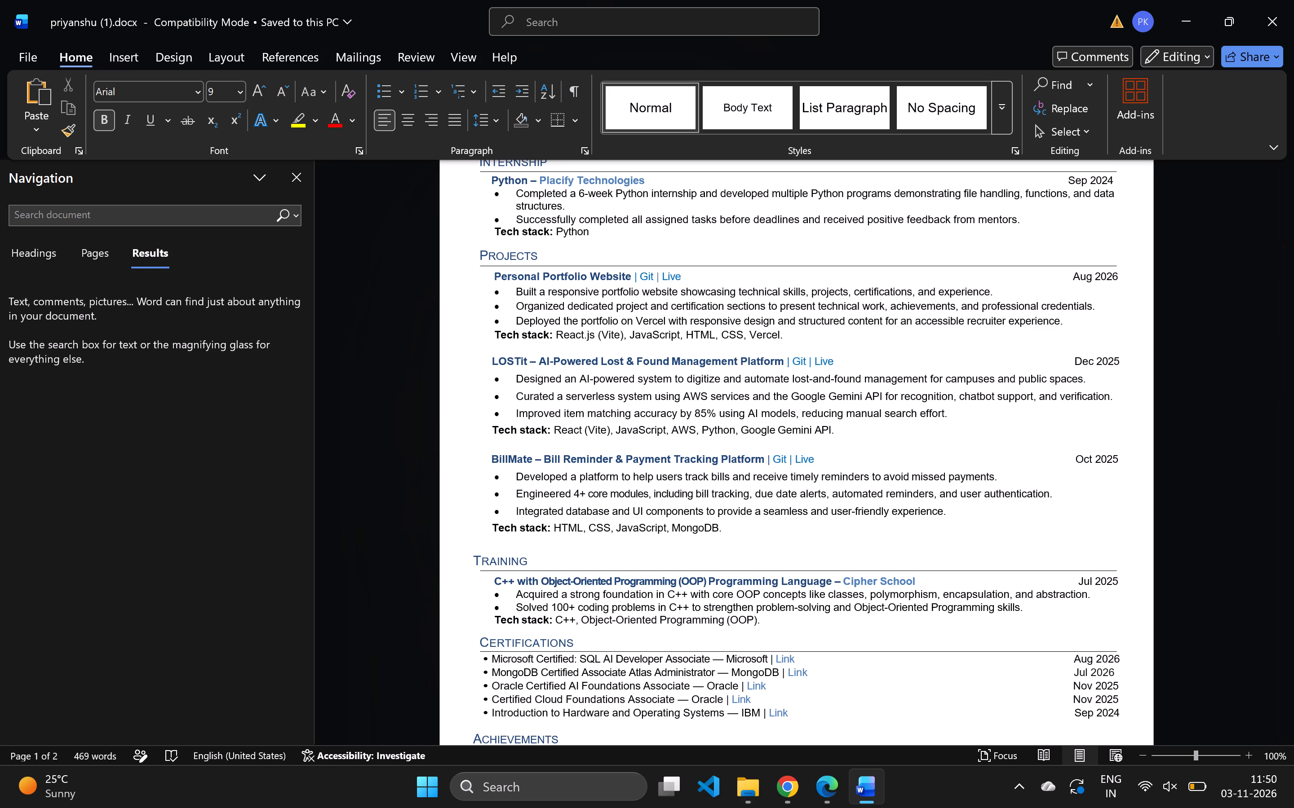
scroll(687, 389, up, 1)
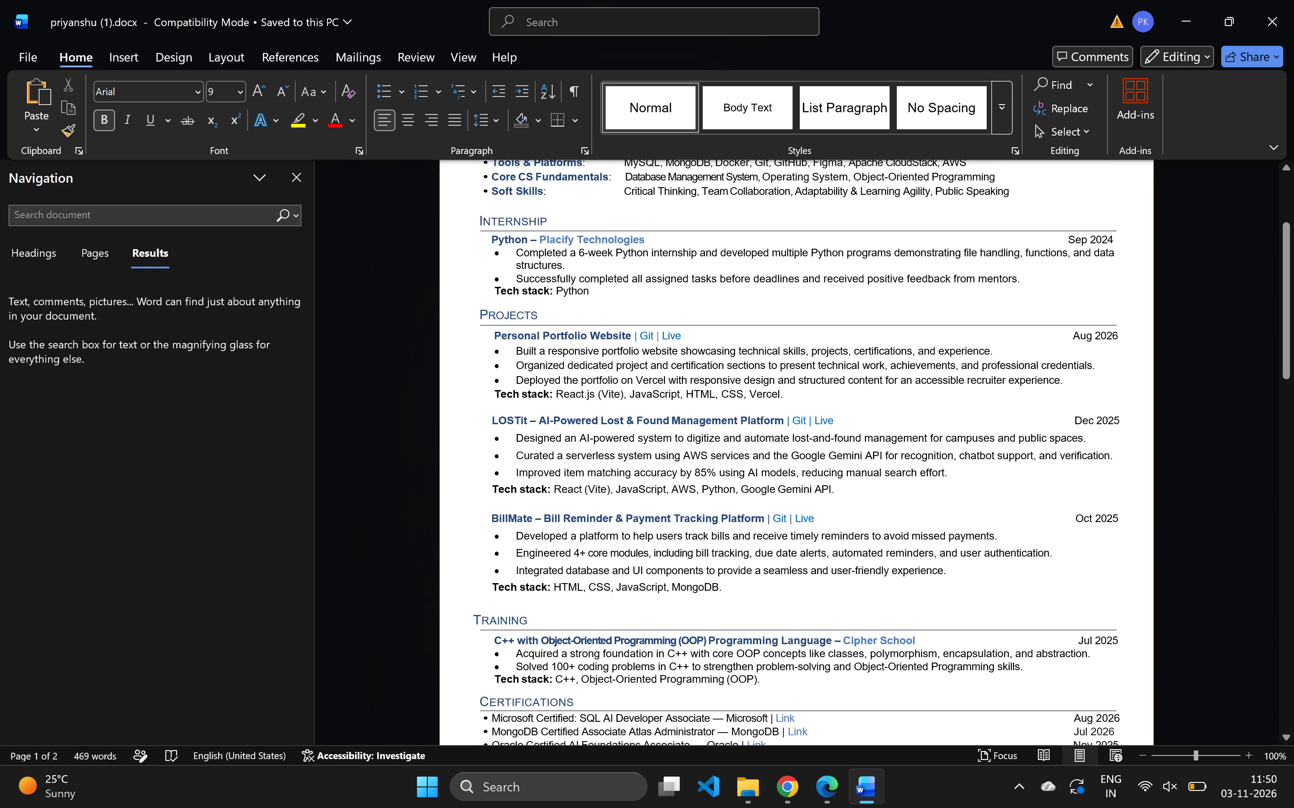
drag(617, 286, 470, 218)
key(ctrl+c)
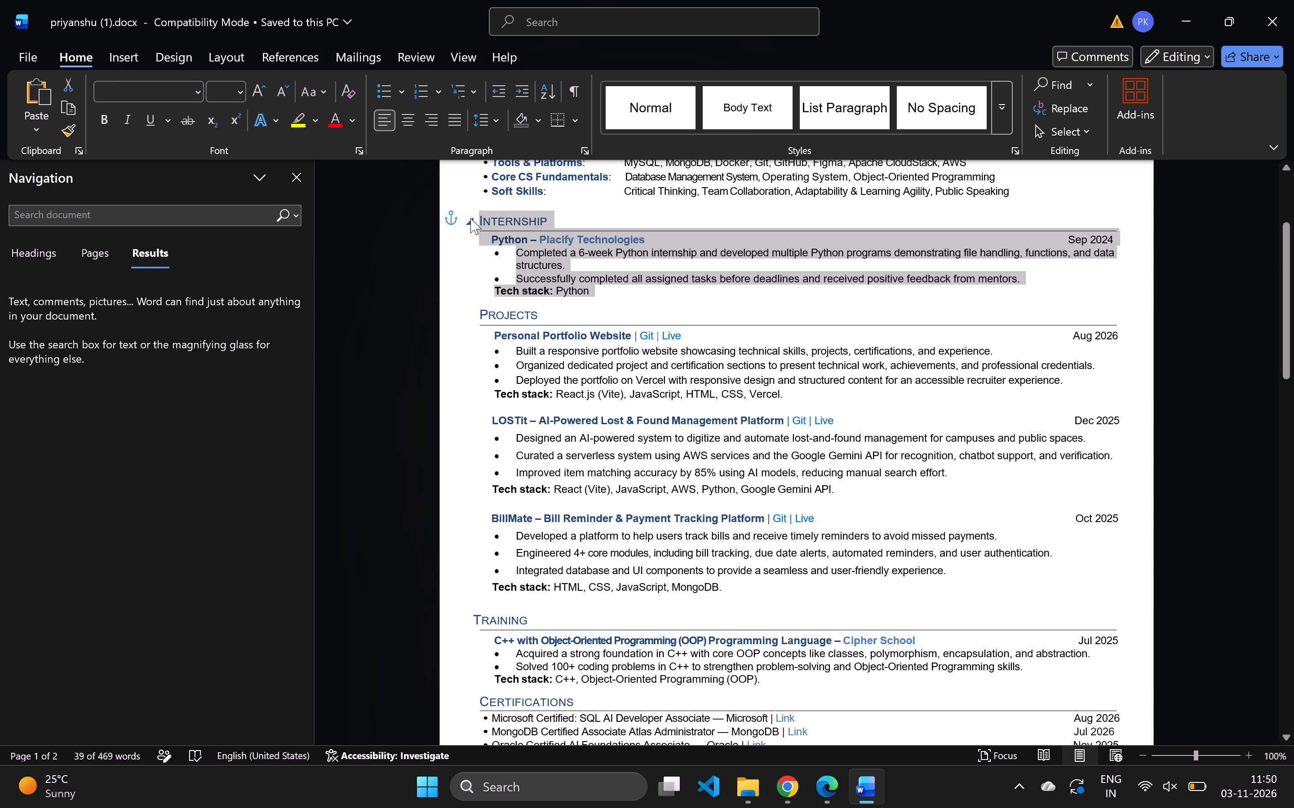
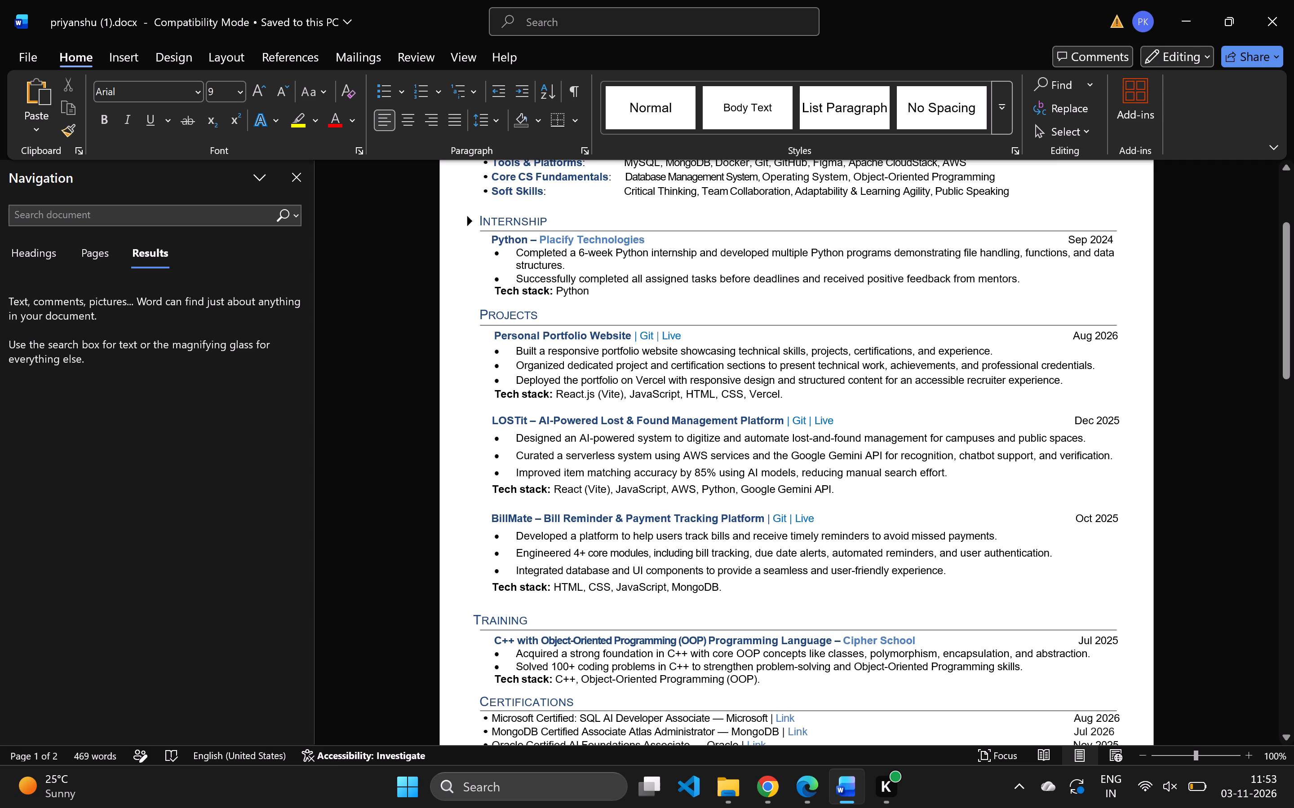
drag(1015, 279, 514, 268)
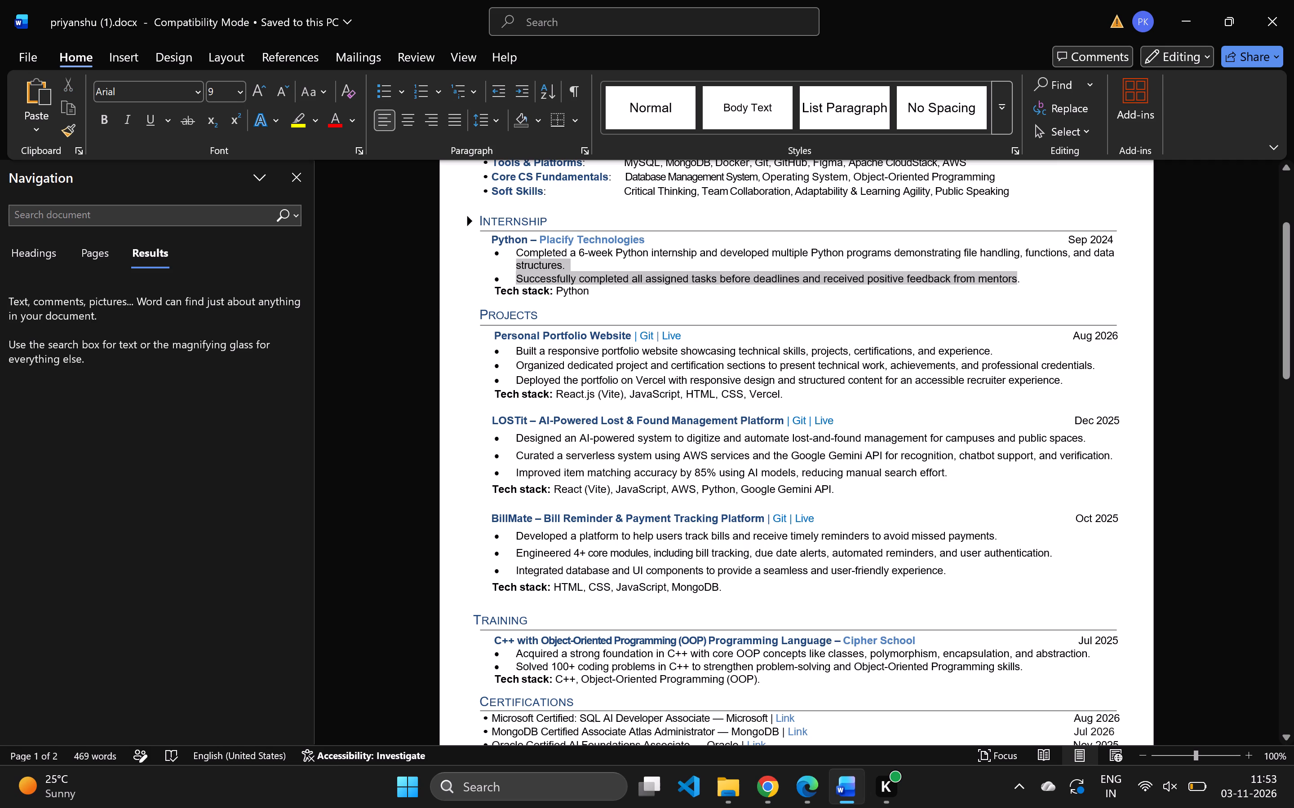
drag(514, 268, 512, 277)
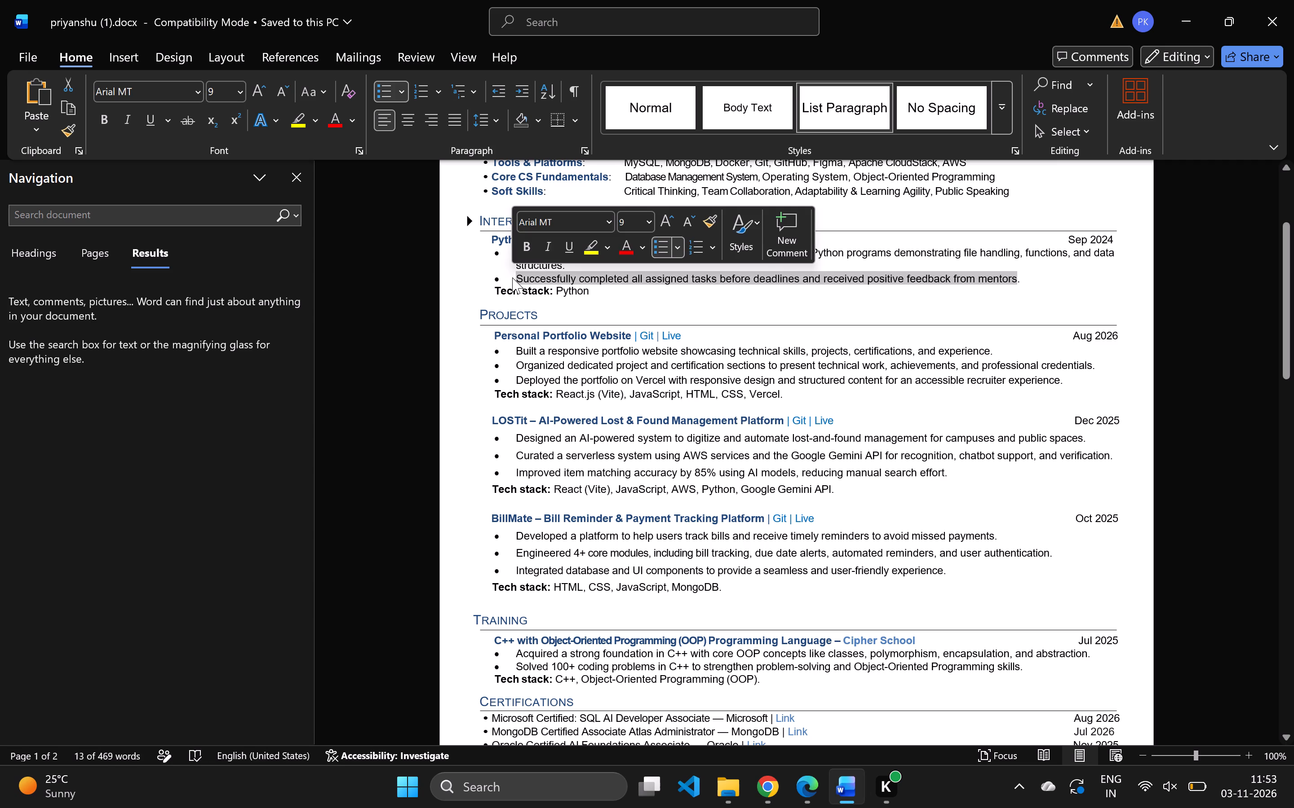
key(ctrl+v)
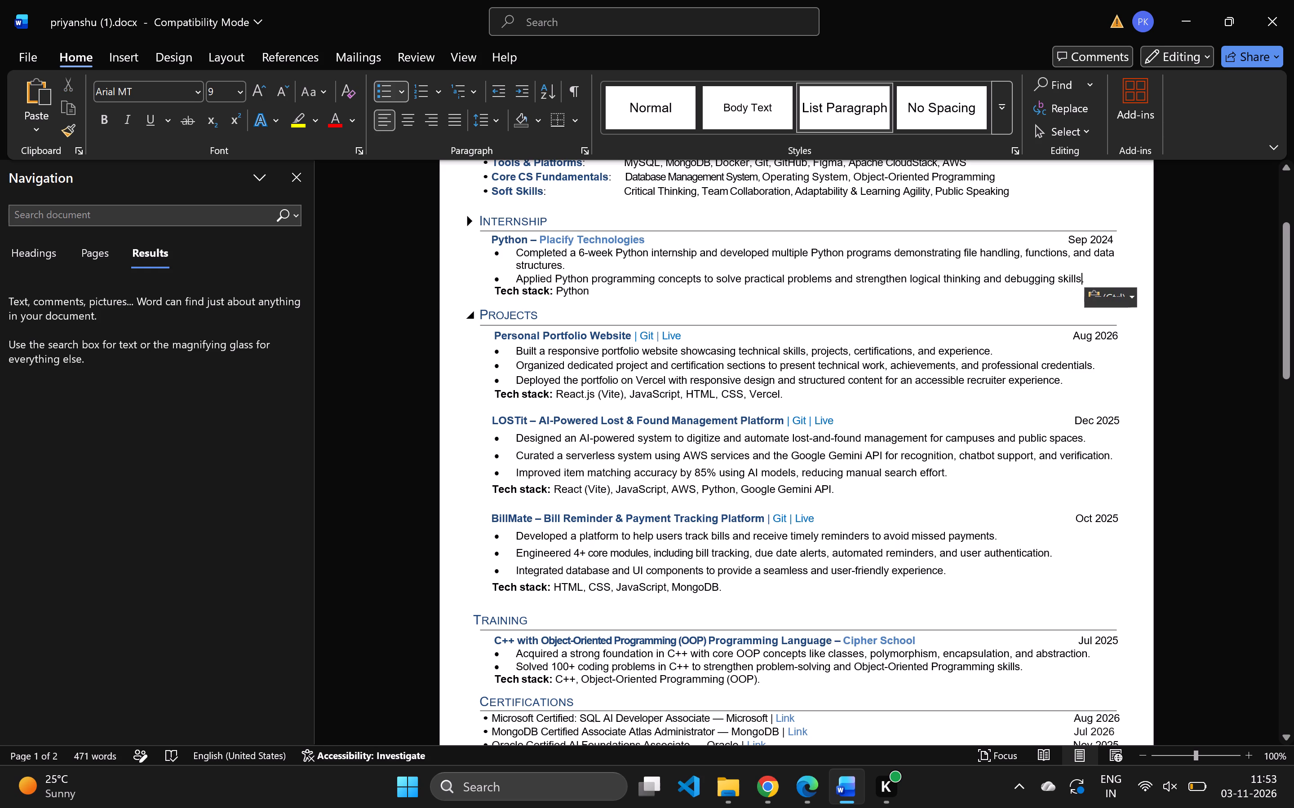
key(ctrl+s)
Set up saving a copy of the resume to the Desktop folder in PDF format.
click(25, 56)
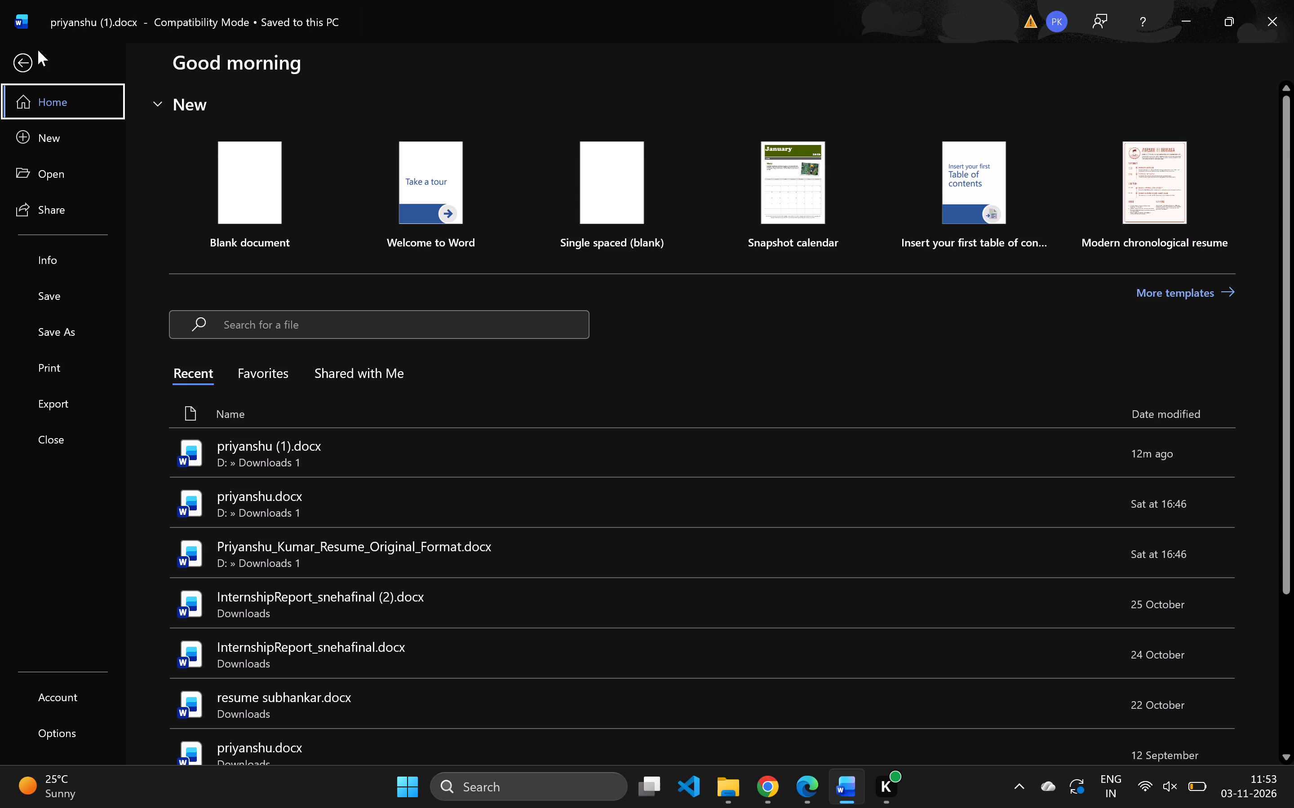
click(78, 57)
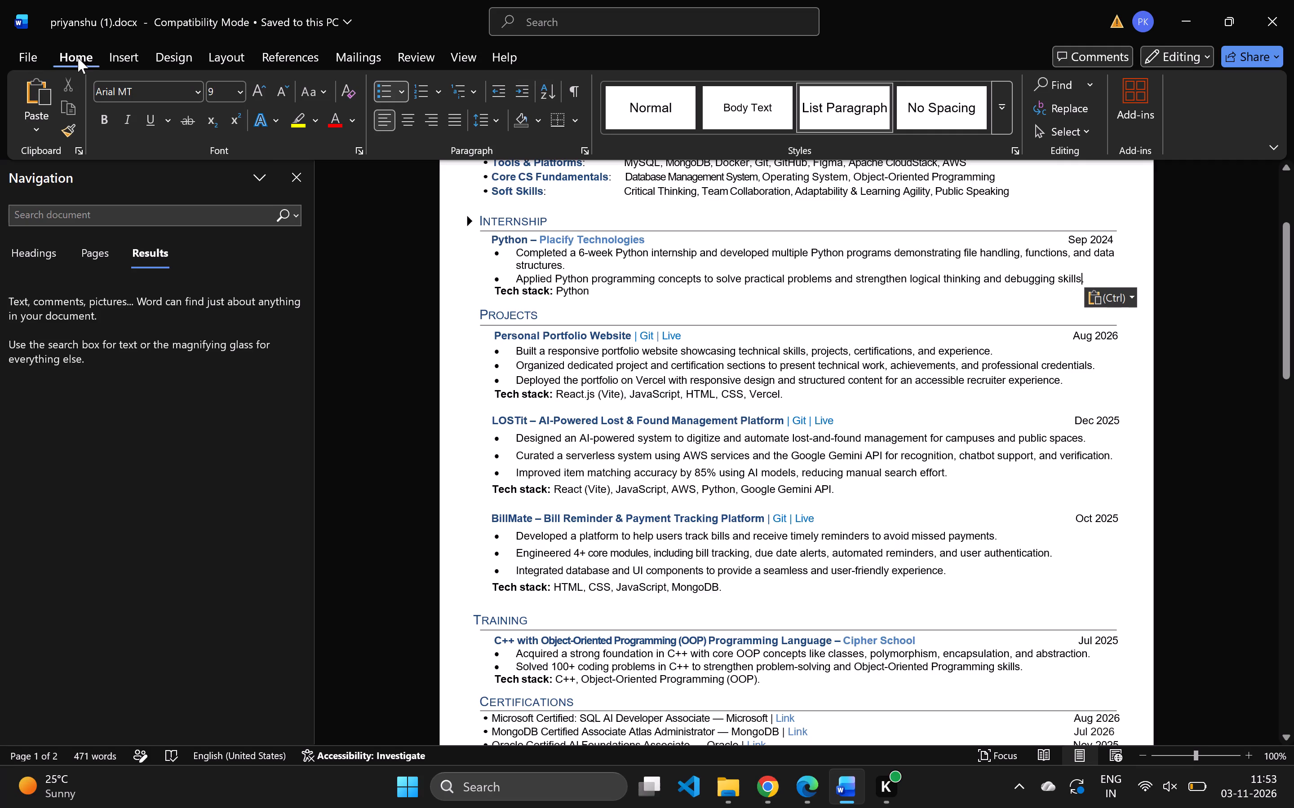
scroll(597, 397, up, 3)
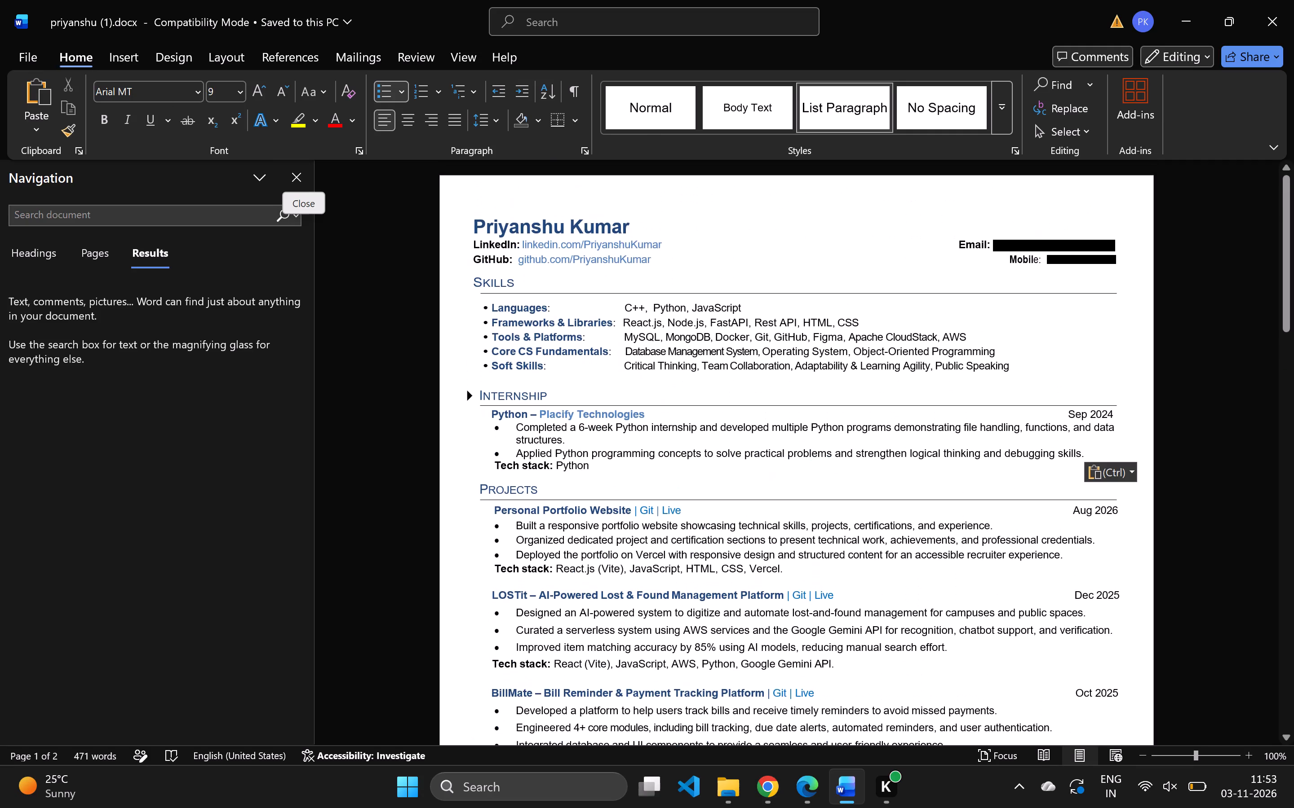
scroll(597, 397, down, 2)
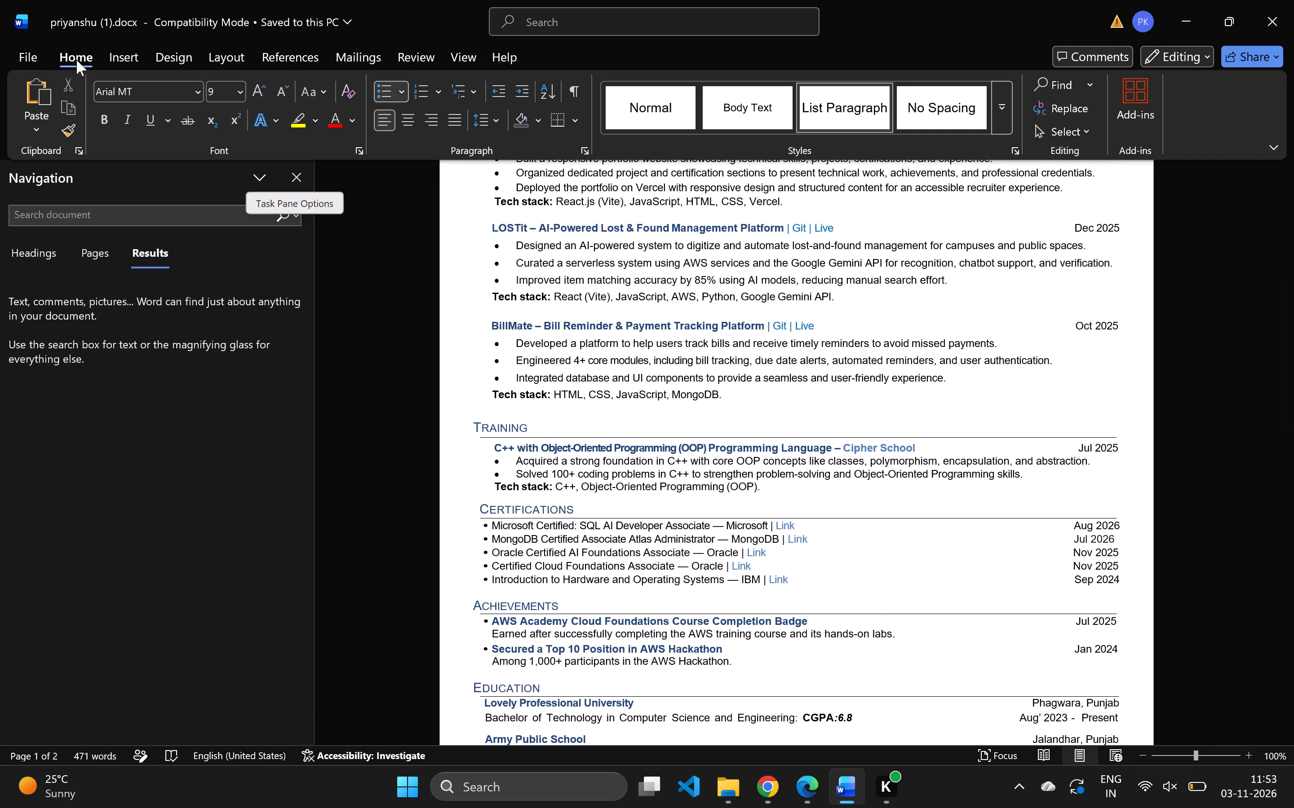
click(33, 54)
click(72, 323)
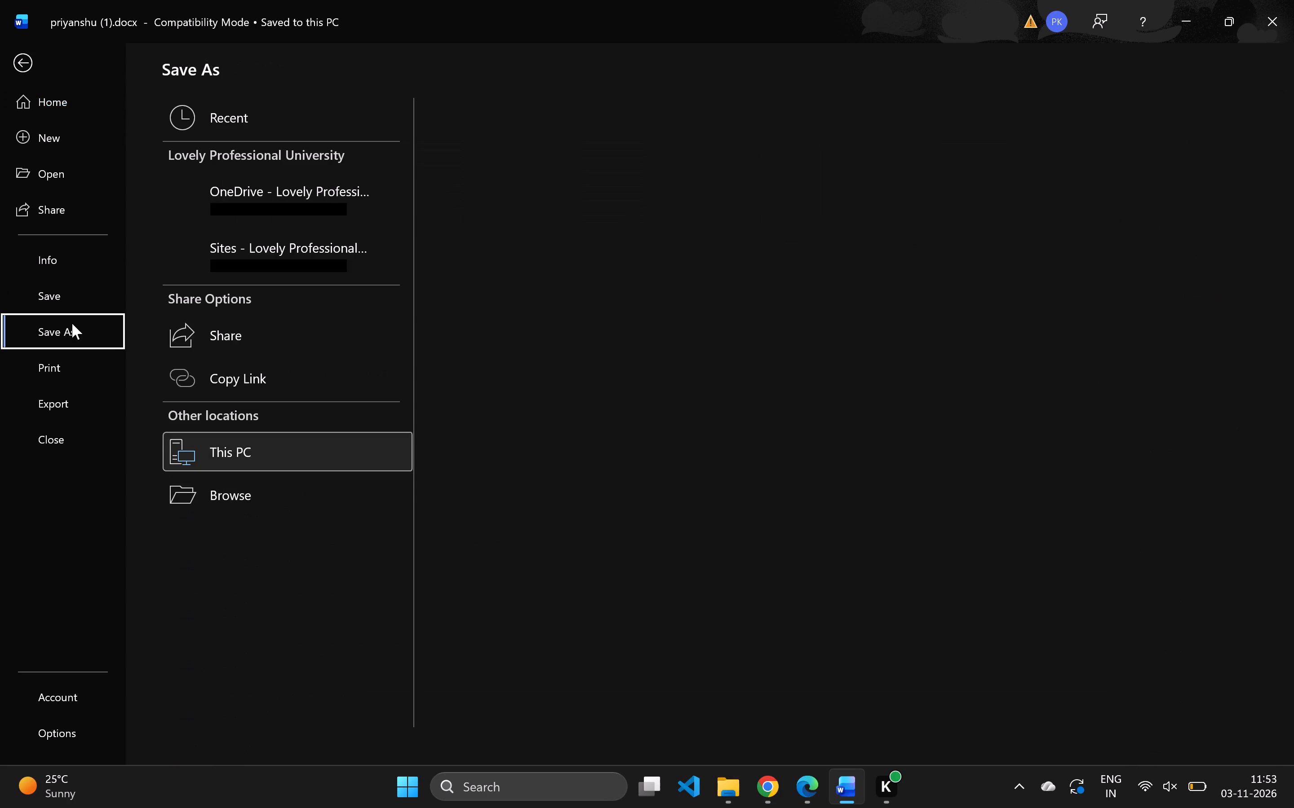
click(265, 456)
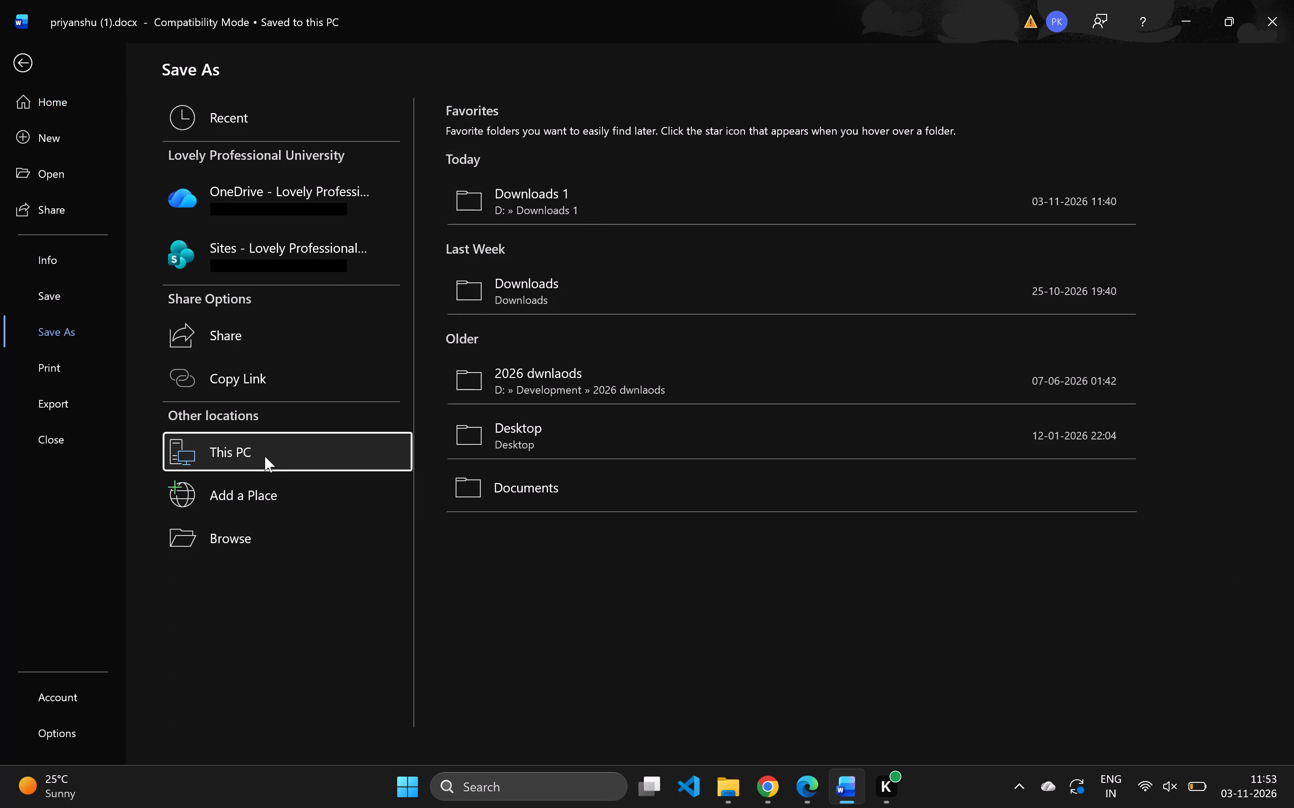
click(551, 449)
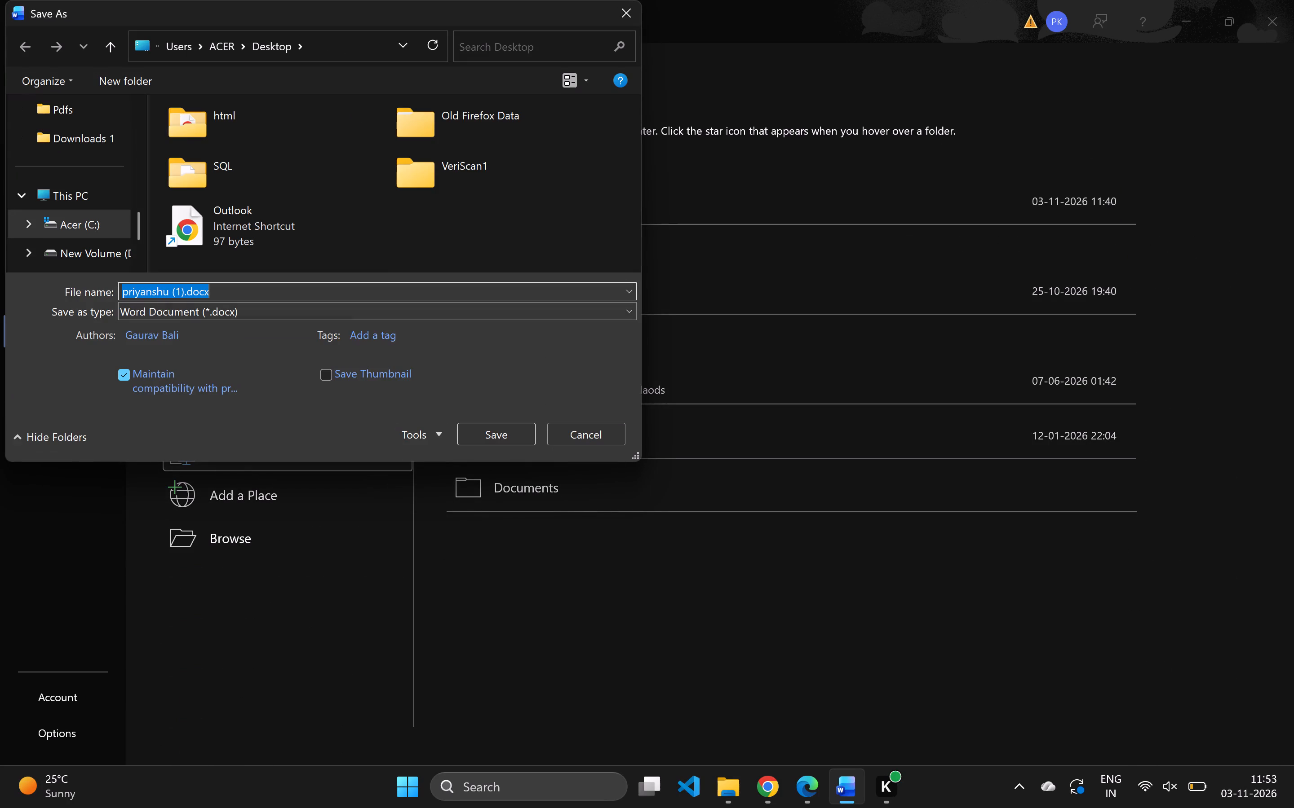
click(382, 307)
click(237, 416)
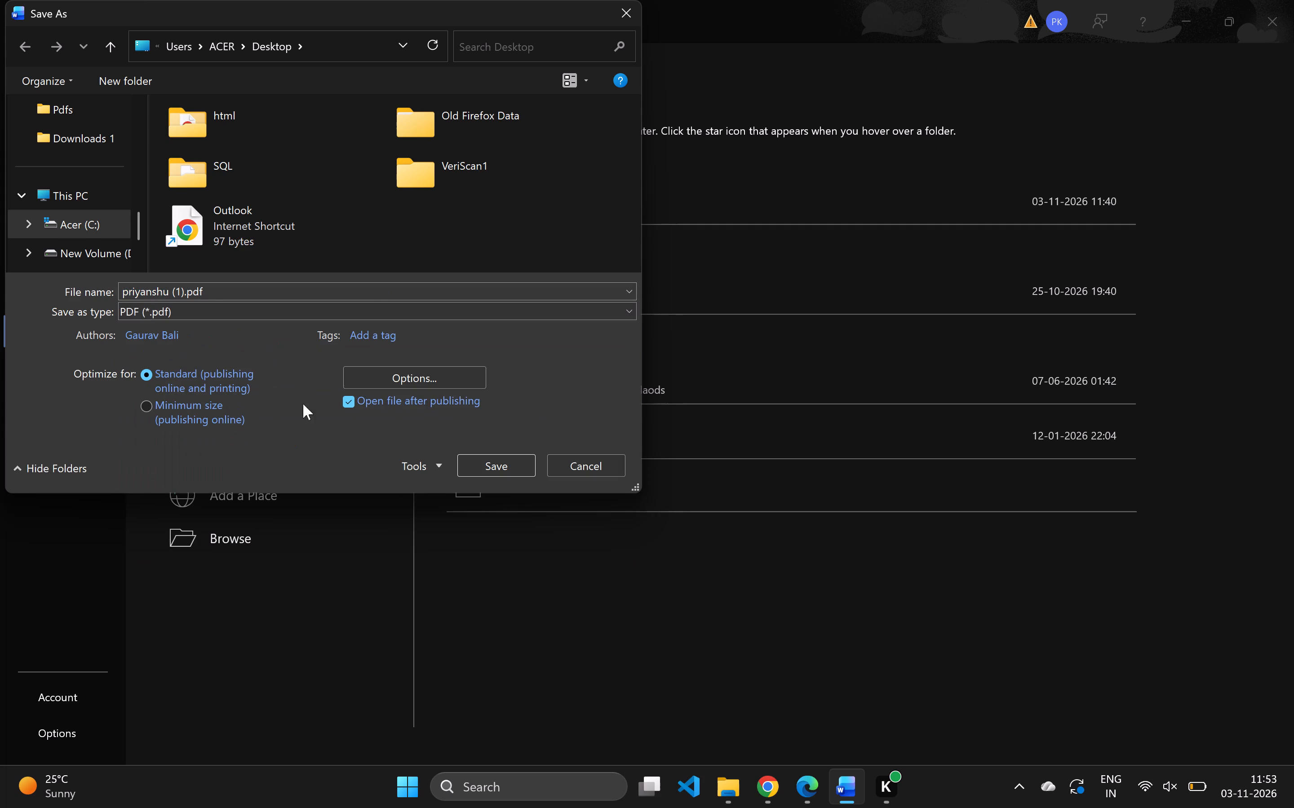
Name the PDF Priyanshu_cv, save it to the Desktop and check the published file in Edge.
click(187, 293)
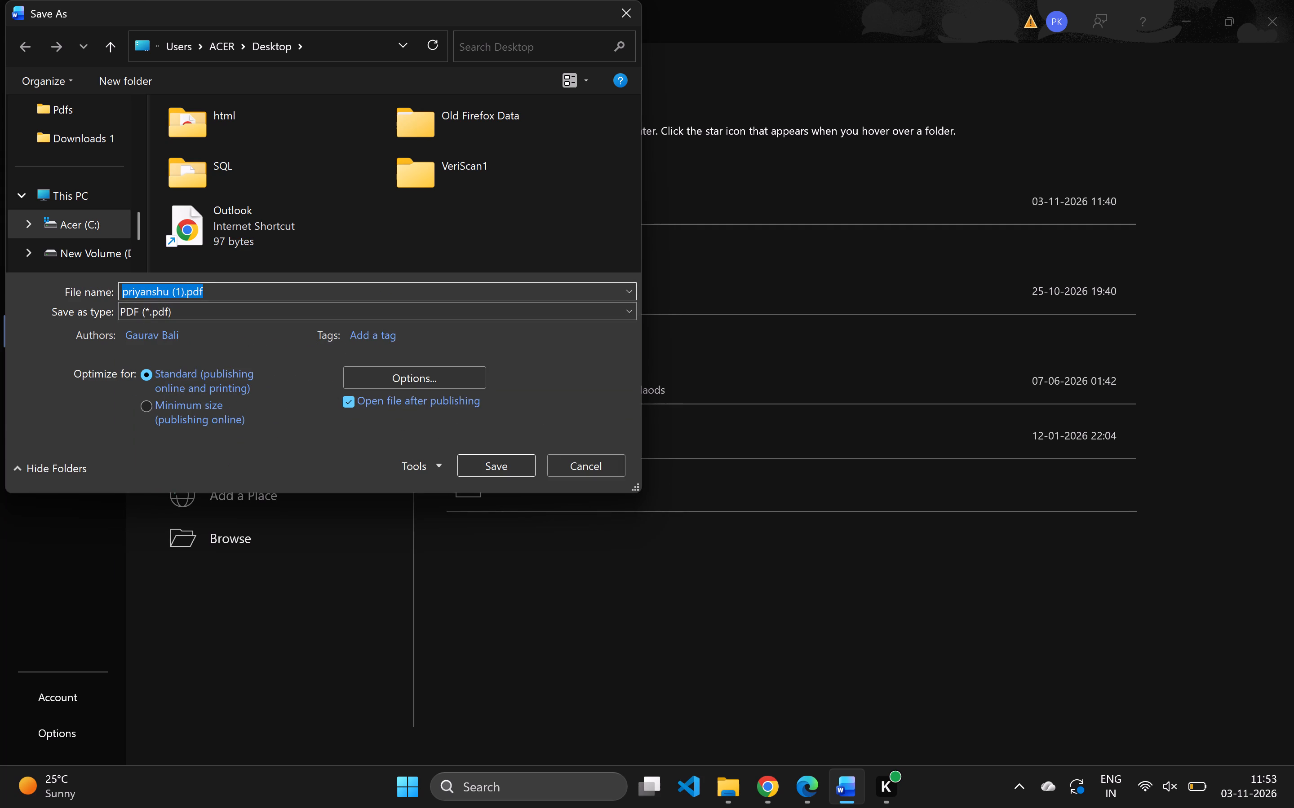
click(187, 293)
click(184, 293)
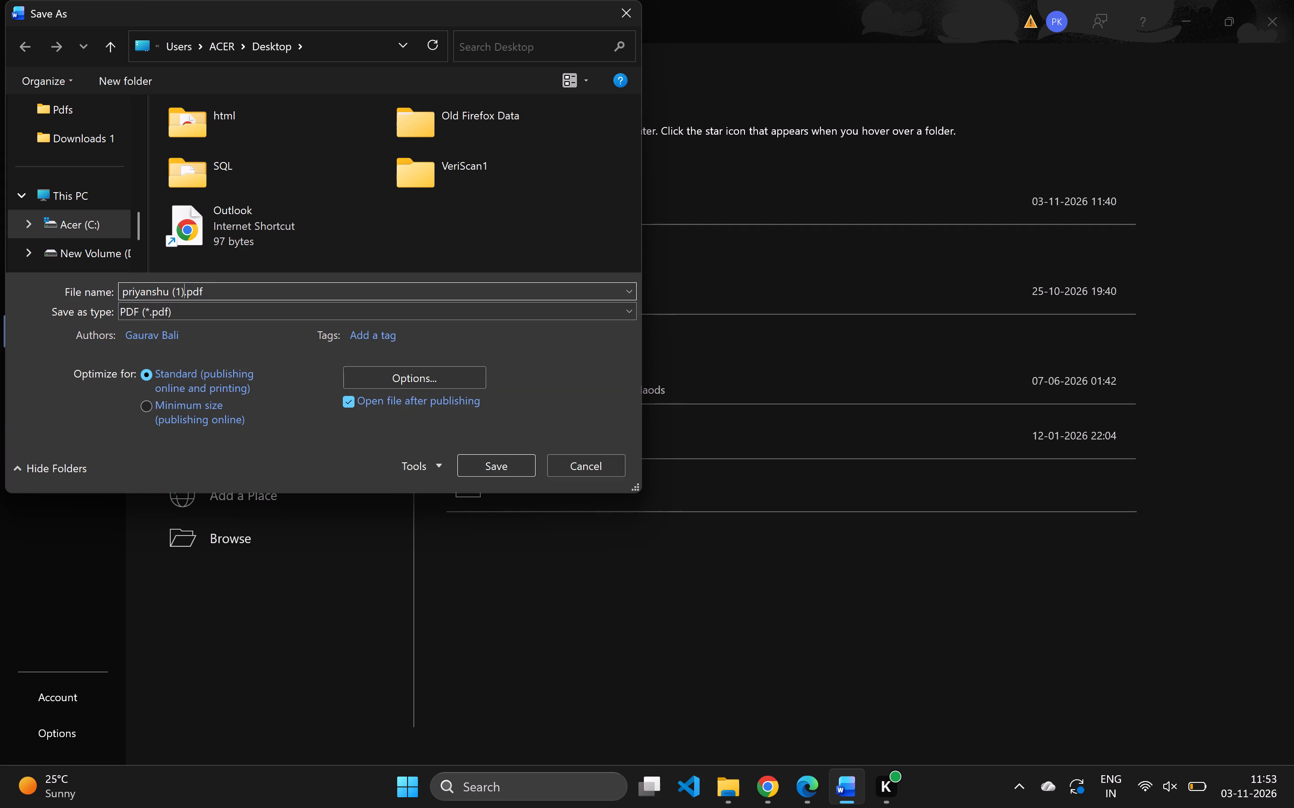
key(BackSpace)
key(BackSpace)
key(BackSpace)
key(BackSpace)
key(shift+underscore)
text(cv)
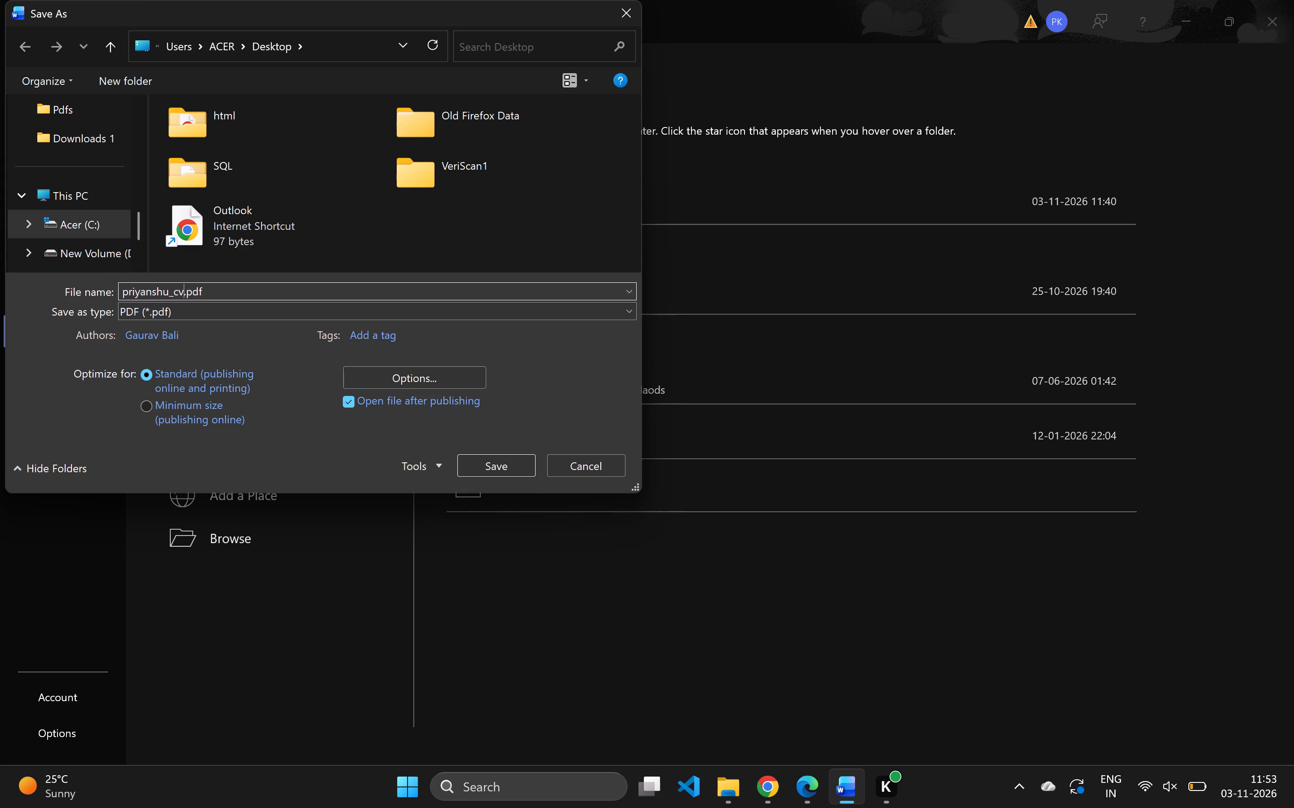
click(130, 290)
key(BackSpace)
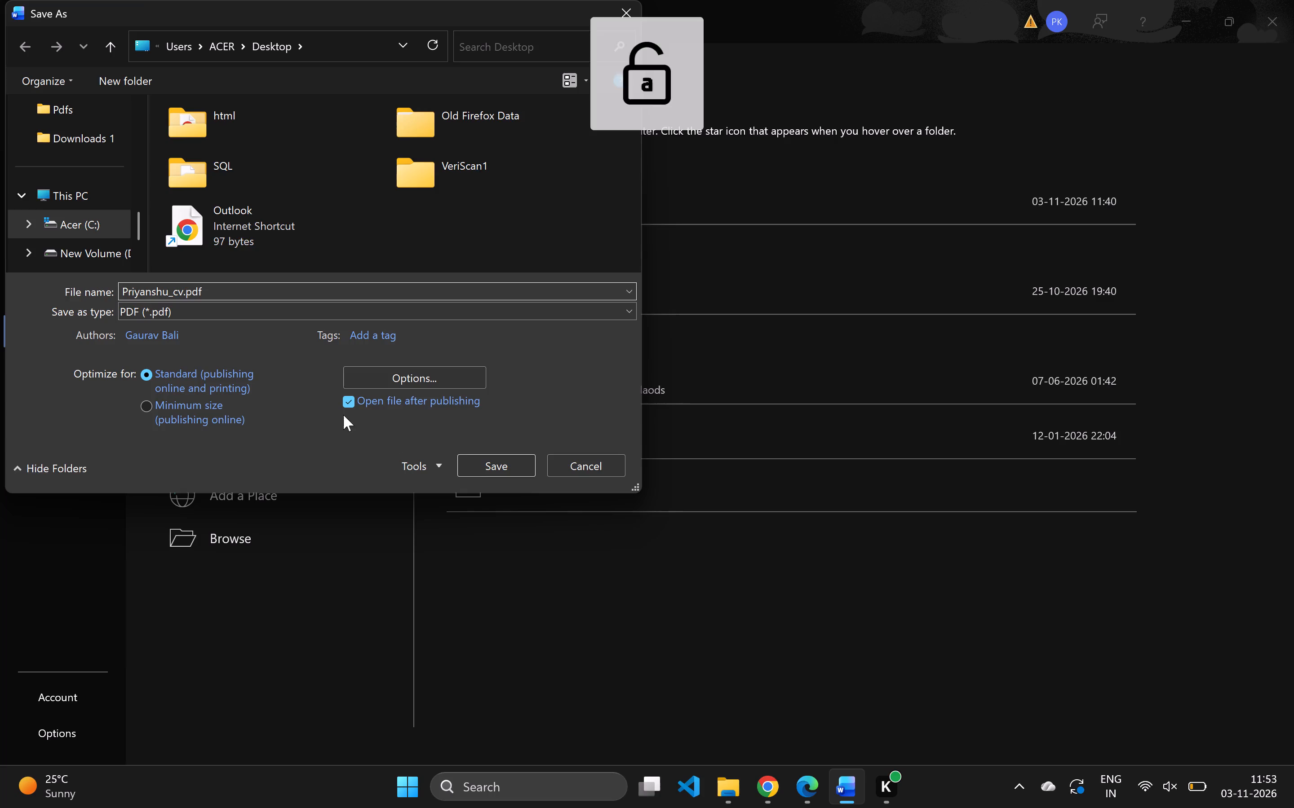
click(485, 460)
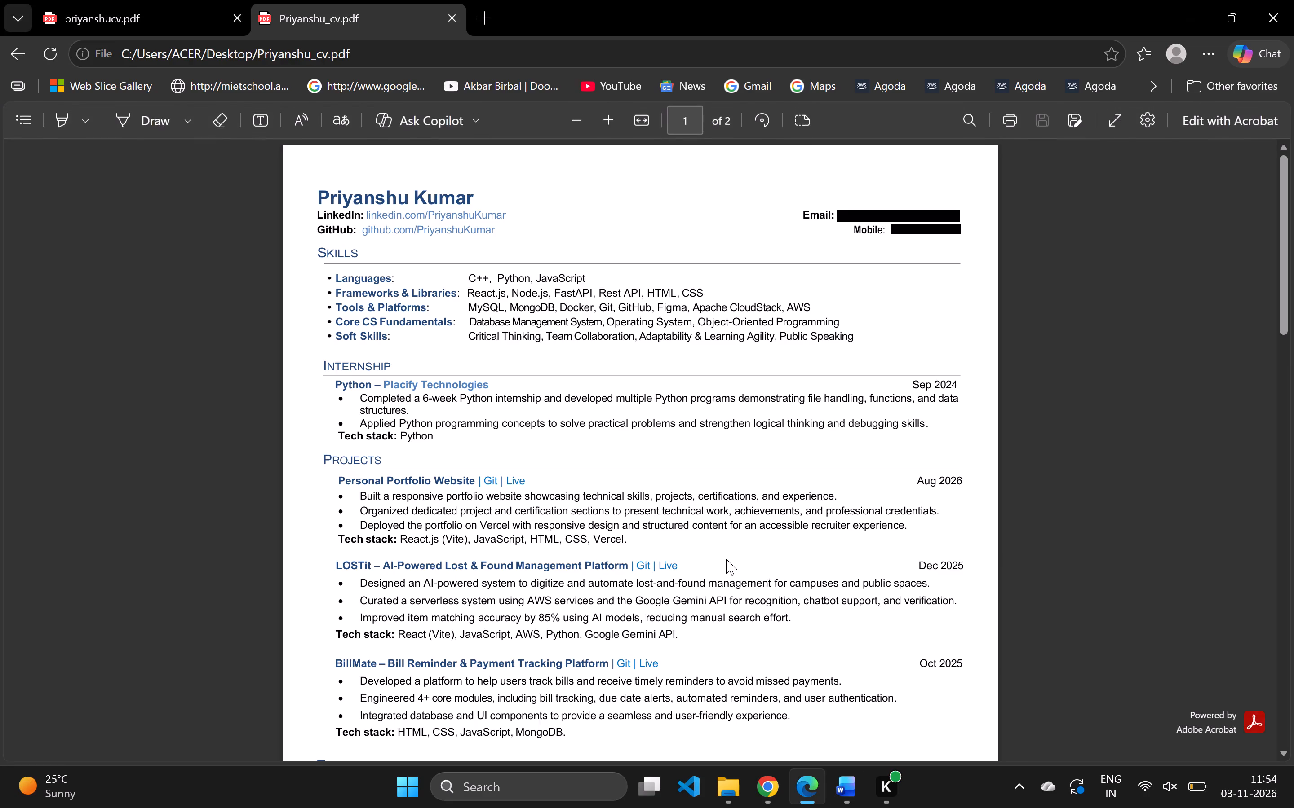
scroll(726, 559, down, 3)
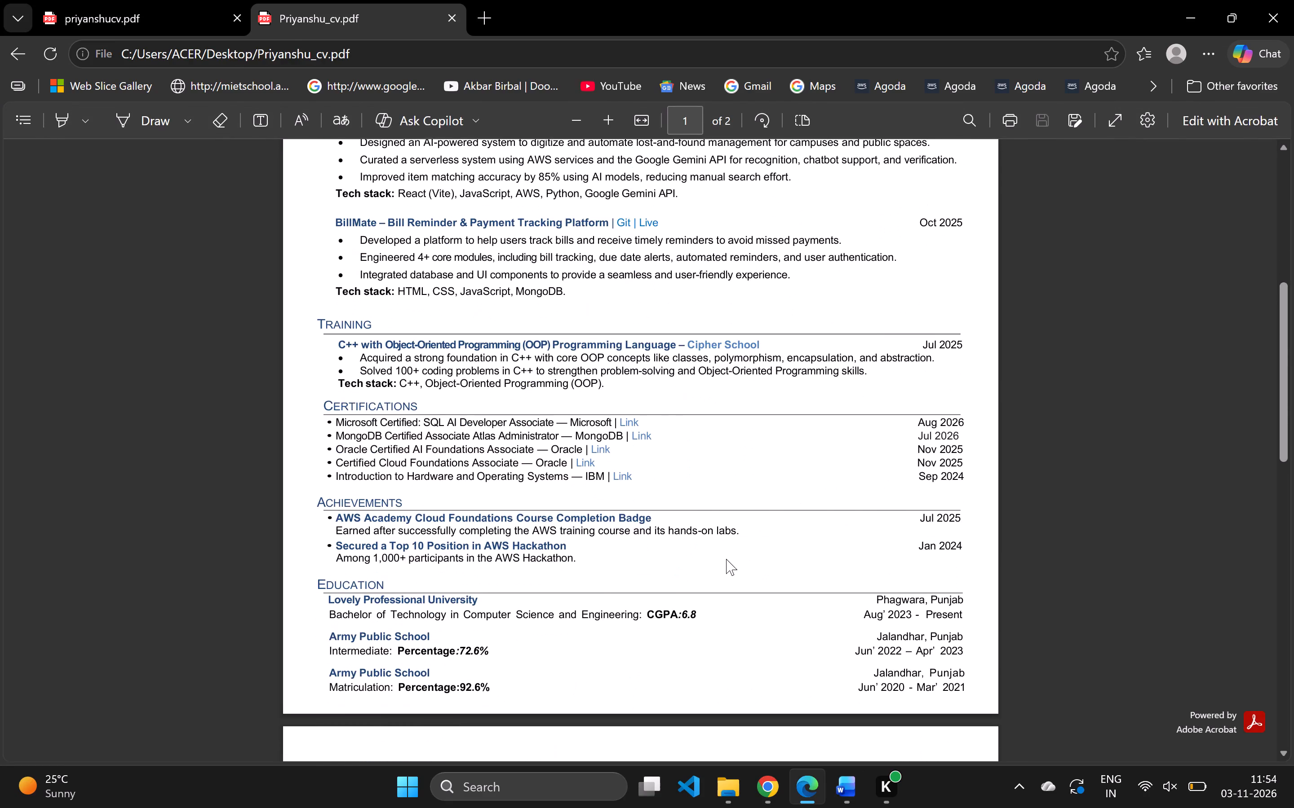
scroll(726, 559, up, 4)
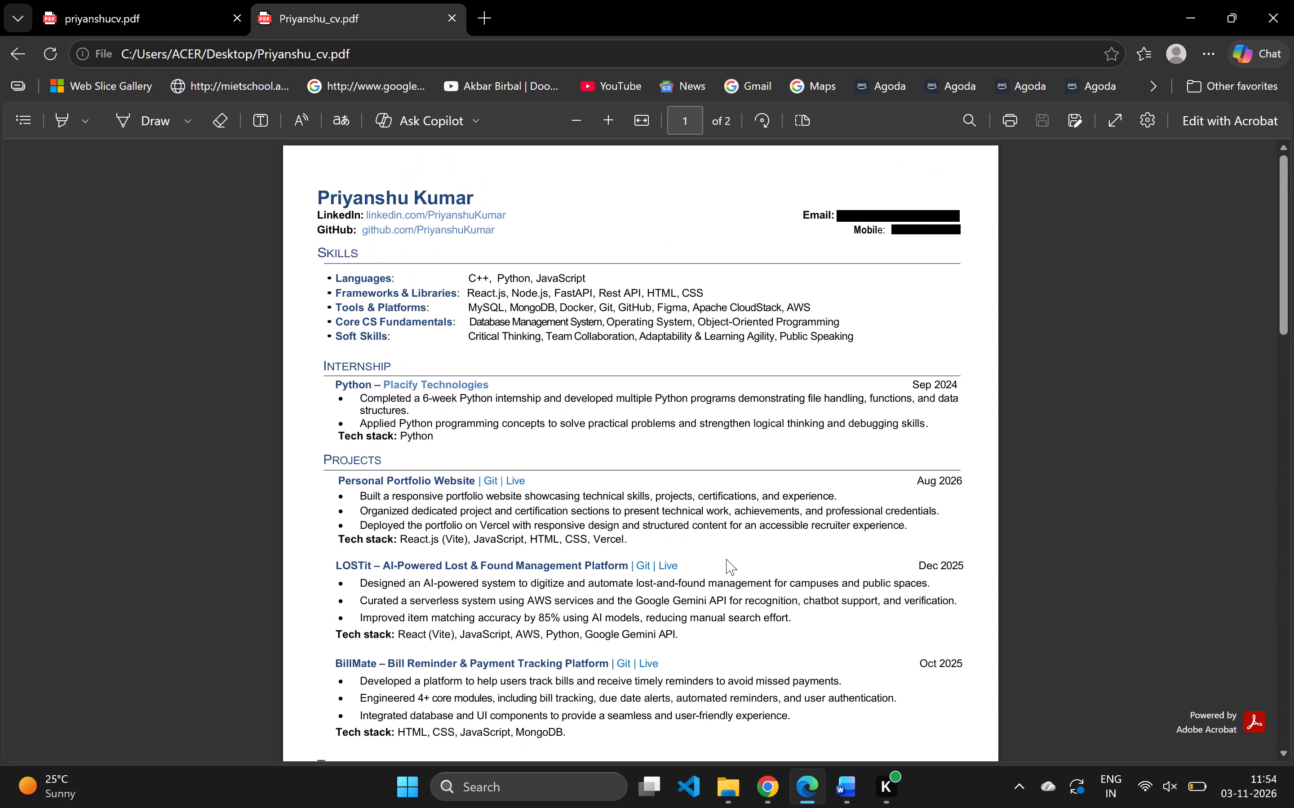
Switch to the Enhancv results in Chrome and review the existing report, including its Spelling & Grammar section.
click(762, 789)
click(647, 0)
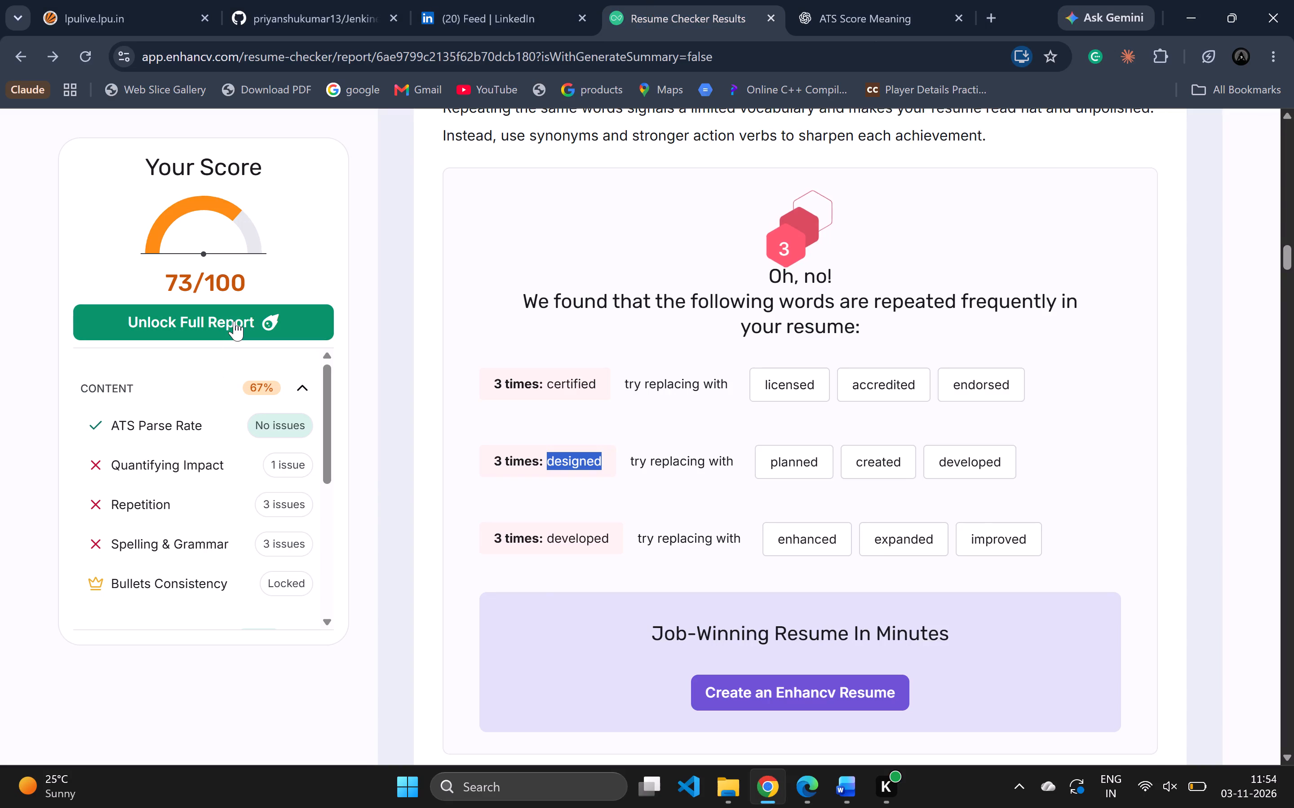
scroll(234, 321, up, 2)
scroll(647, 423, up, 20)
scroll(647, 423, up, 2)
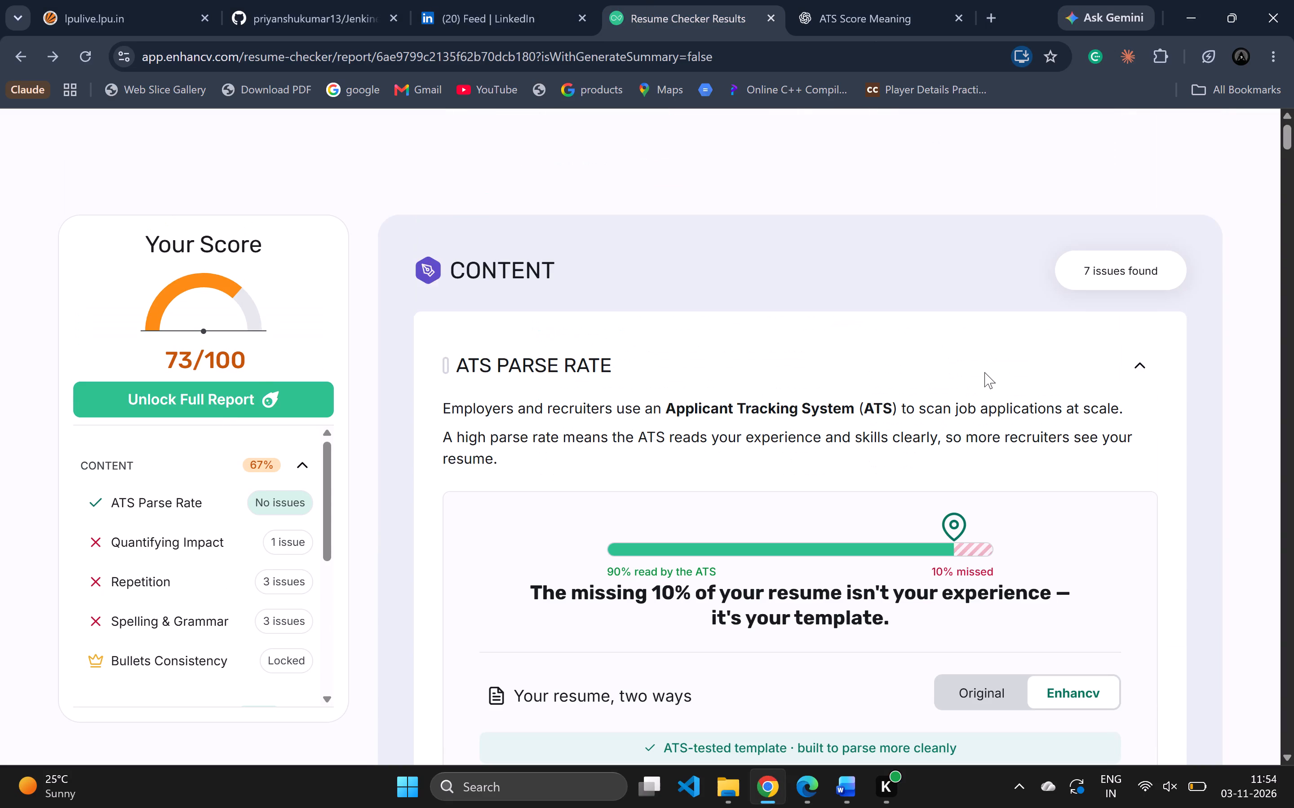
scroll(985, 376, down, 1)
scroll(204, 327, up, 2)
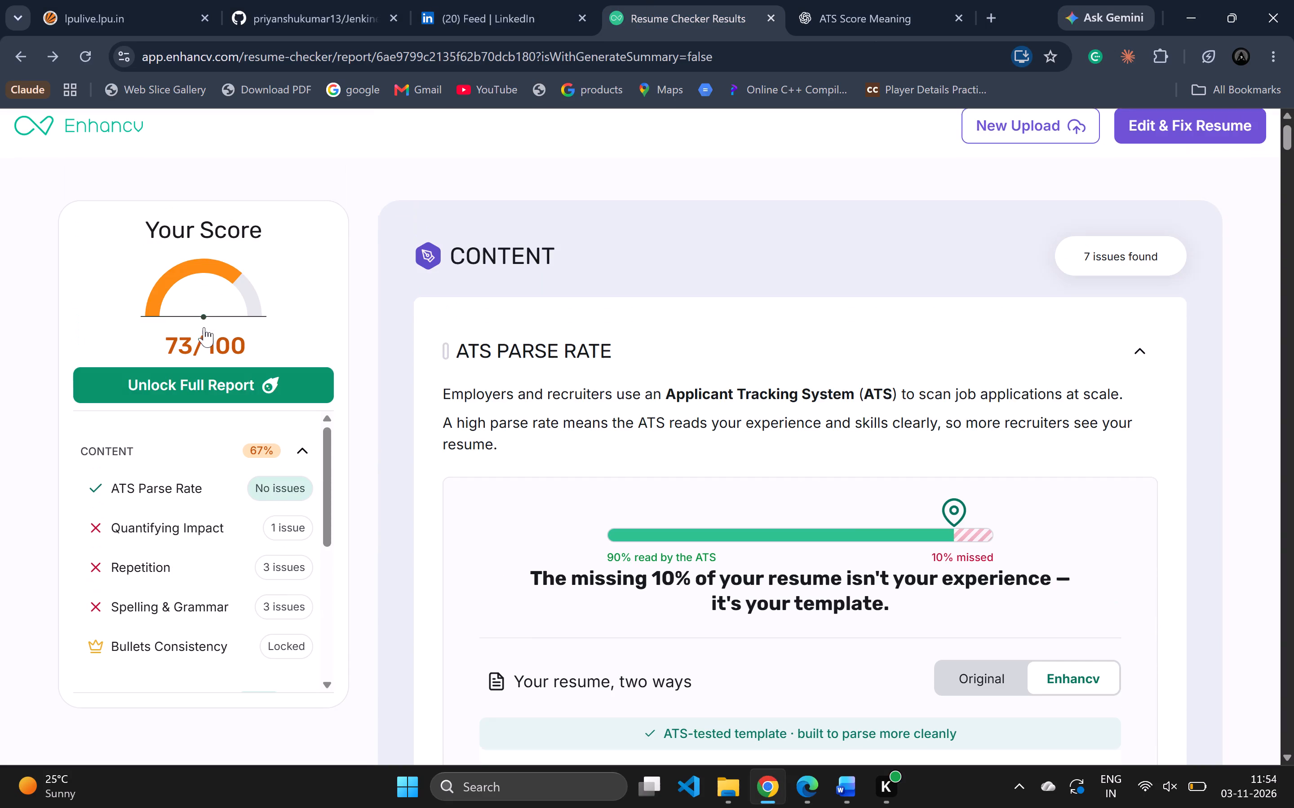
scroll(204, 327, up, 1)
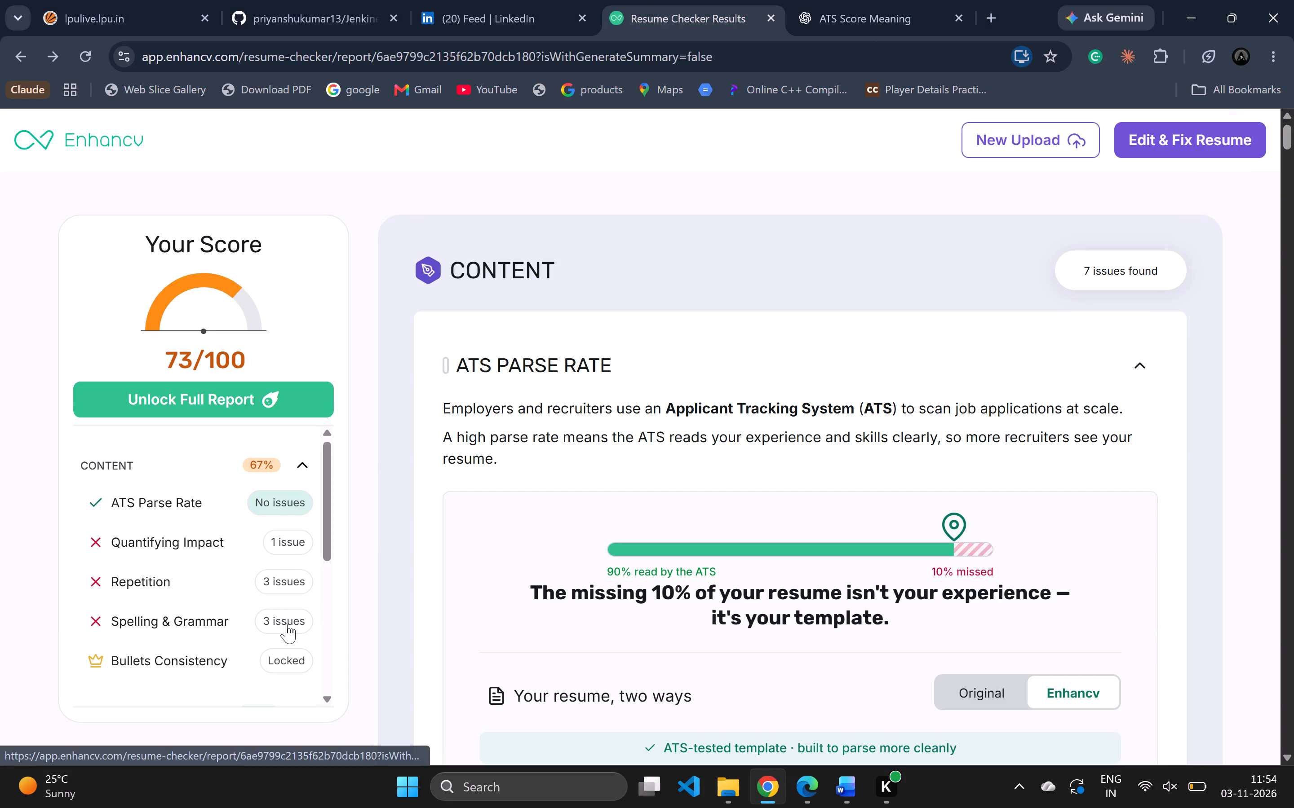
click(281, 621)
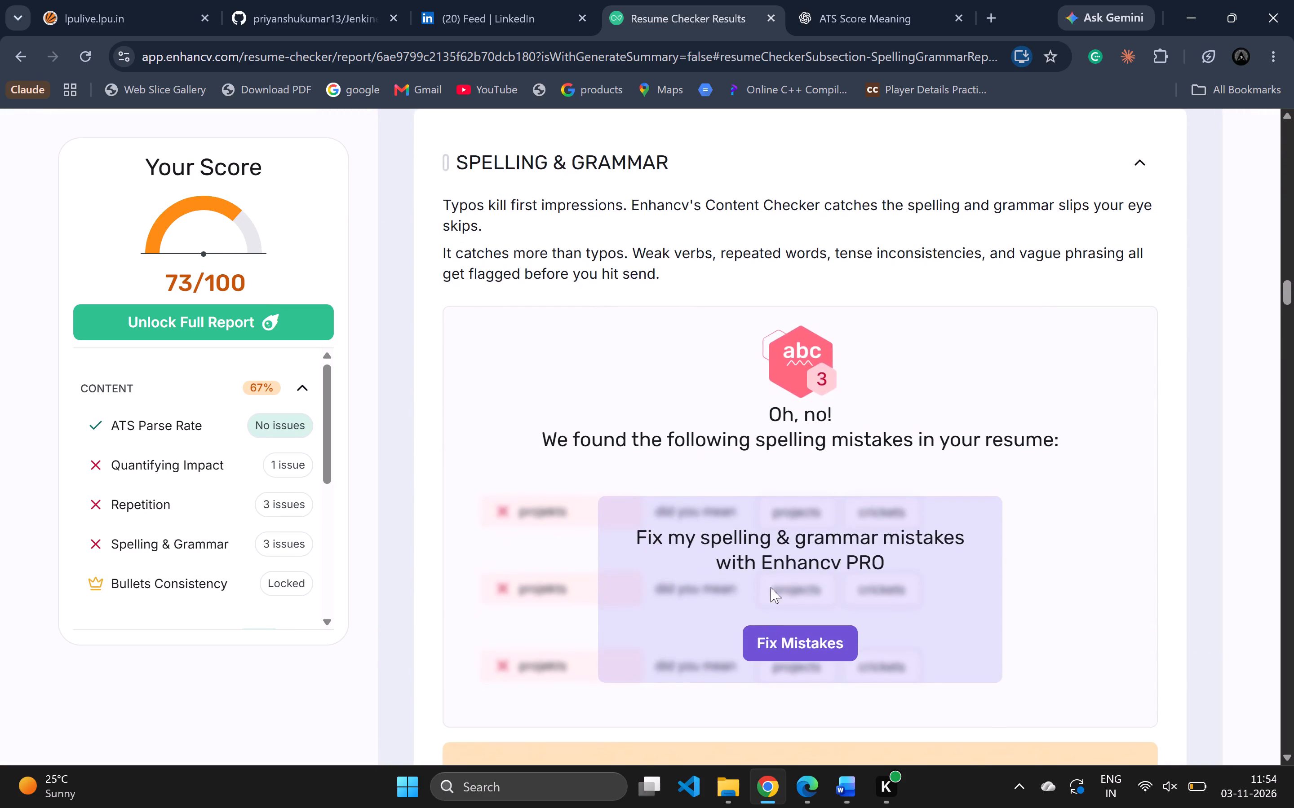
scroll(797, 330, up, 3)
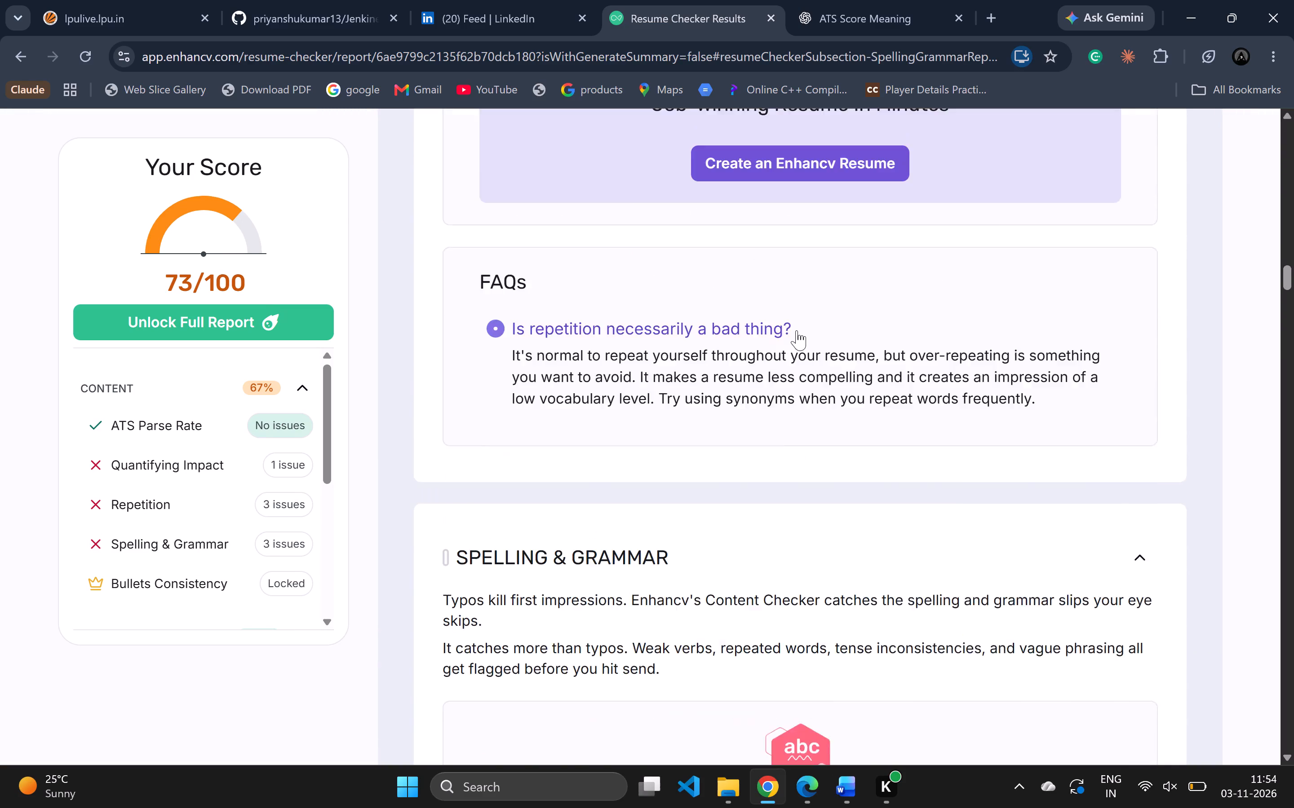
scroll(797, 330, up, 9)
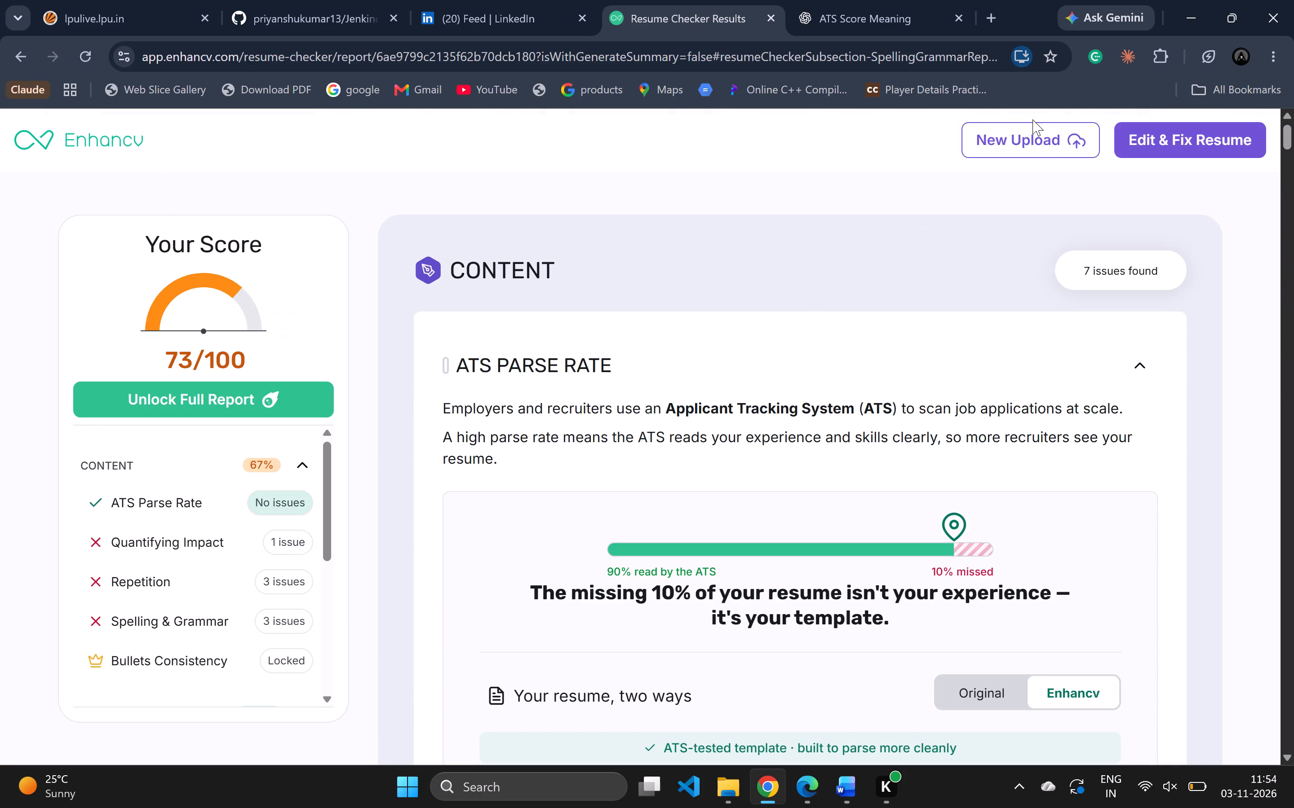
Start a new Enhancv resume check by uploading Priyanshu_cv.pdf from the Desktop.
click(1036, 135)
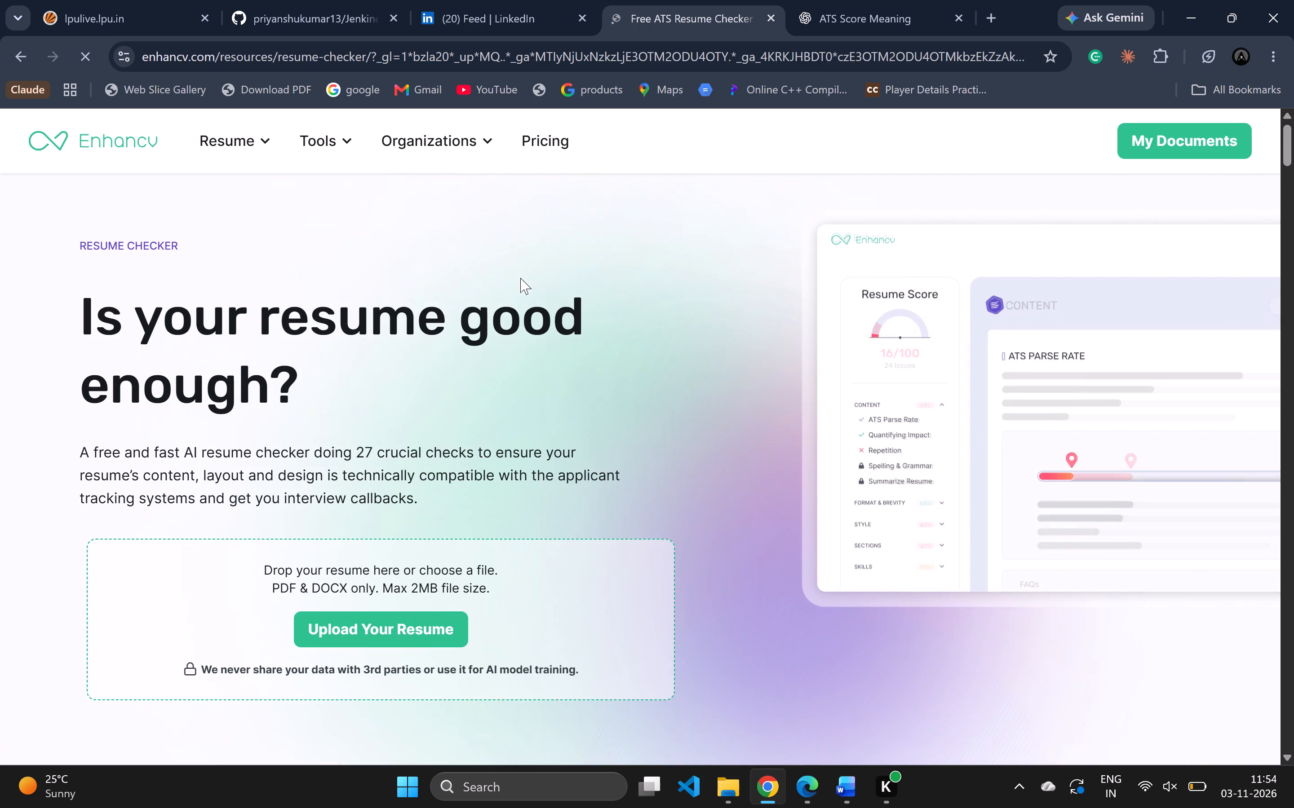
click(409, 623)
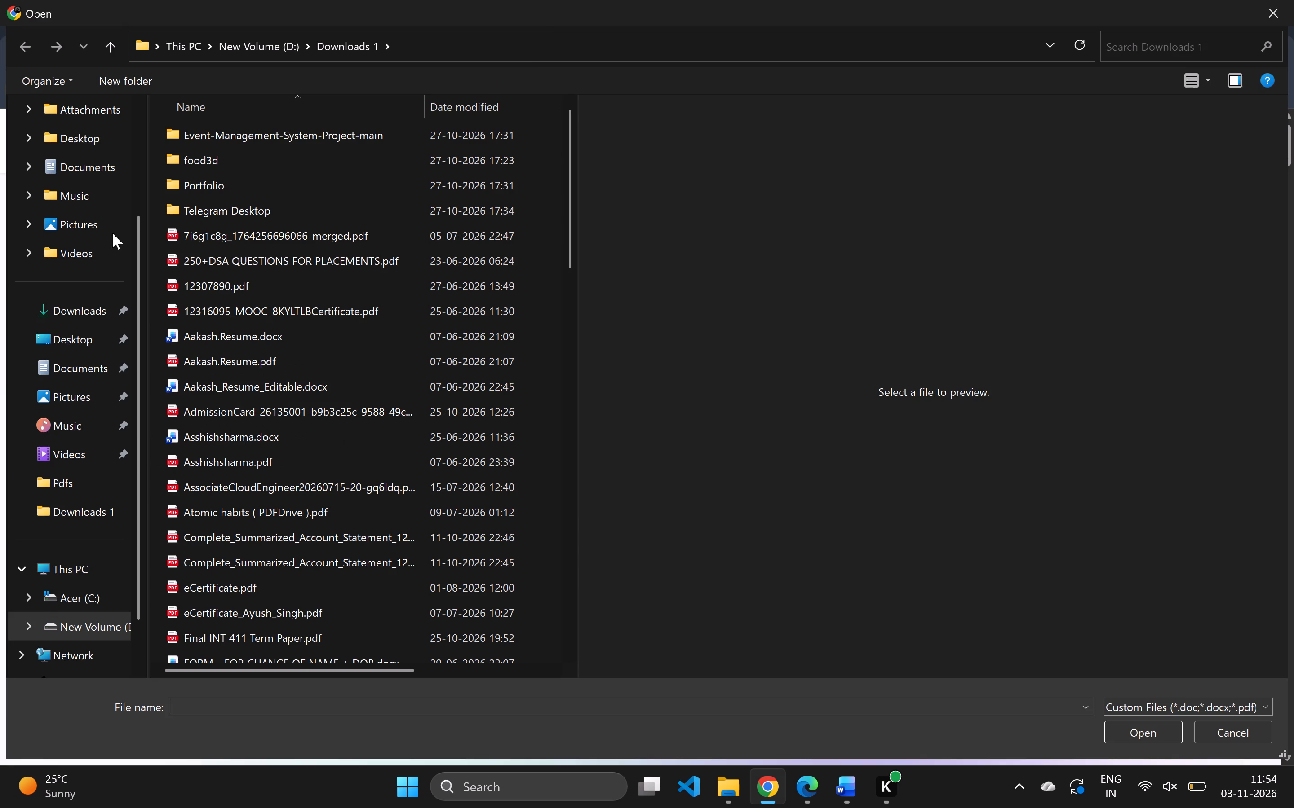
click(71, 350)
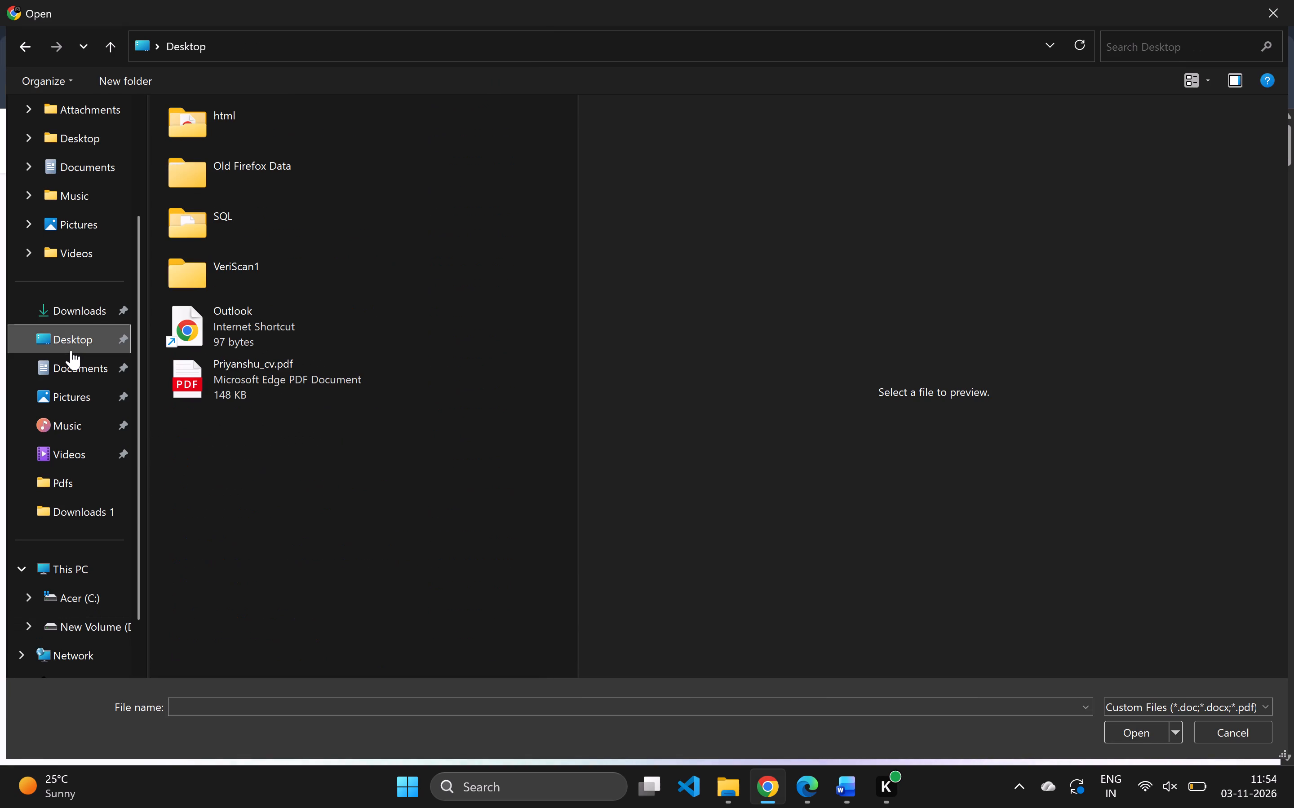
double_click(310, 388)
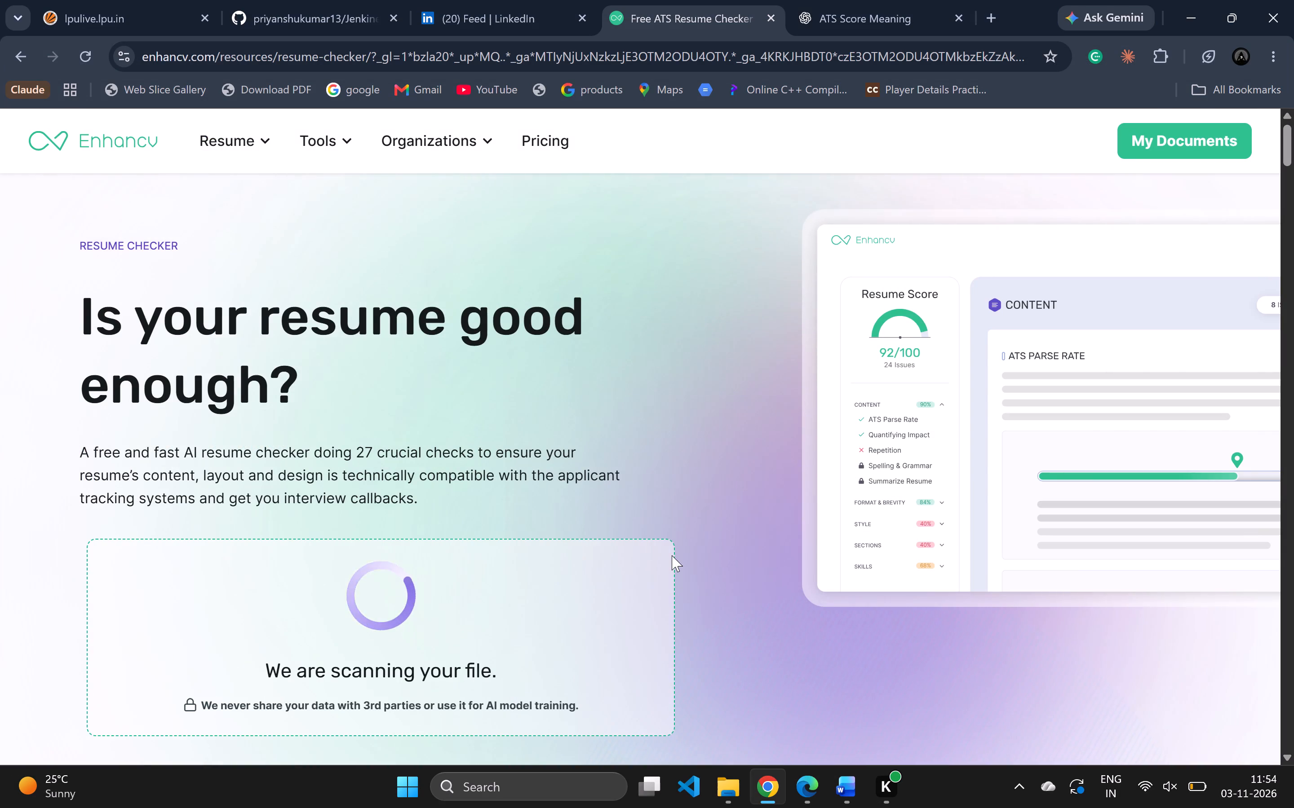
Review the new Enhancv report for the uploaded resume, including its Content checks, and put the browser window away.
scroll(672, 555, down, 1)
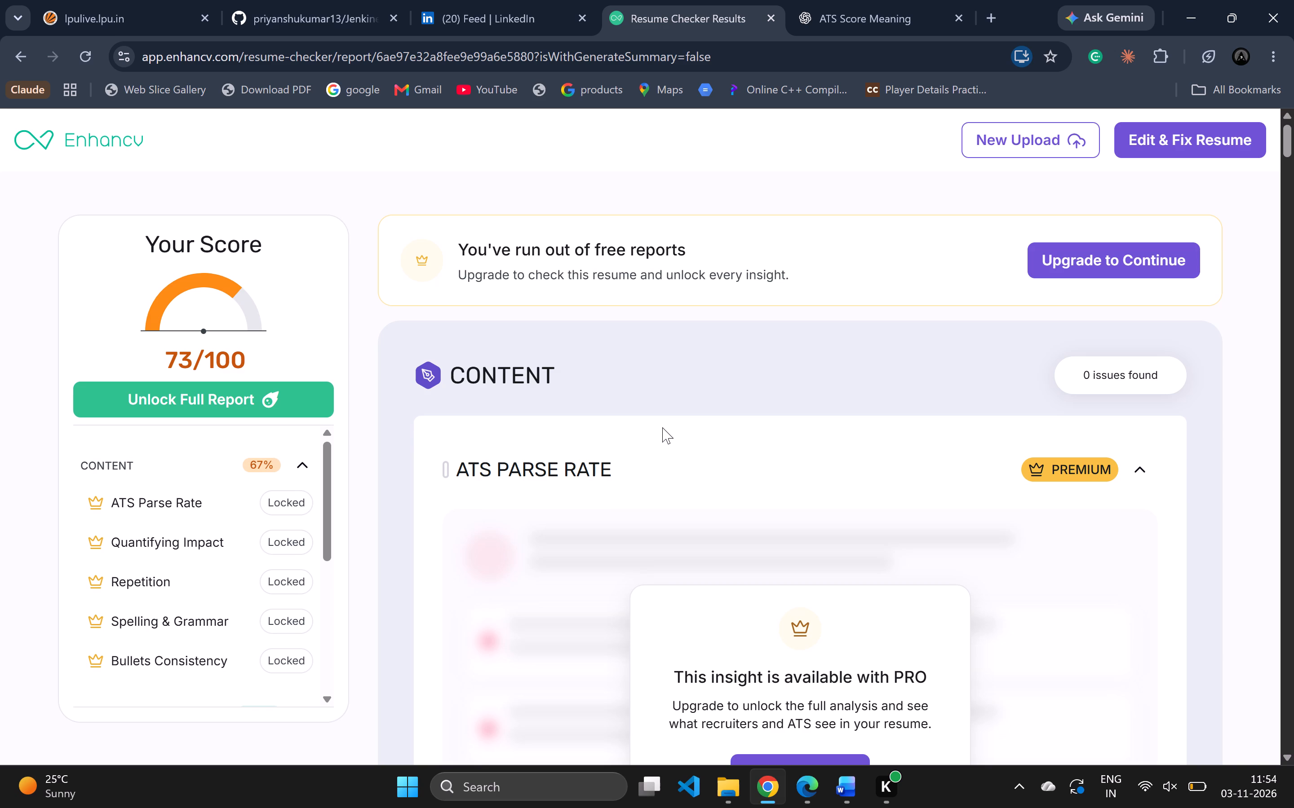
scroll(662, 427, down, 4)
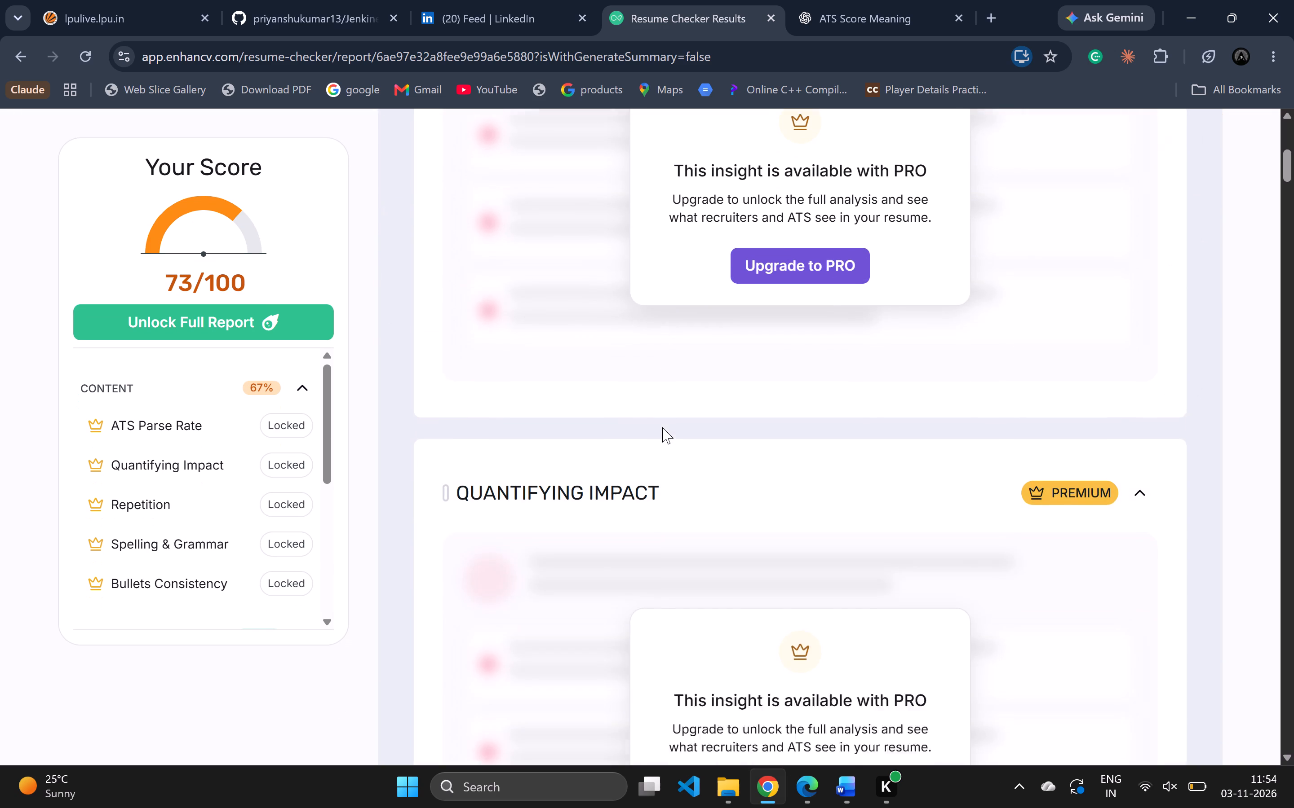
scroll(662, 427, down, 1)
click(1202, 0)
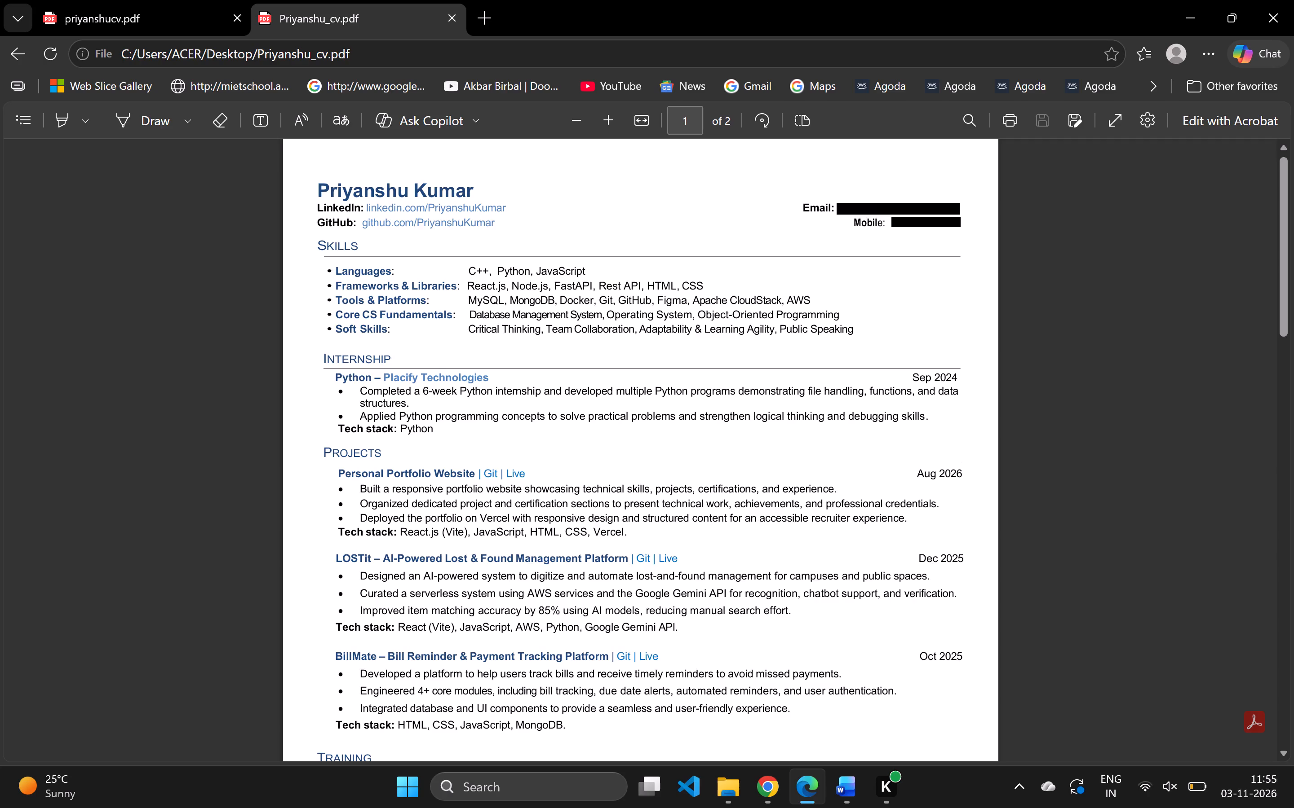
Open the internship certificate PDF from the Certificates folder in Documents, check its internship details, and close the PDF viewer.
click(741, 784)
scroll(408, 440, down, 1)
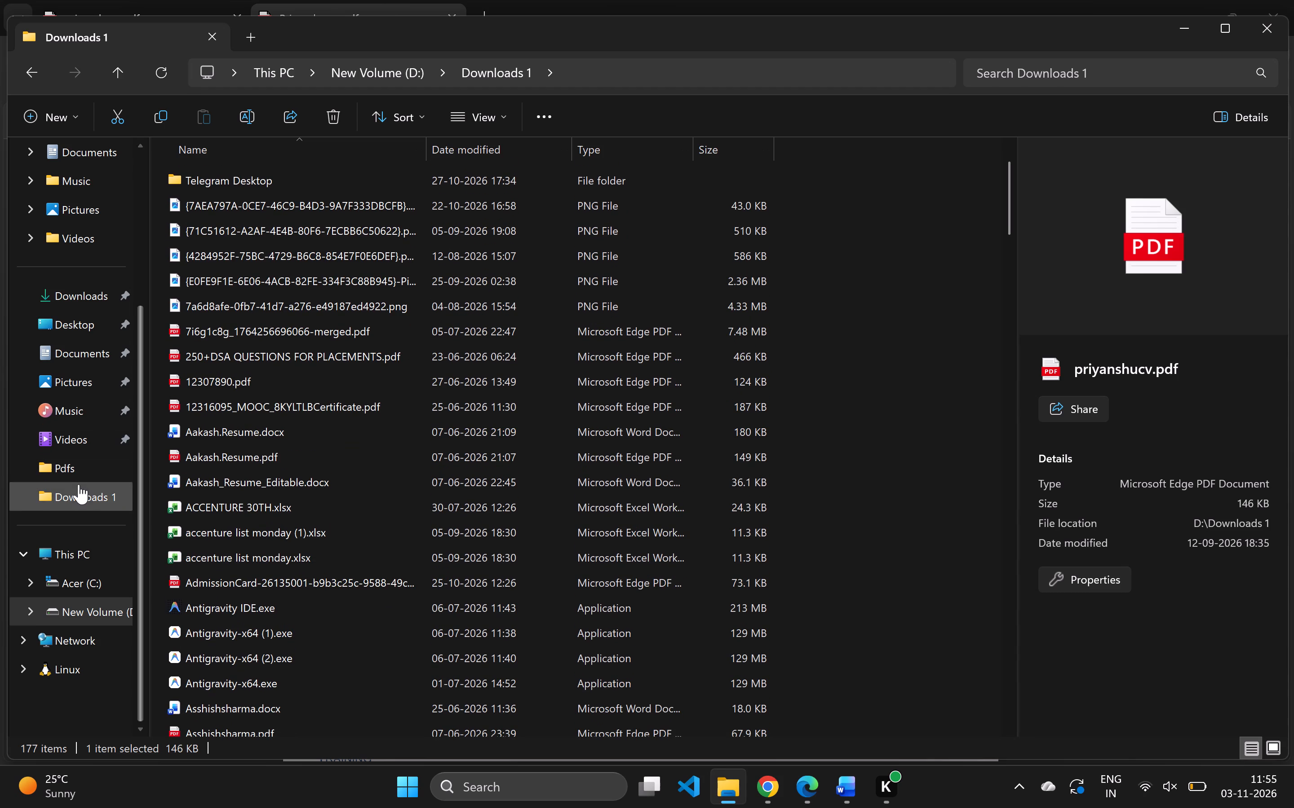
click(75, 346)
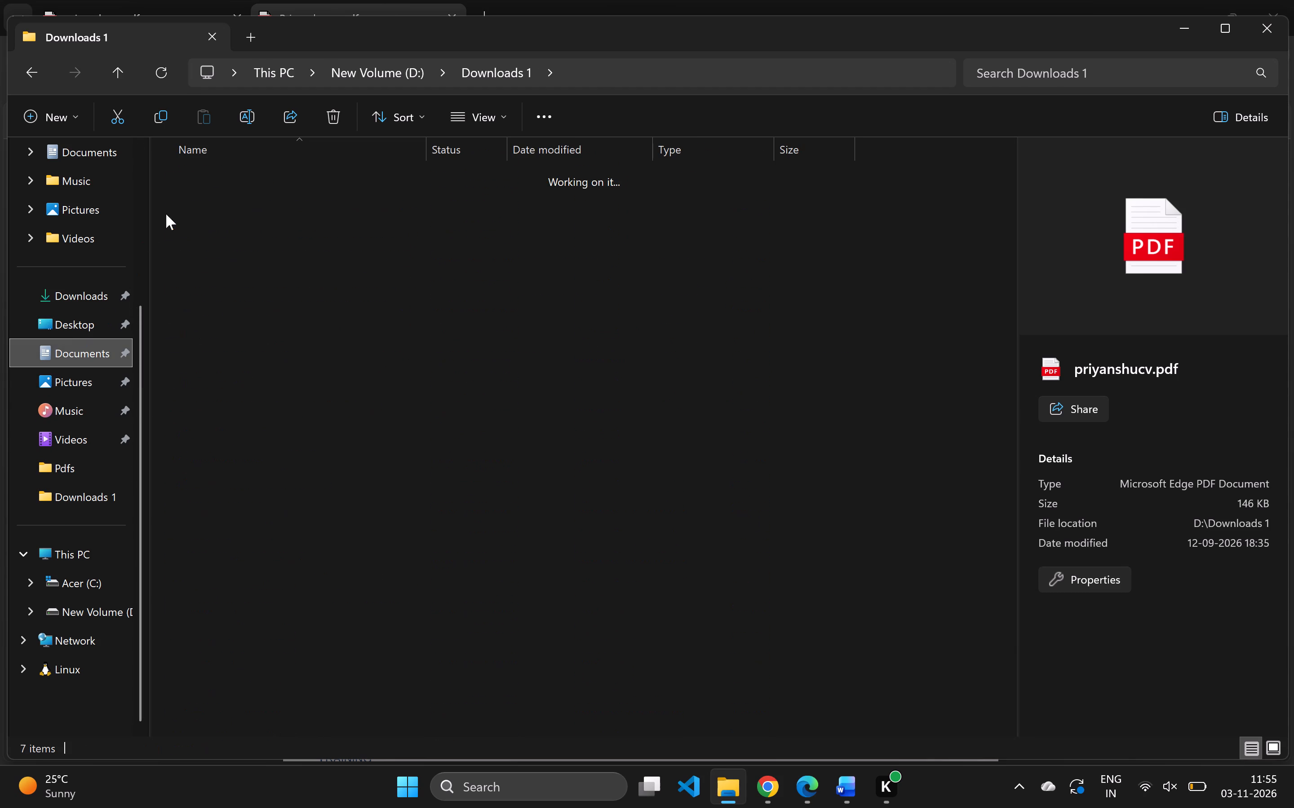
double_click(253, 184)
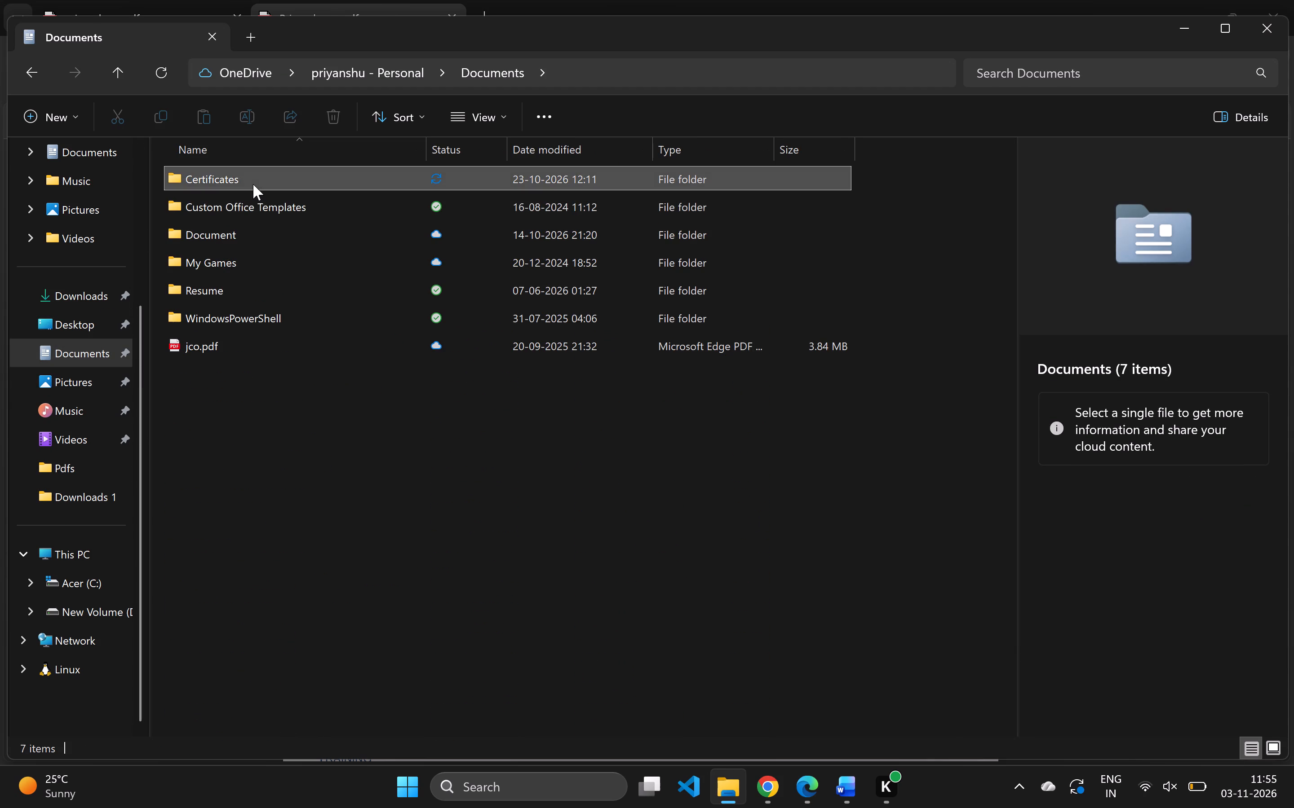
scroll(611, 453, down, 3)
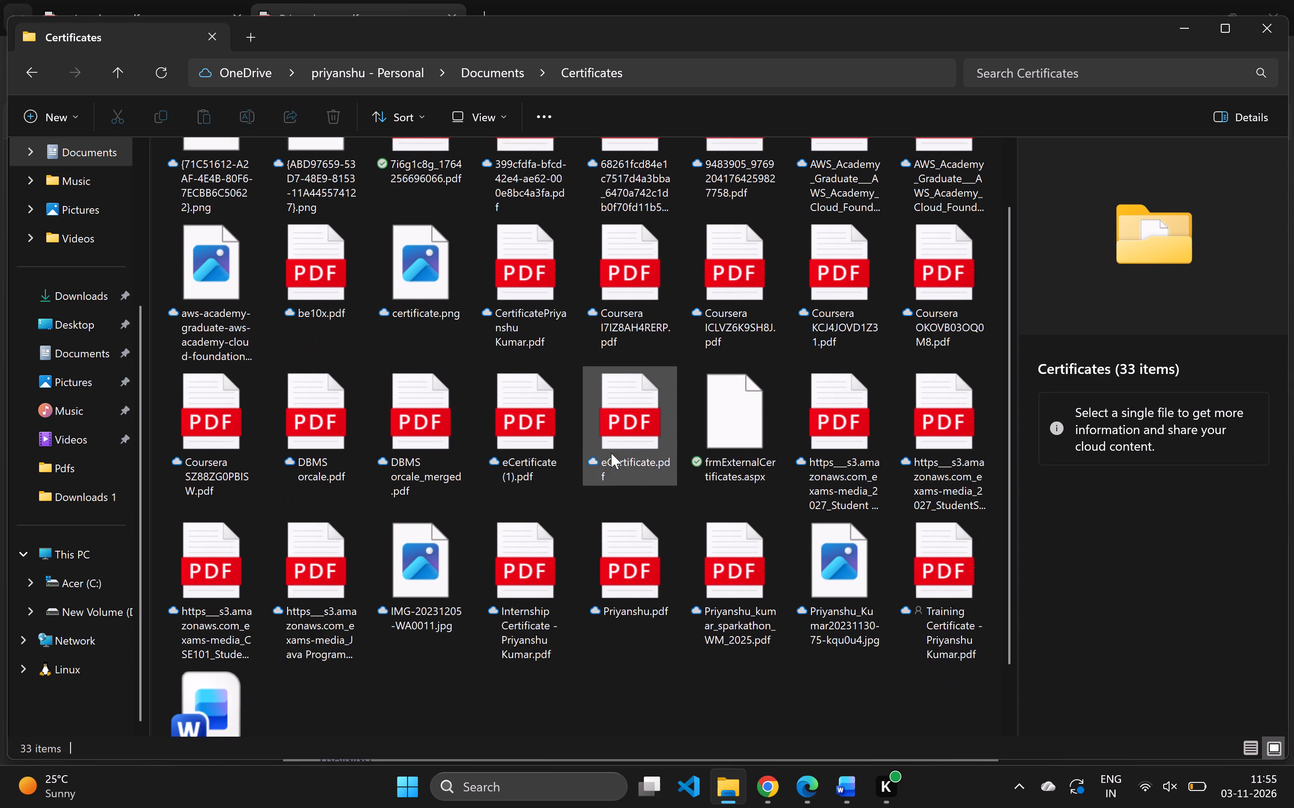
click(526, 474)
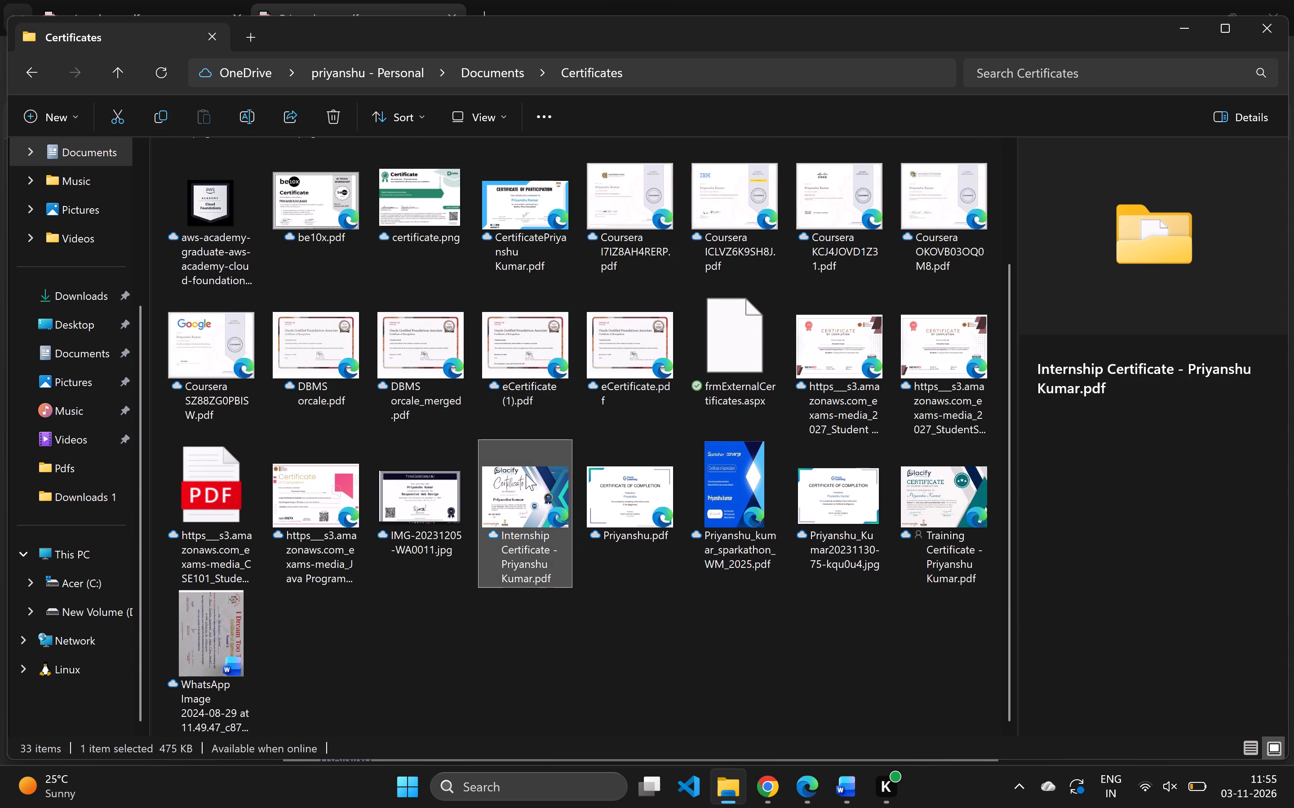
double_click(526, 474)
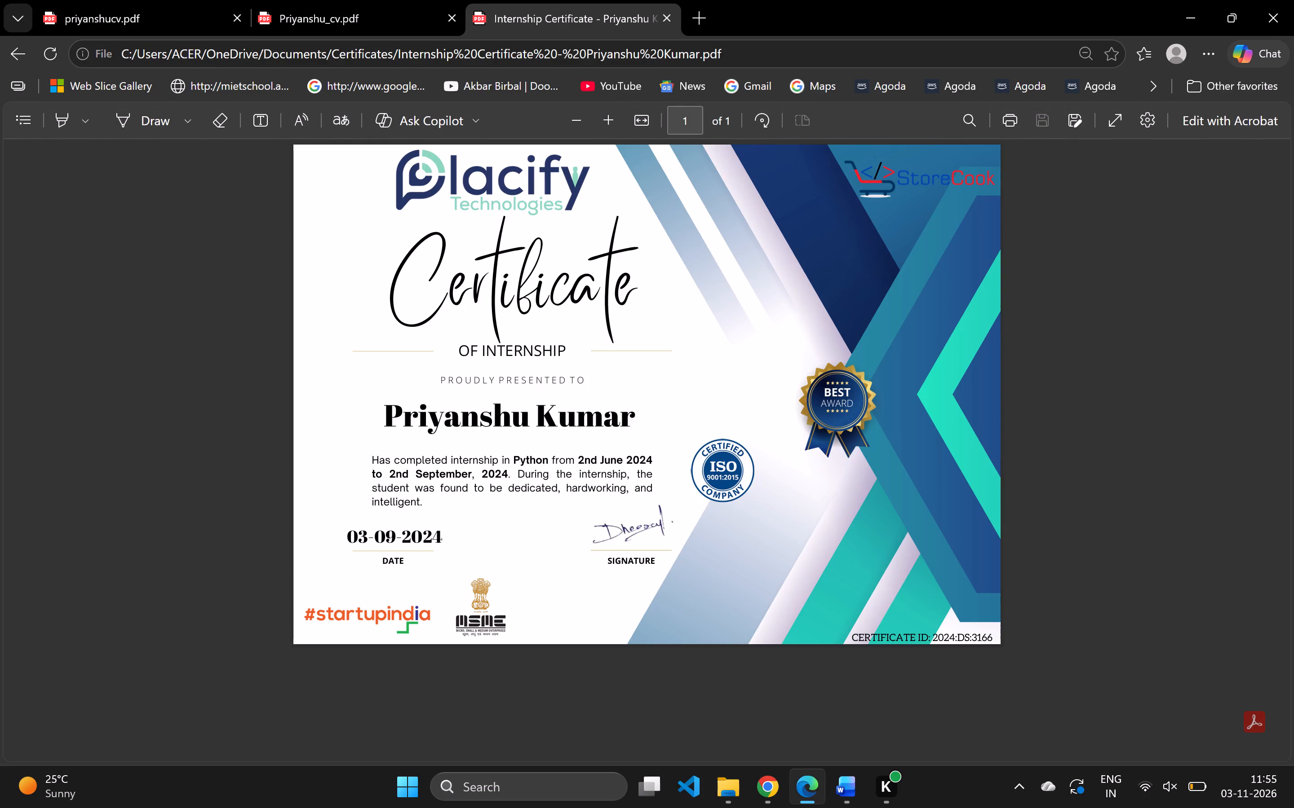
click(1284, 3)
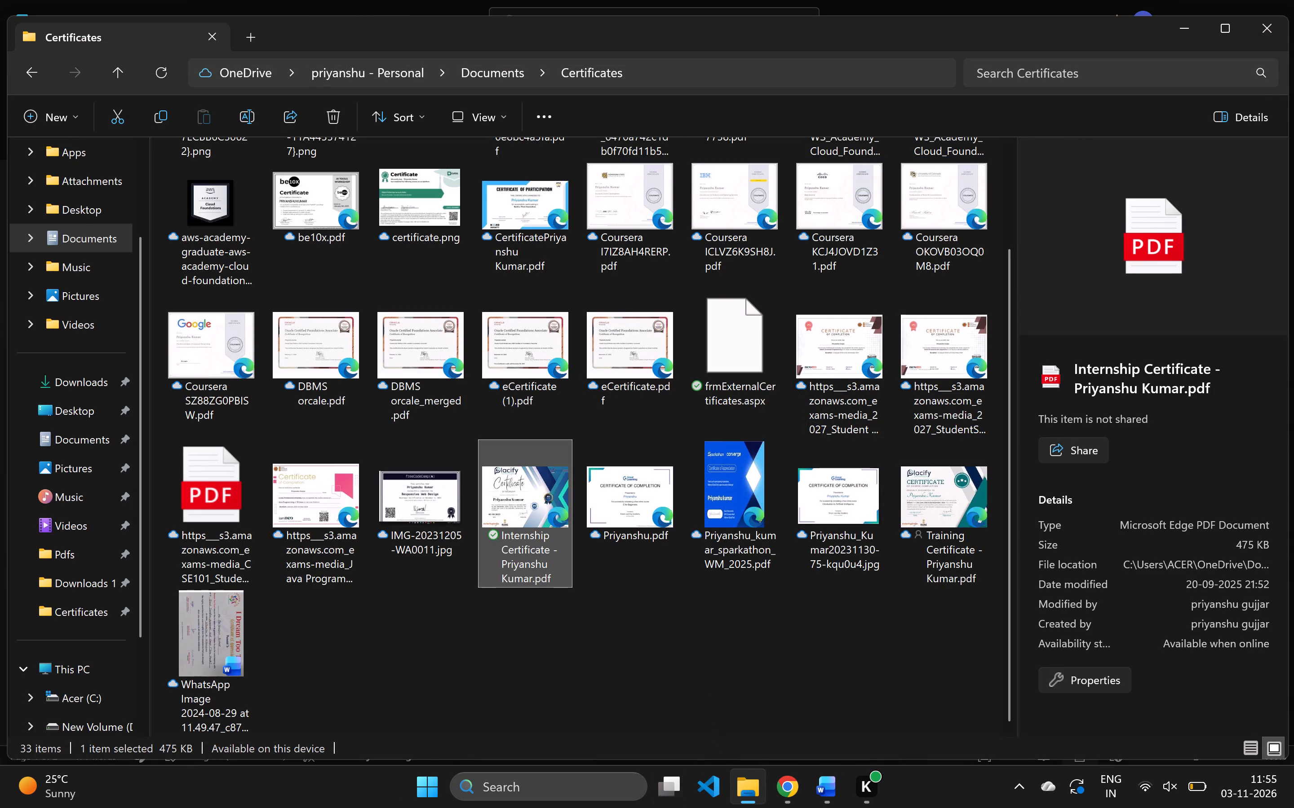
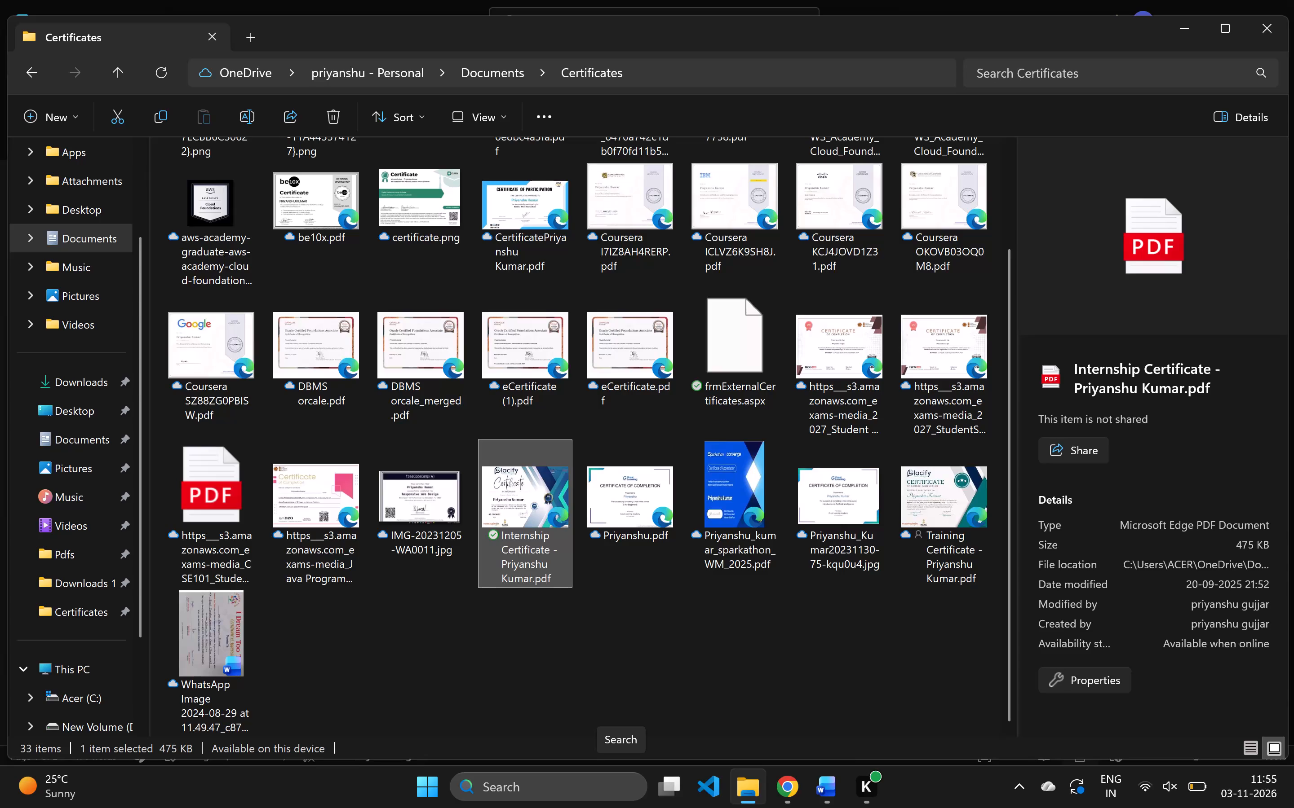
Switch to the Word resume and change the Python internship's duration in its first bullet to 12-week.
click(841, 773)
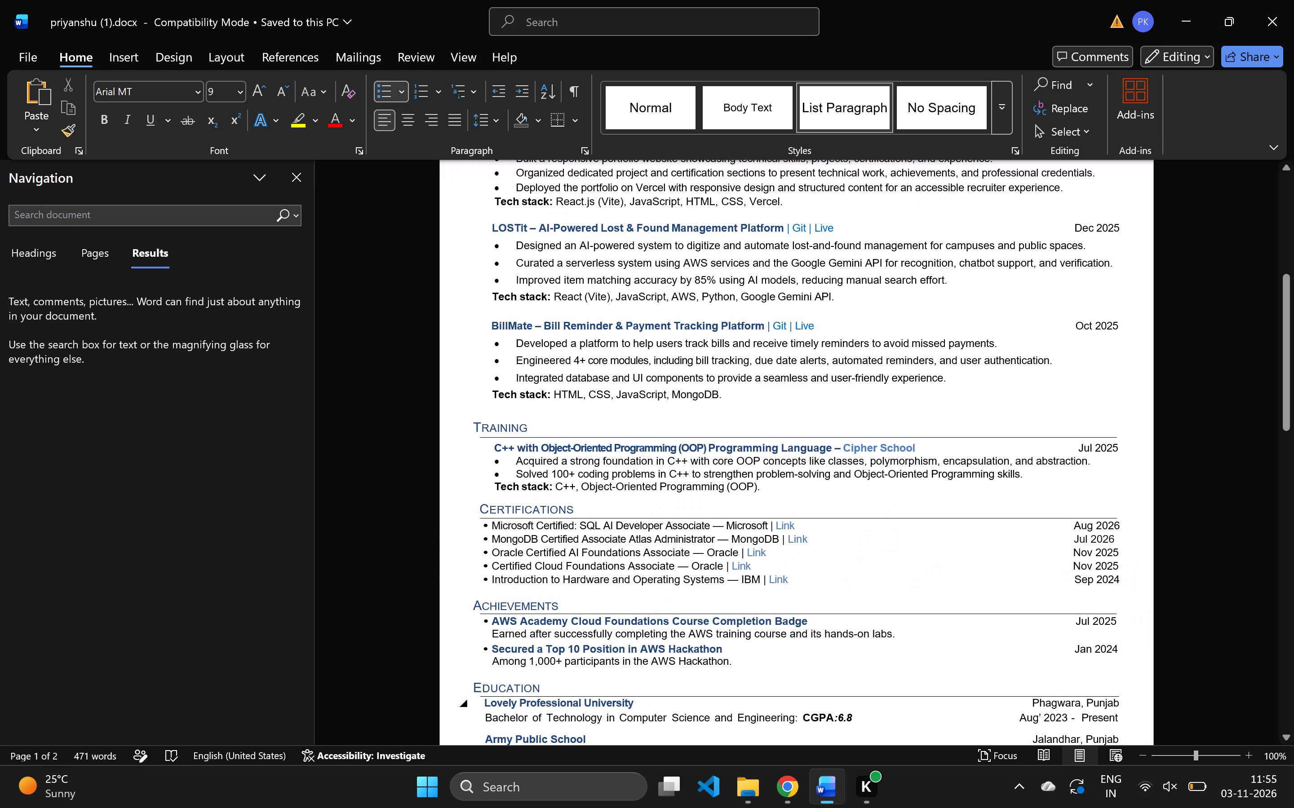
scroll(666, 340, up, 4)
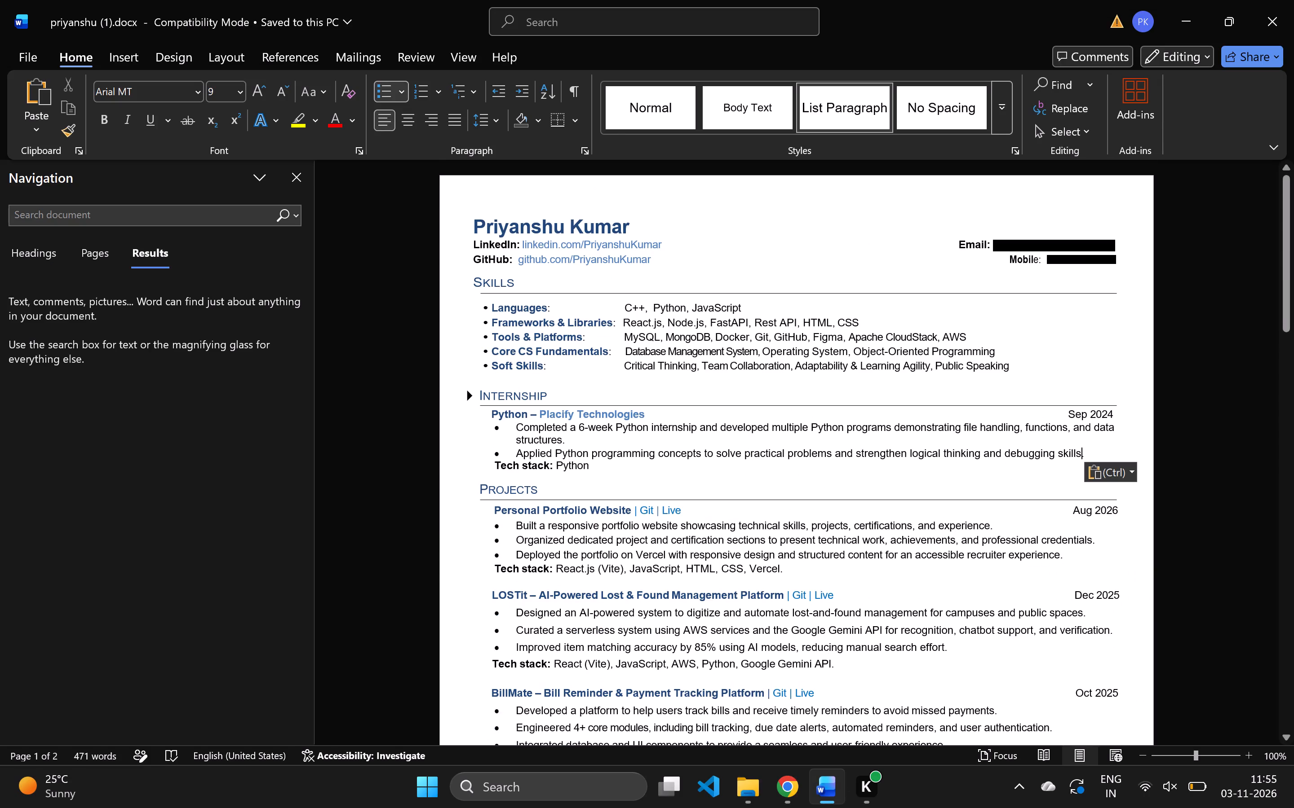
click(584, 432)
key(BackSpace)
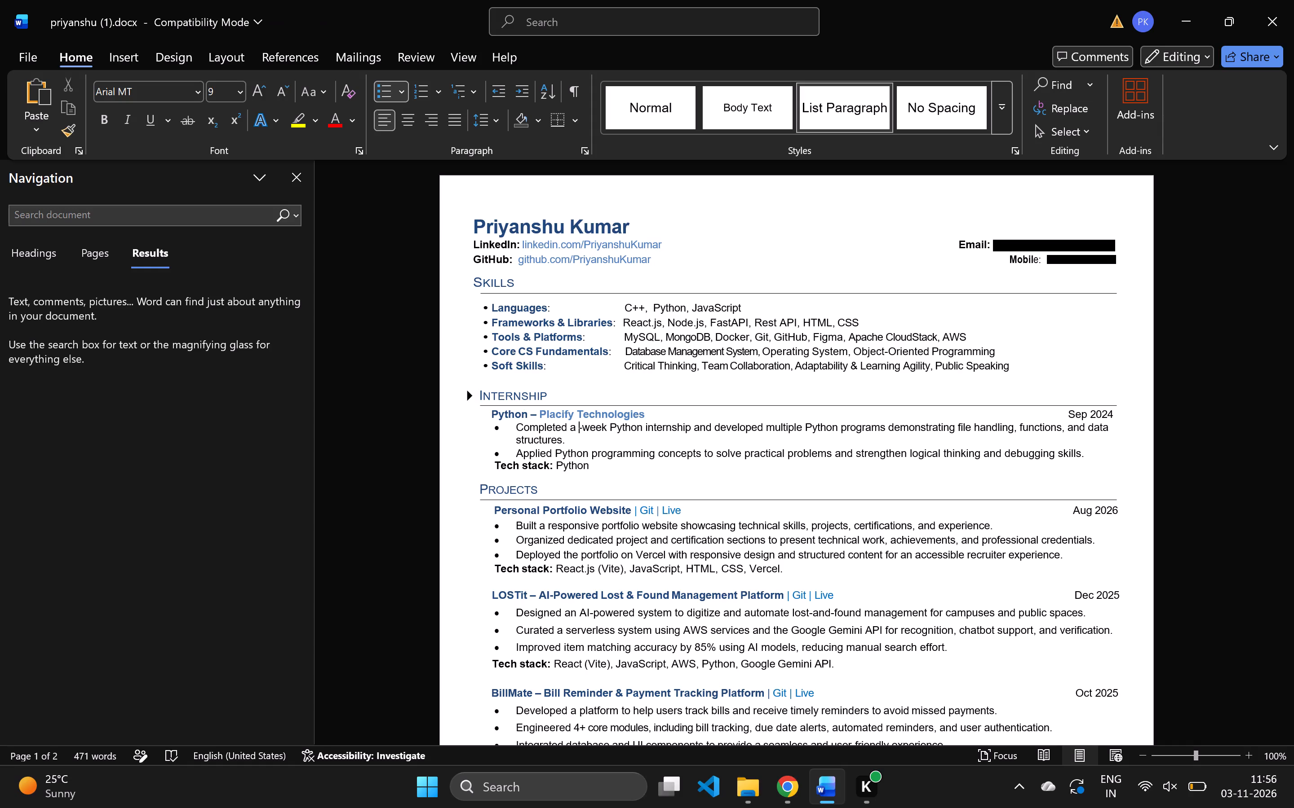
text(122)
key(BackSpace)
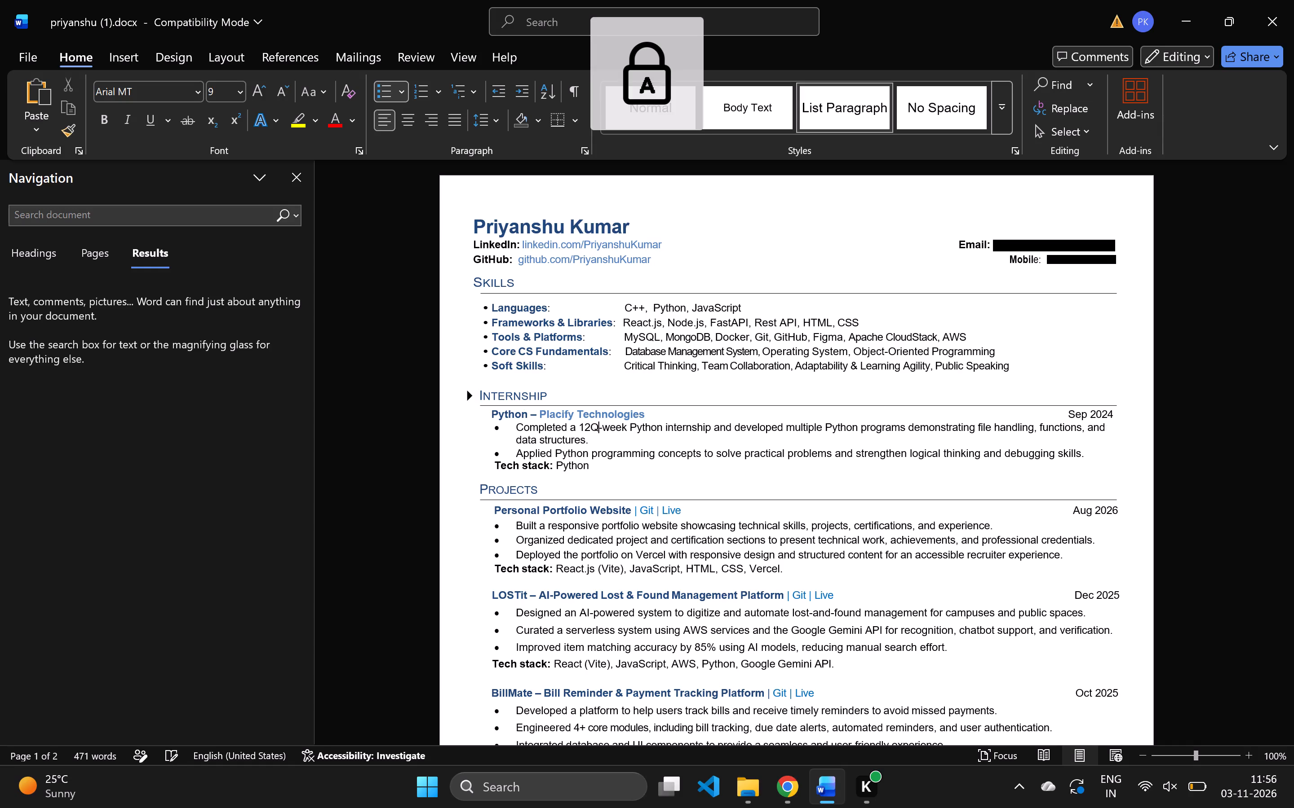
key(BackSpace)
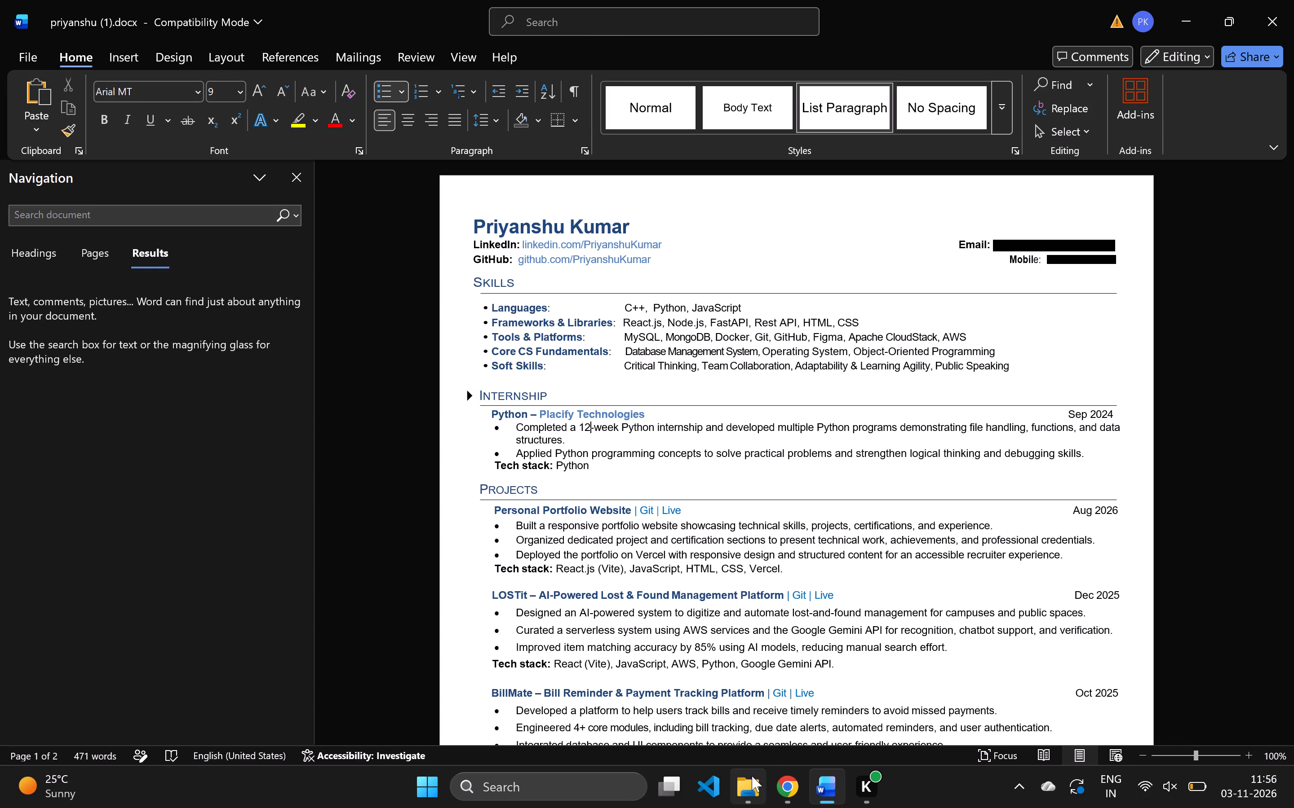
Switch from the Word resume to the calendar app by searching the computer for CALE.
click(553, 784)
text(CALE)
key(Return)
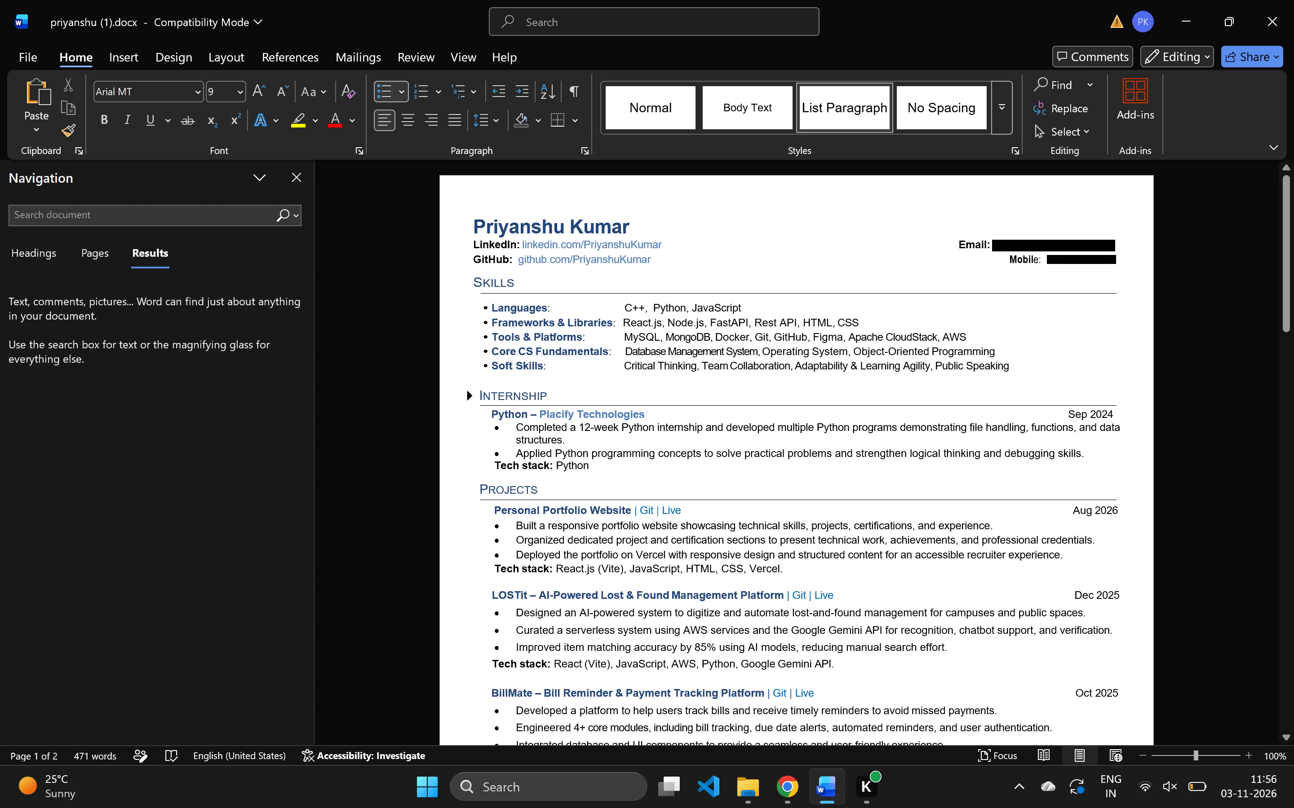
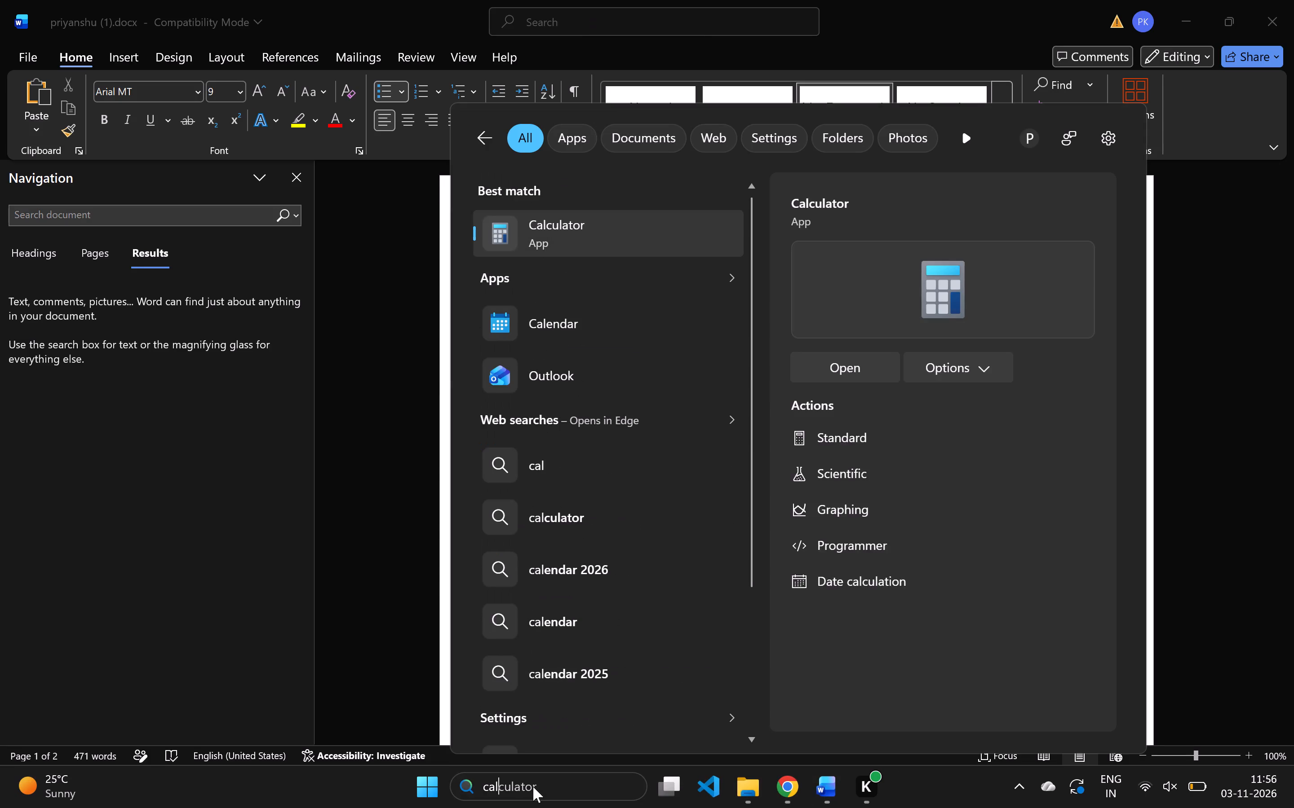
Find the Windows Calendar app through the system search and open it.
key(Return)
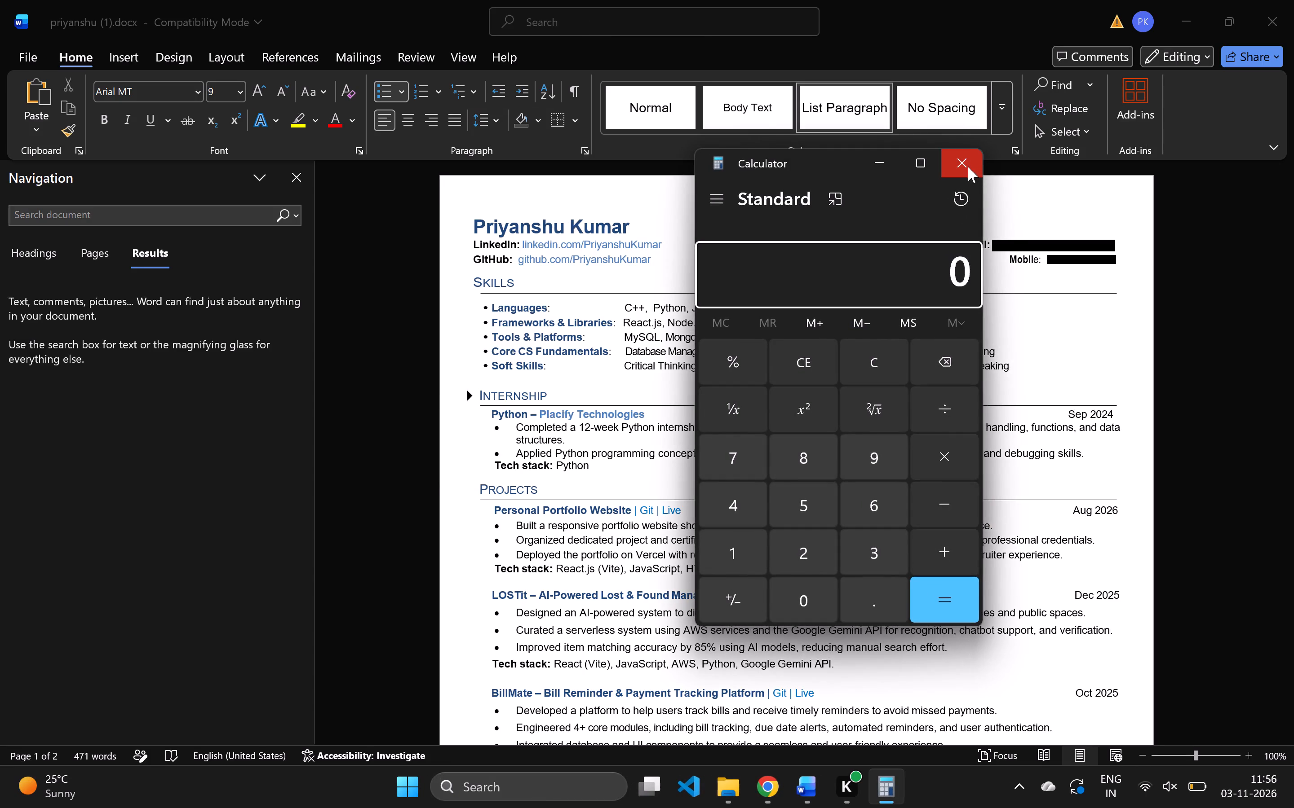
click(968, 167)
click(554, 792)
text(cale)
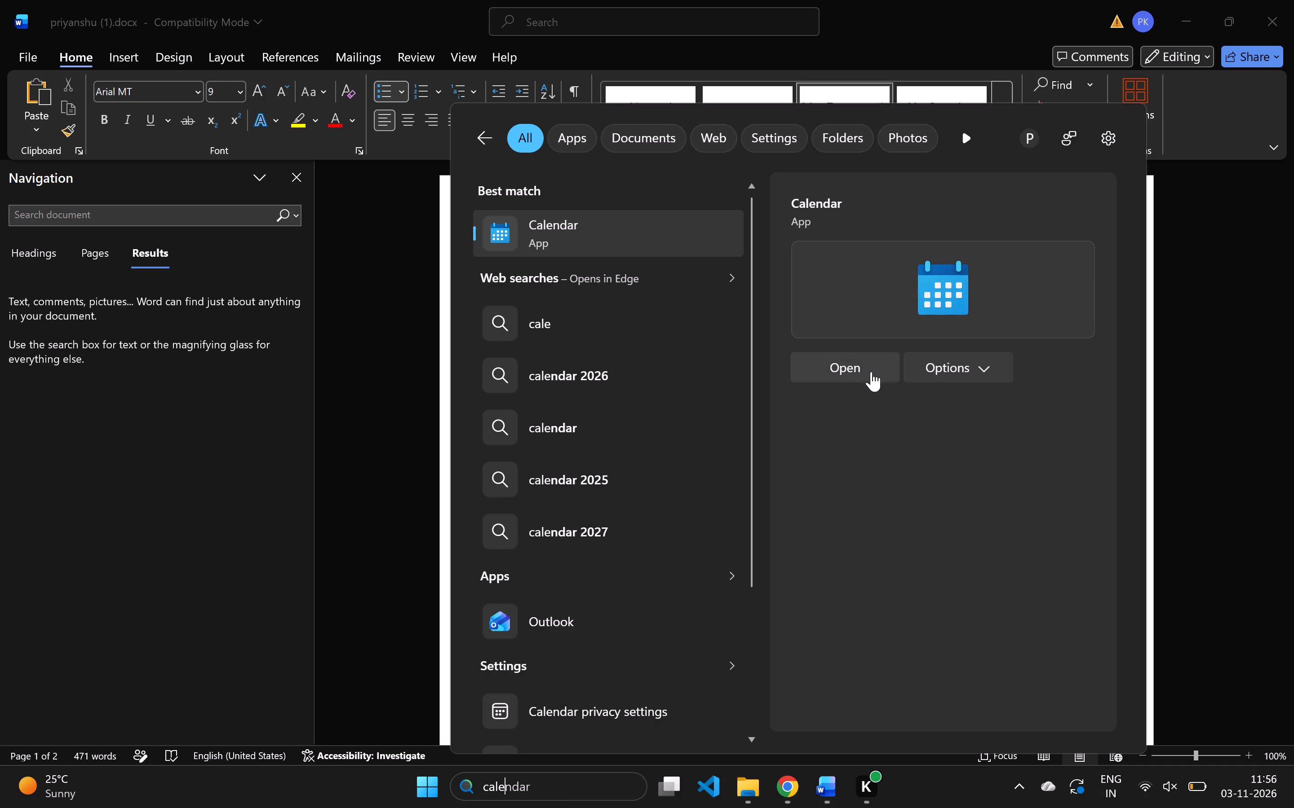
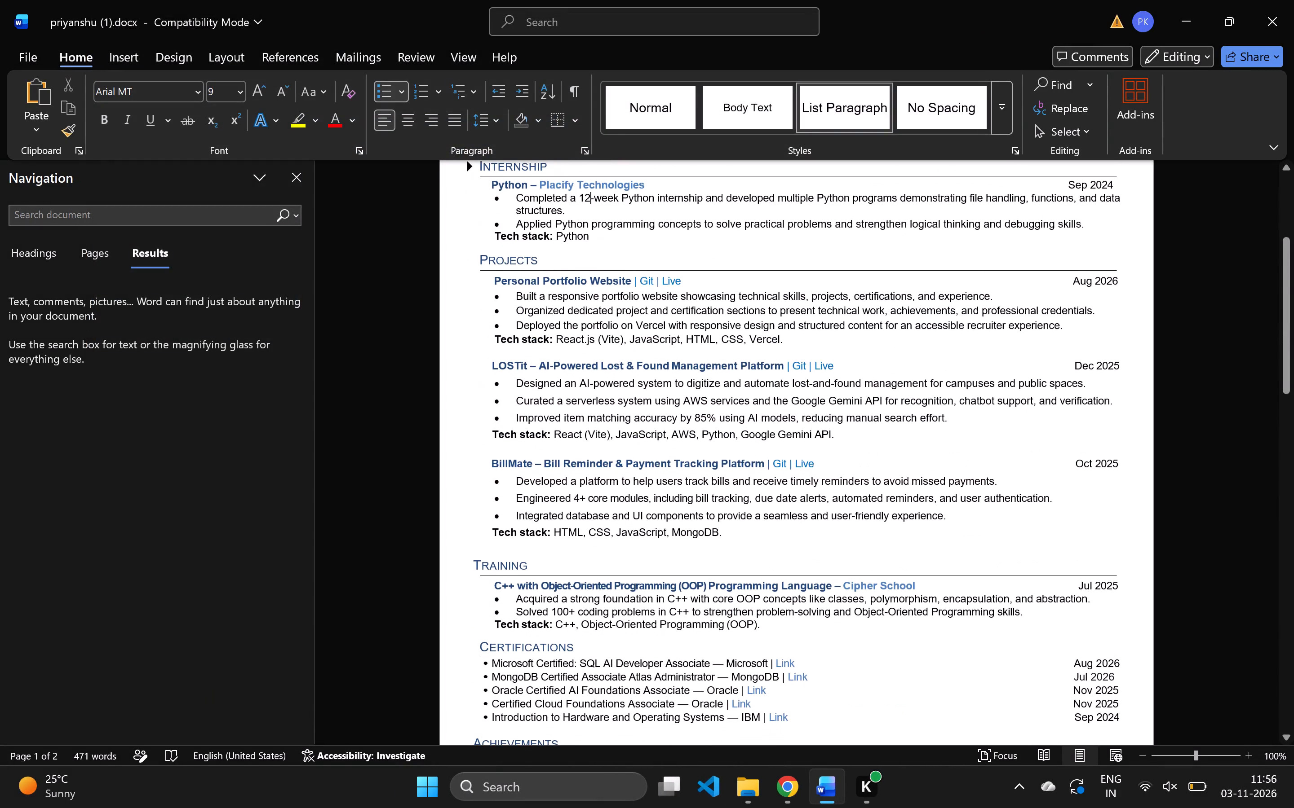
Save the resume document.
key(ctrl+s)
Change the Python internship's duration in its first bullet to "10 week", with a space instead of the hyphen.
scroll(669, 356, up, 1)
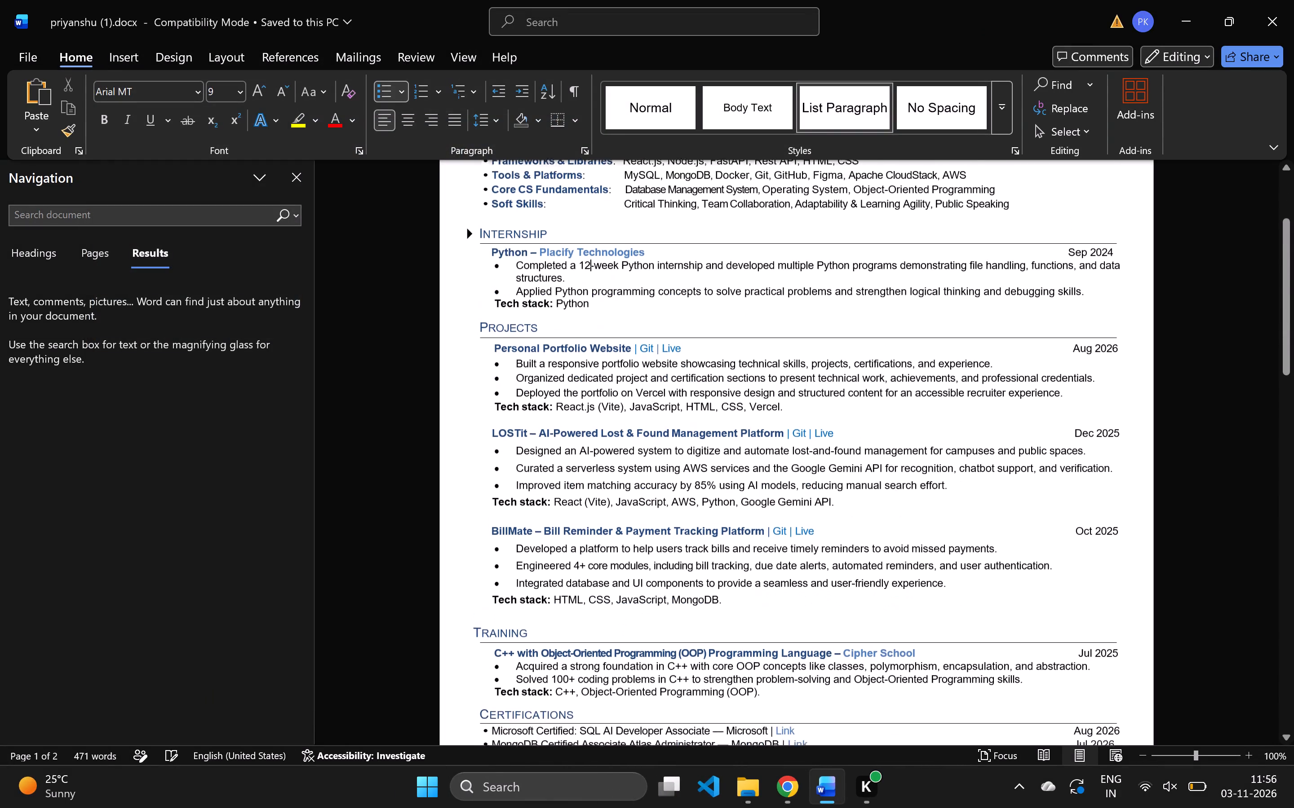
key(BackSpace)
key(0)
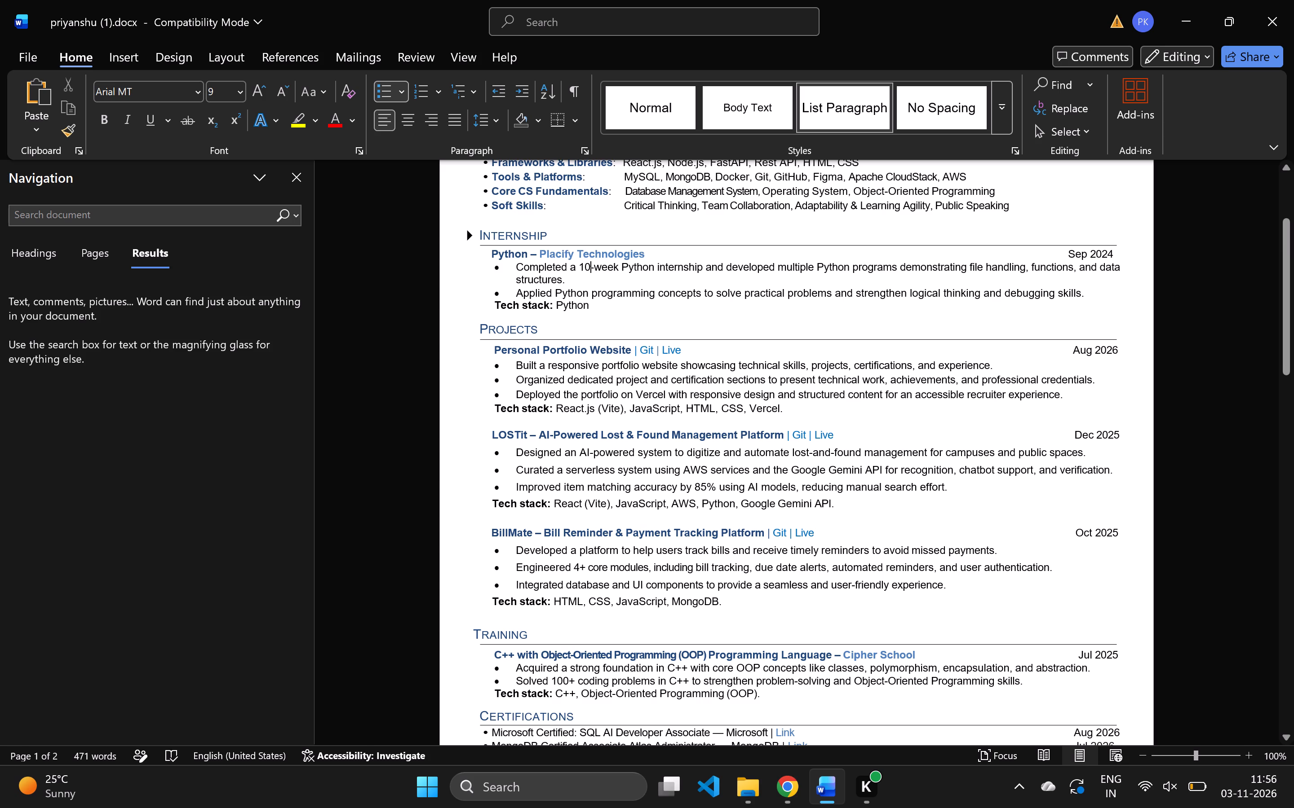
click(592, 271)
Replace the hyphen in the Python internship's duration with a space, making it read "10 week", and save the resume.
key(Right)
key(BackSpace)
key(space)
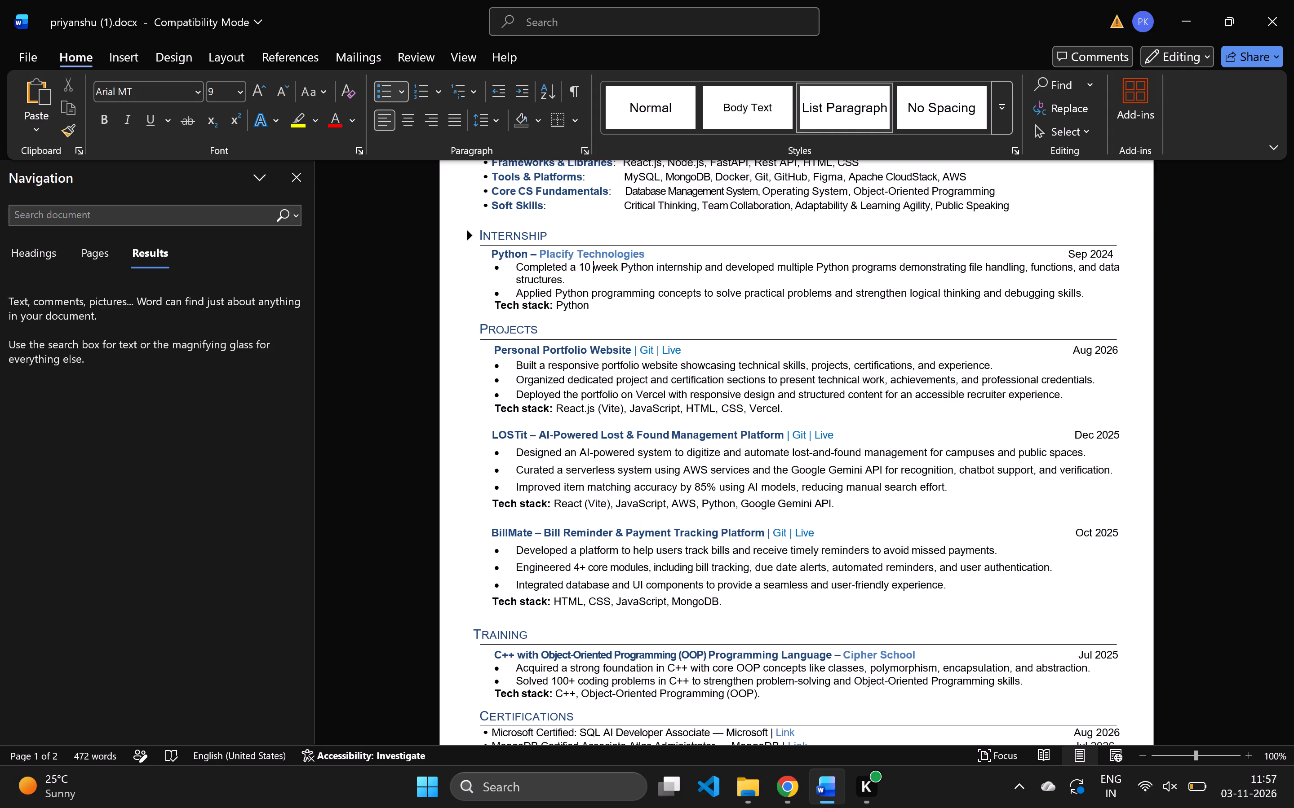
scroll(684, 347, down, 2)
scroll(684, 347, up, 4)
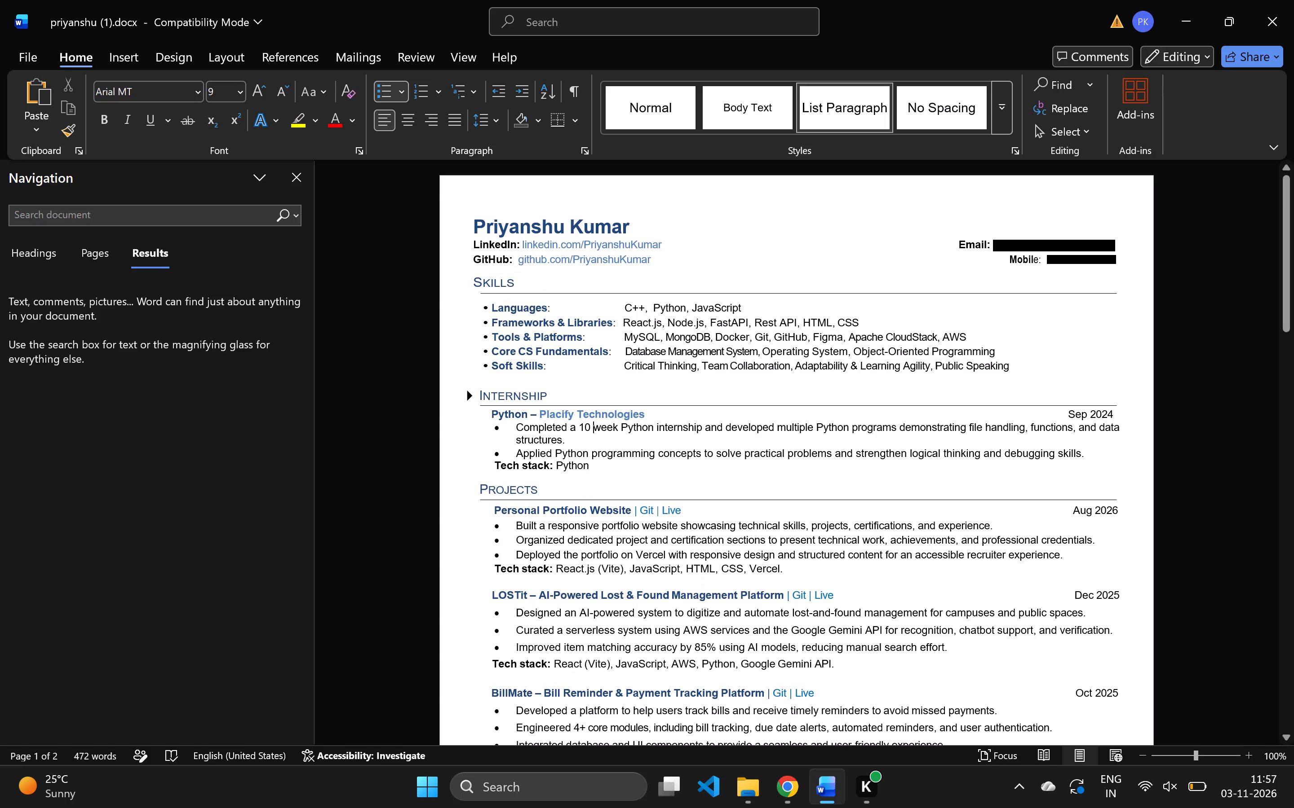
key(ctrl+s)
Restore the hyphen so the Python internship's duration reads "10-week", and save the resume.
key(BackSpace)
key(minus)
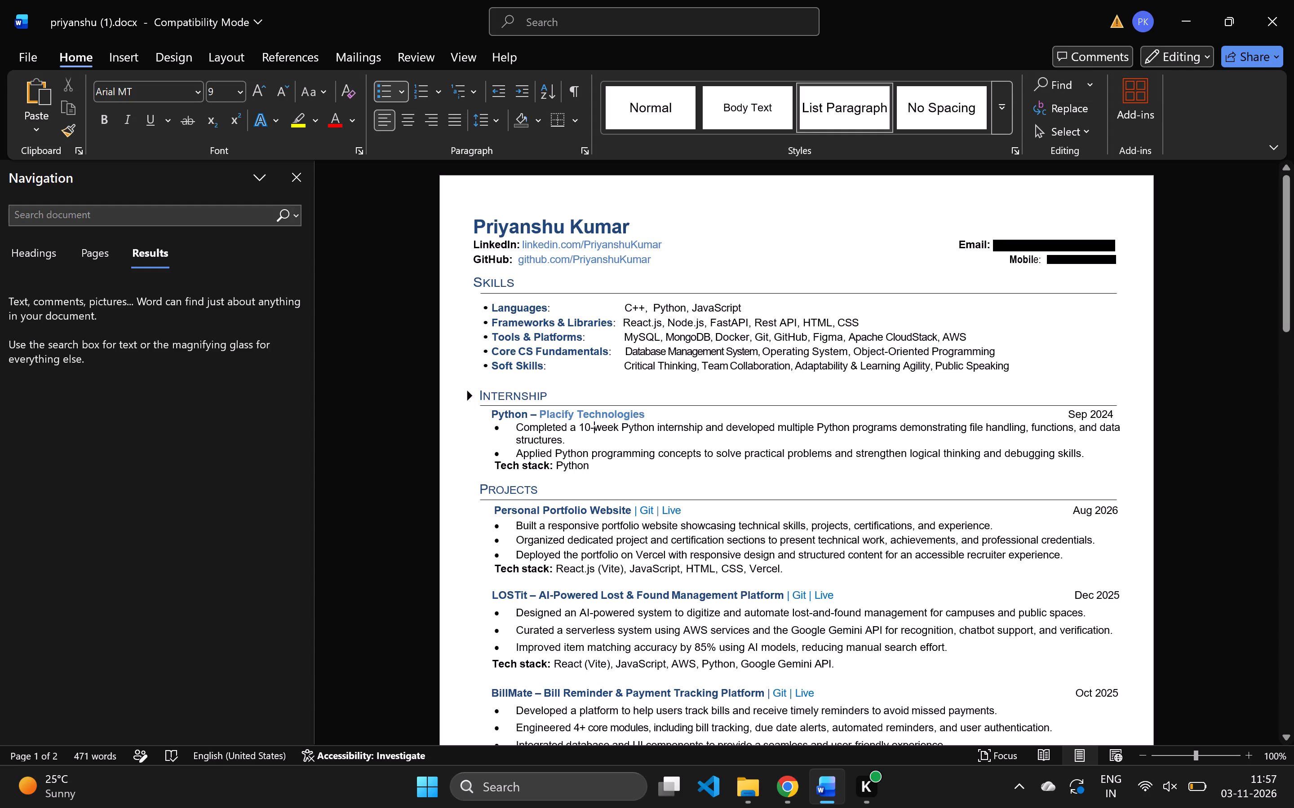
key(ctrl+s)
Minimize the Word resume and return to the Certificates folder in File Explorer.
click(43, 62)
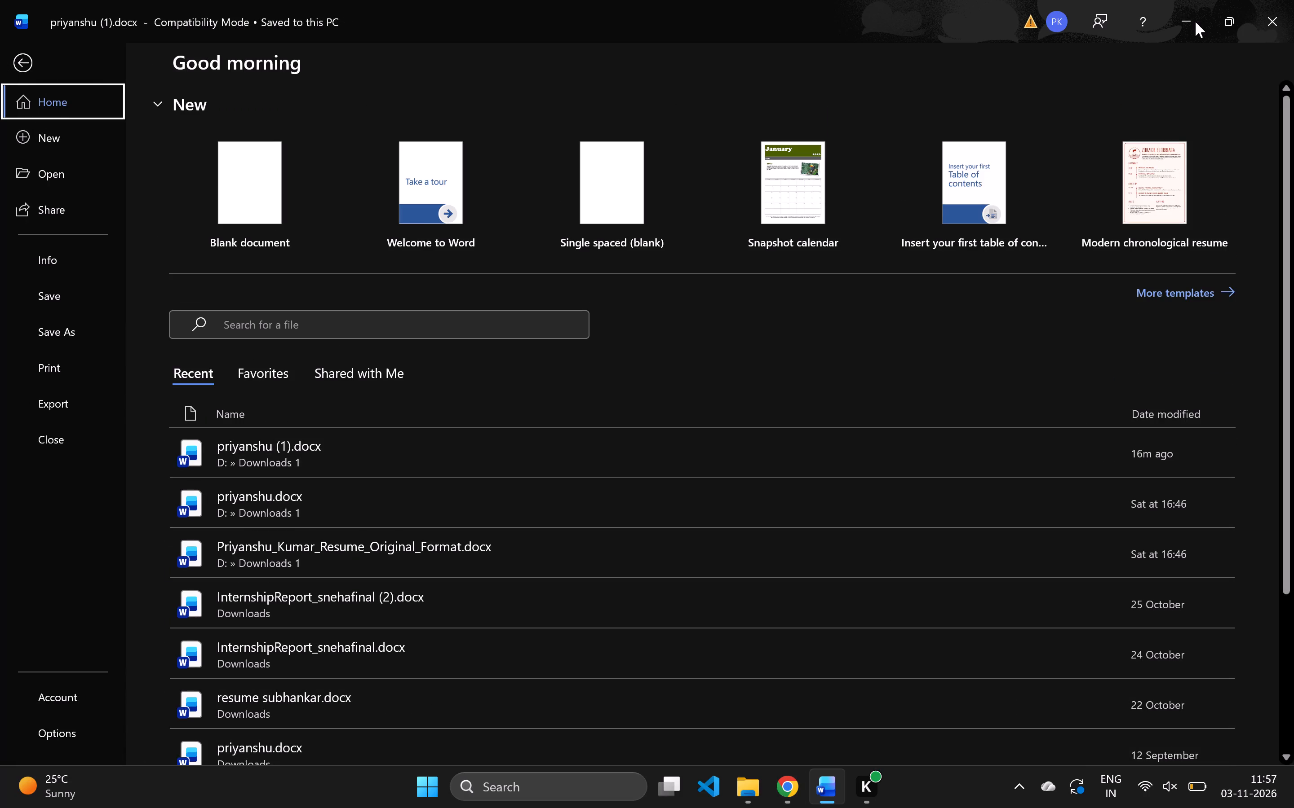
click(1195, 20)
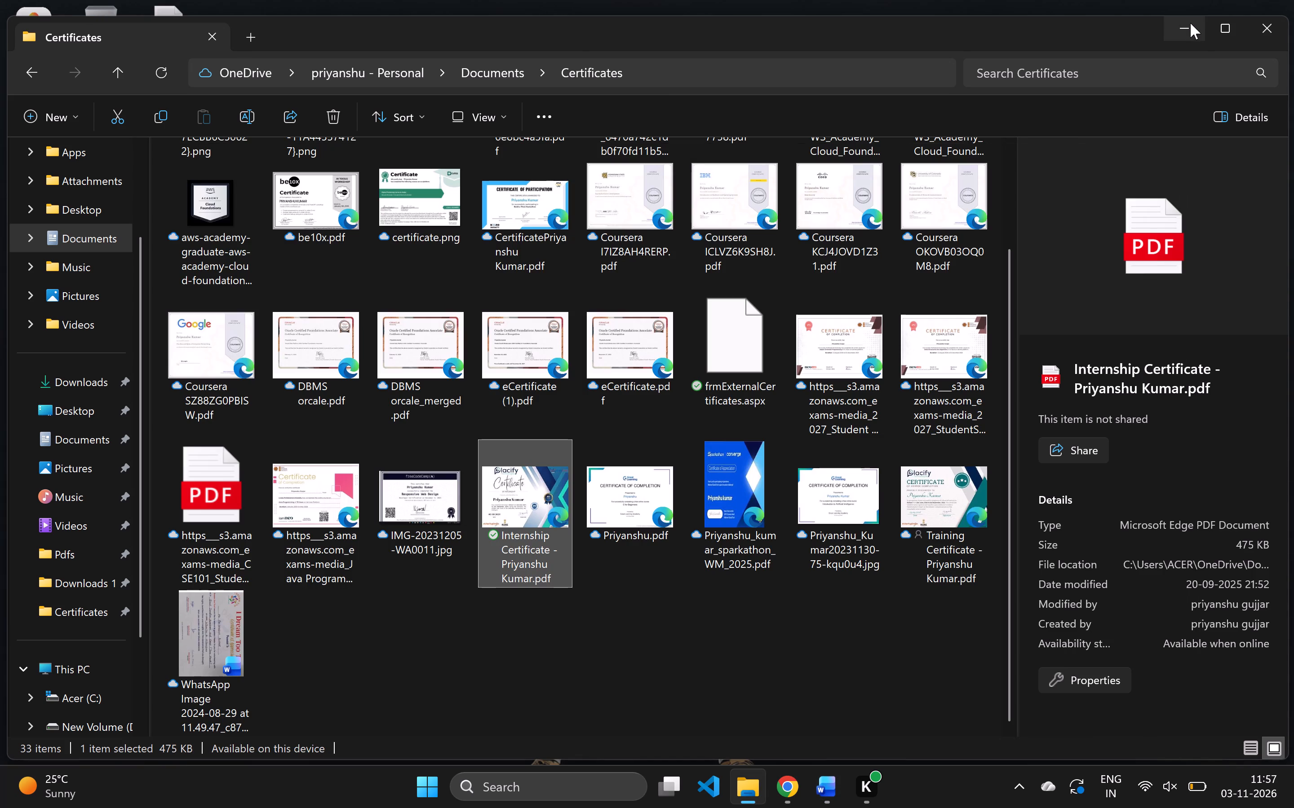
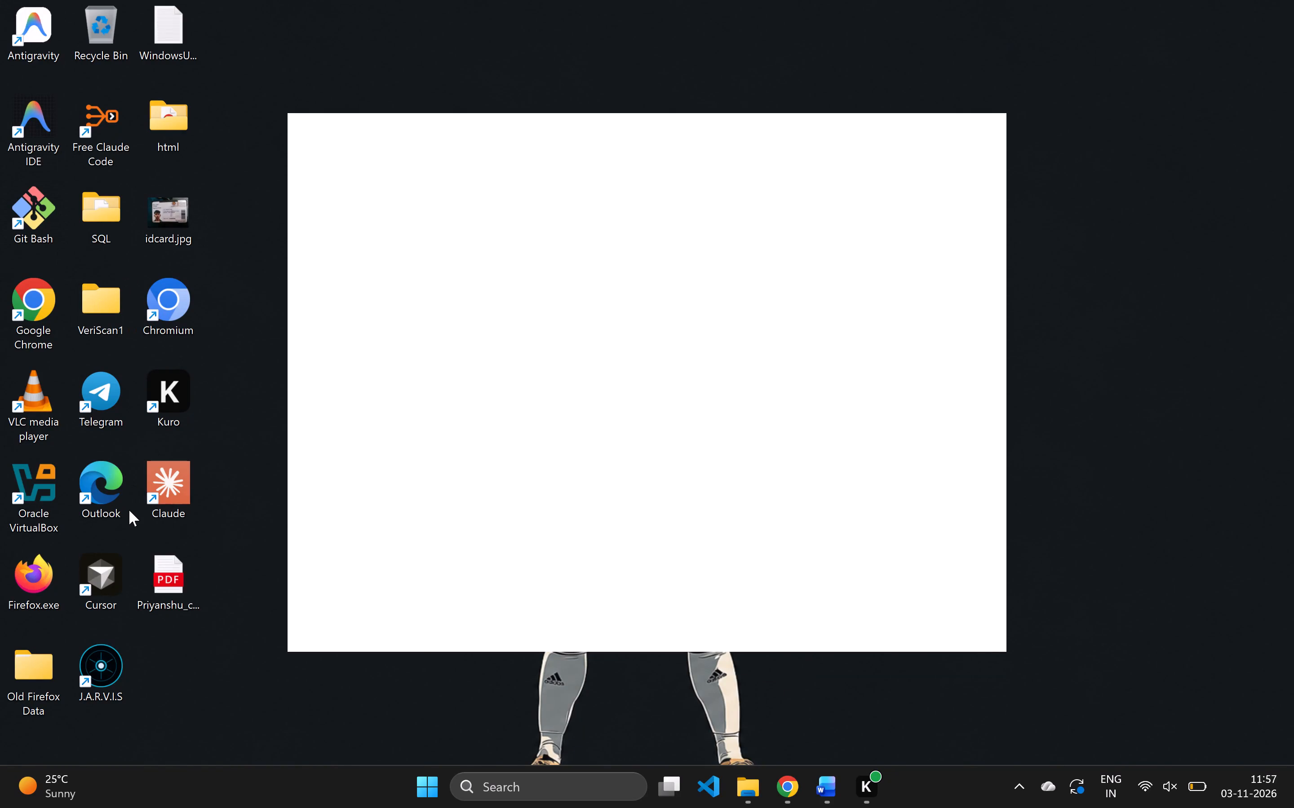
Move the old Priyanshu_cv.pdf from the desktop to the Recycle Bin.
click(155, 560)
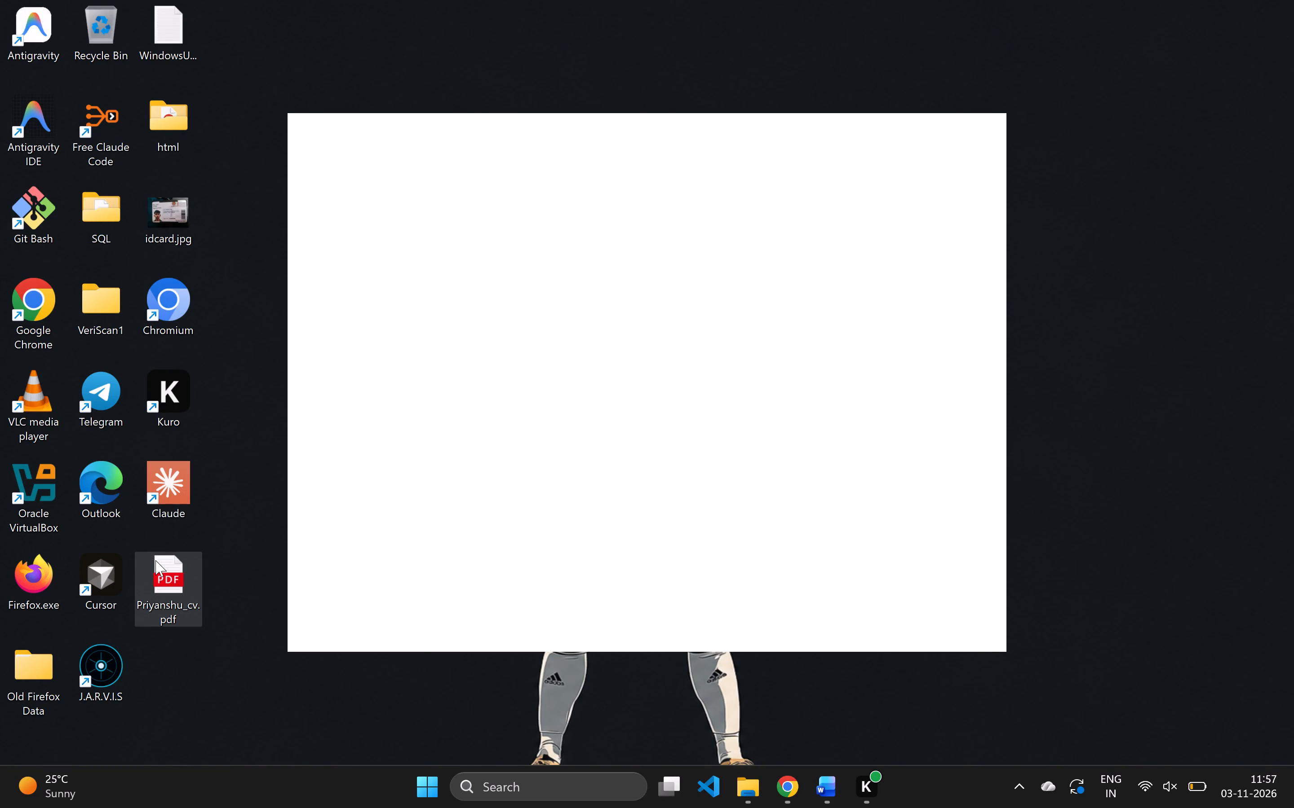
drag(167, 576, 114, 110)
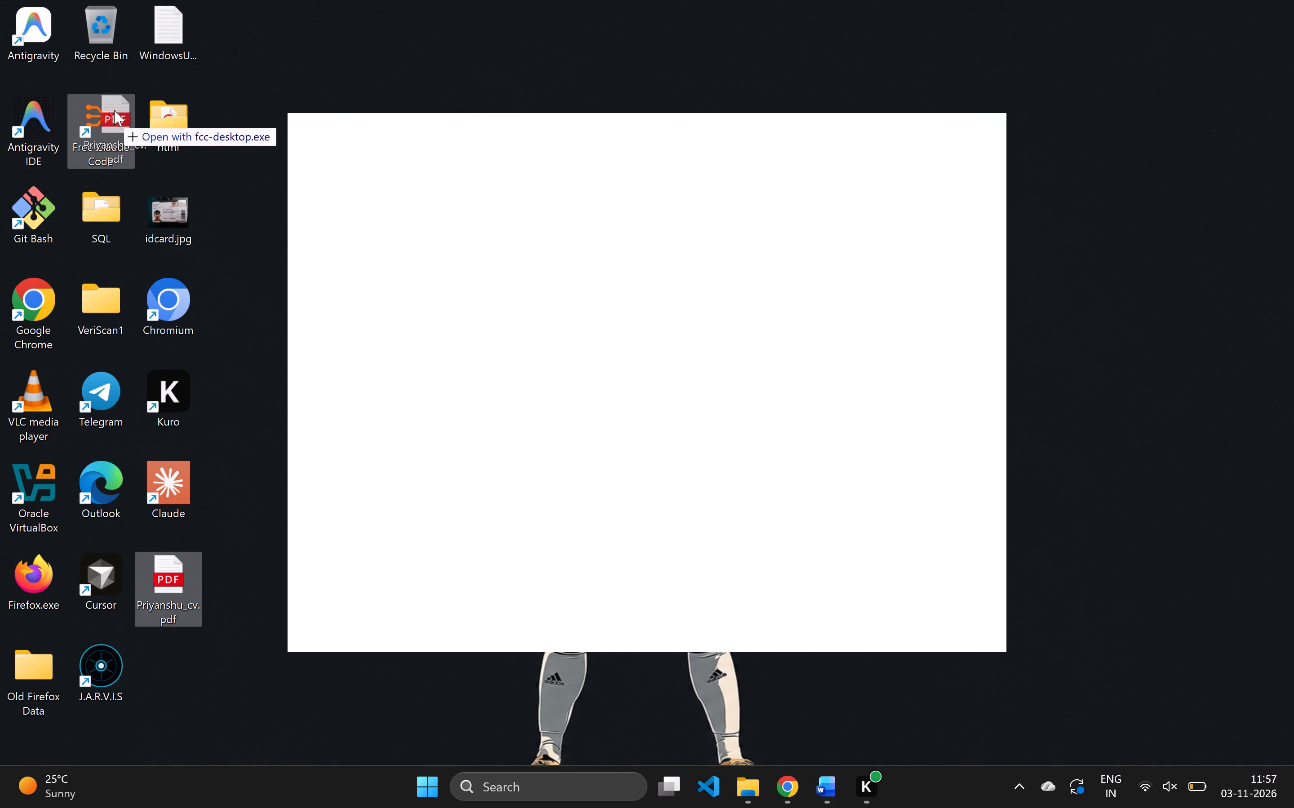
drag(114, 110, 106, 14)
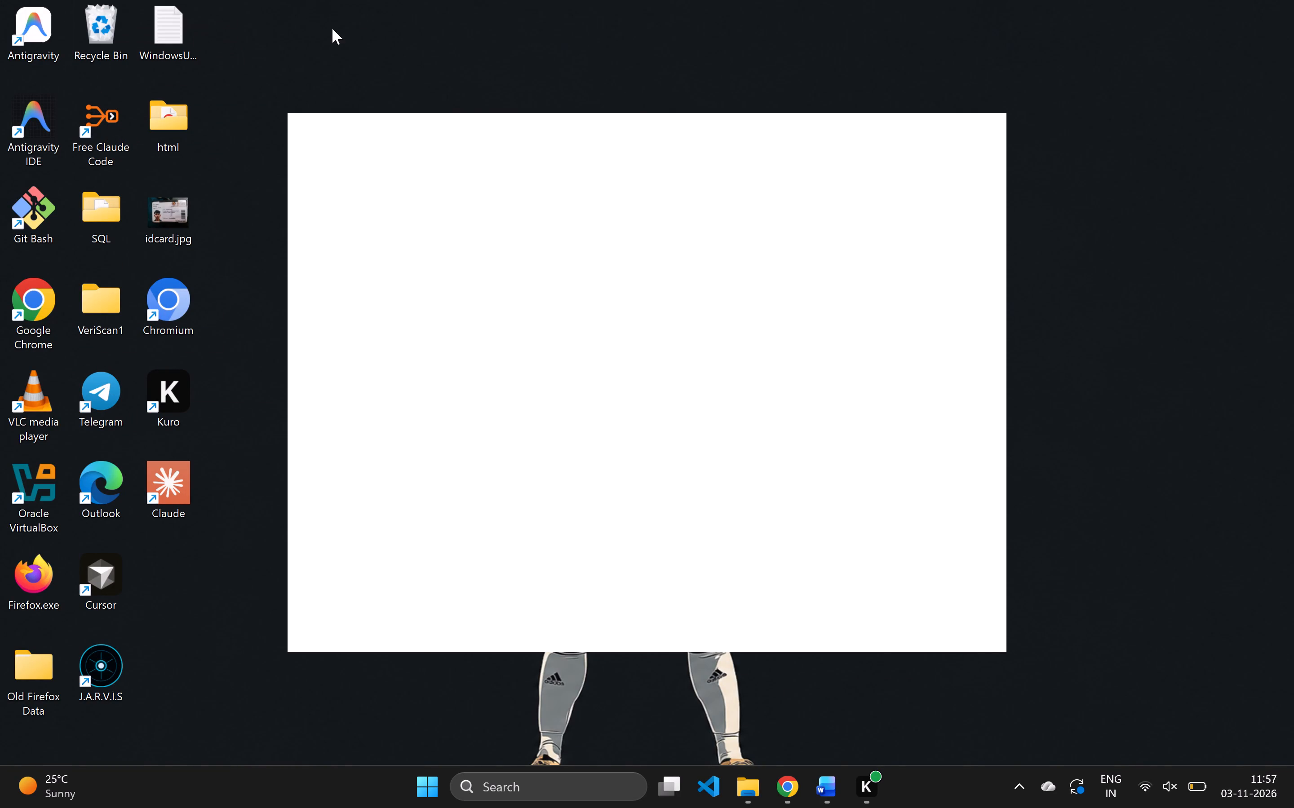
Save the Word resume to the Desktop as a PDF named Priyanshu_Cv.pdf.
click(833, 790)
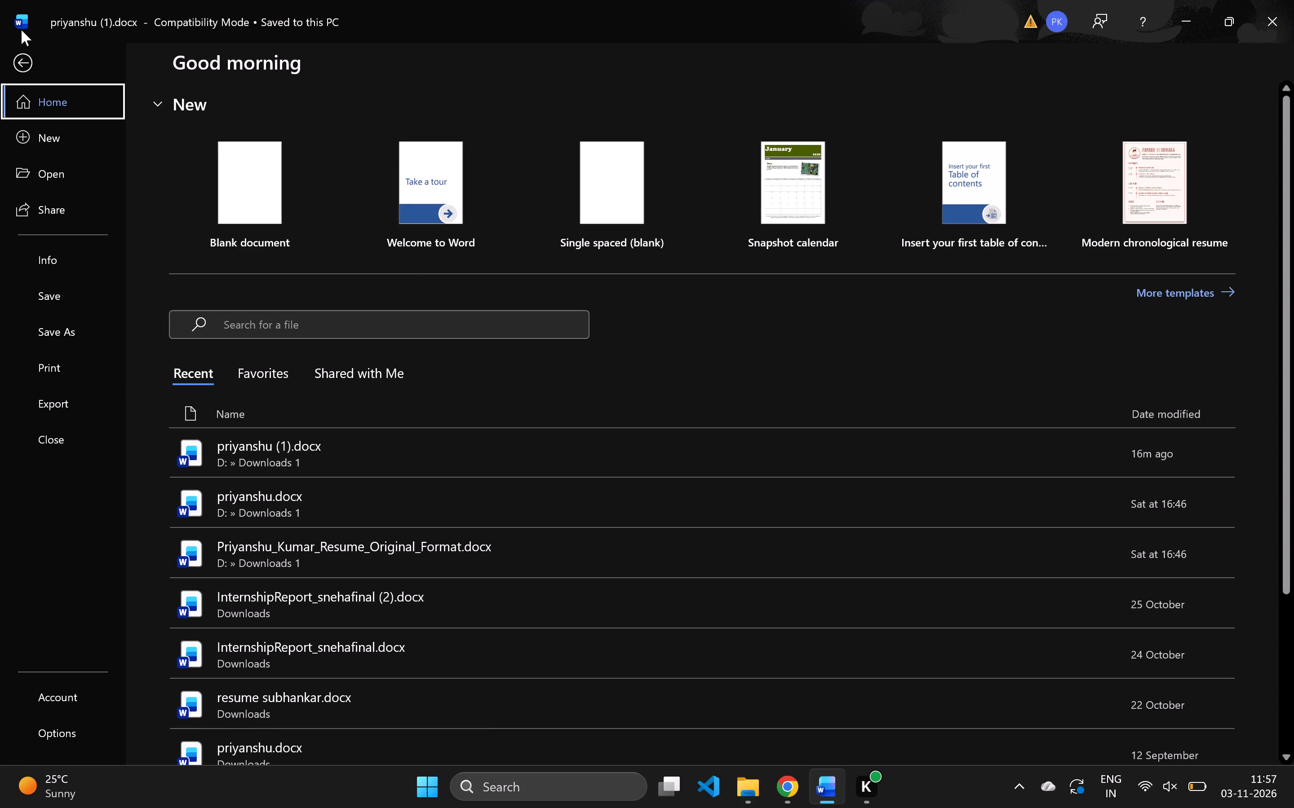
click(89, 340)
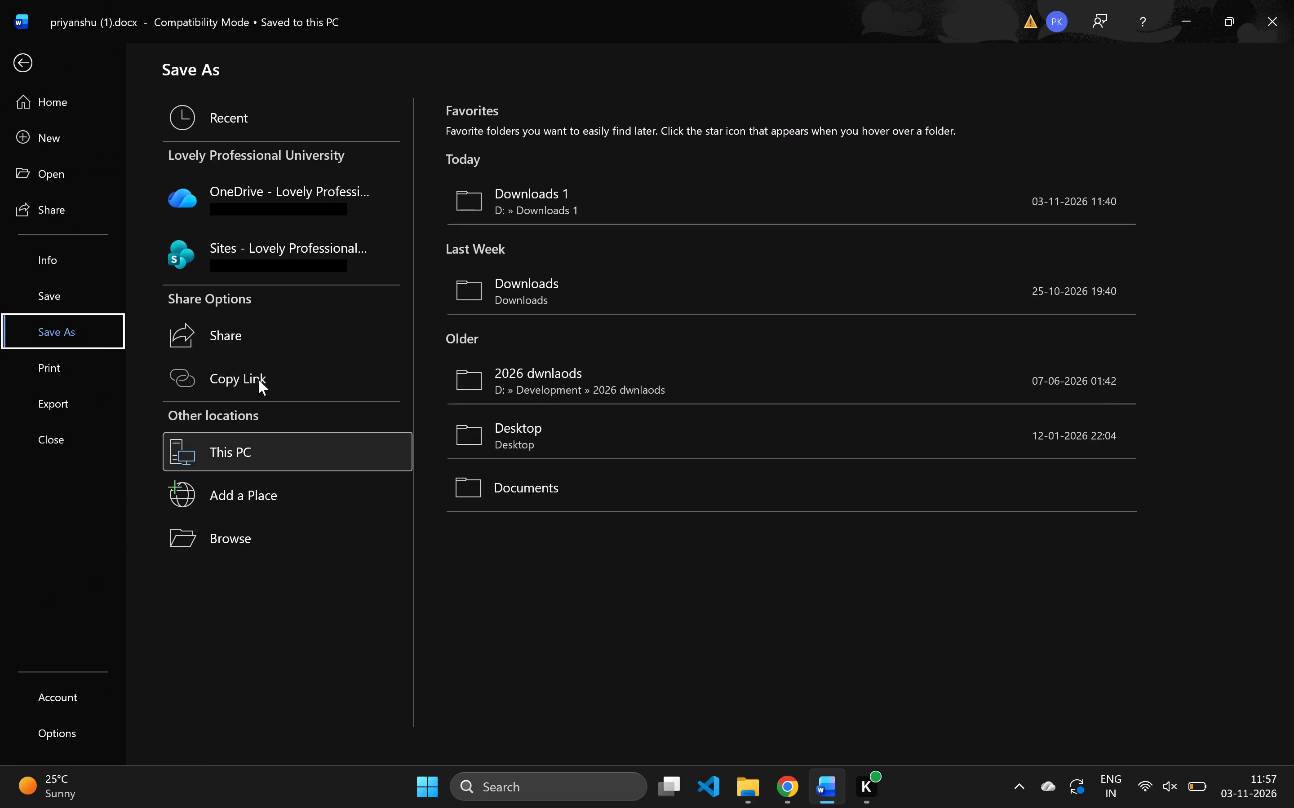
click(550, 422)
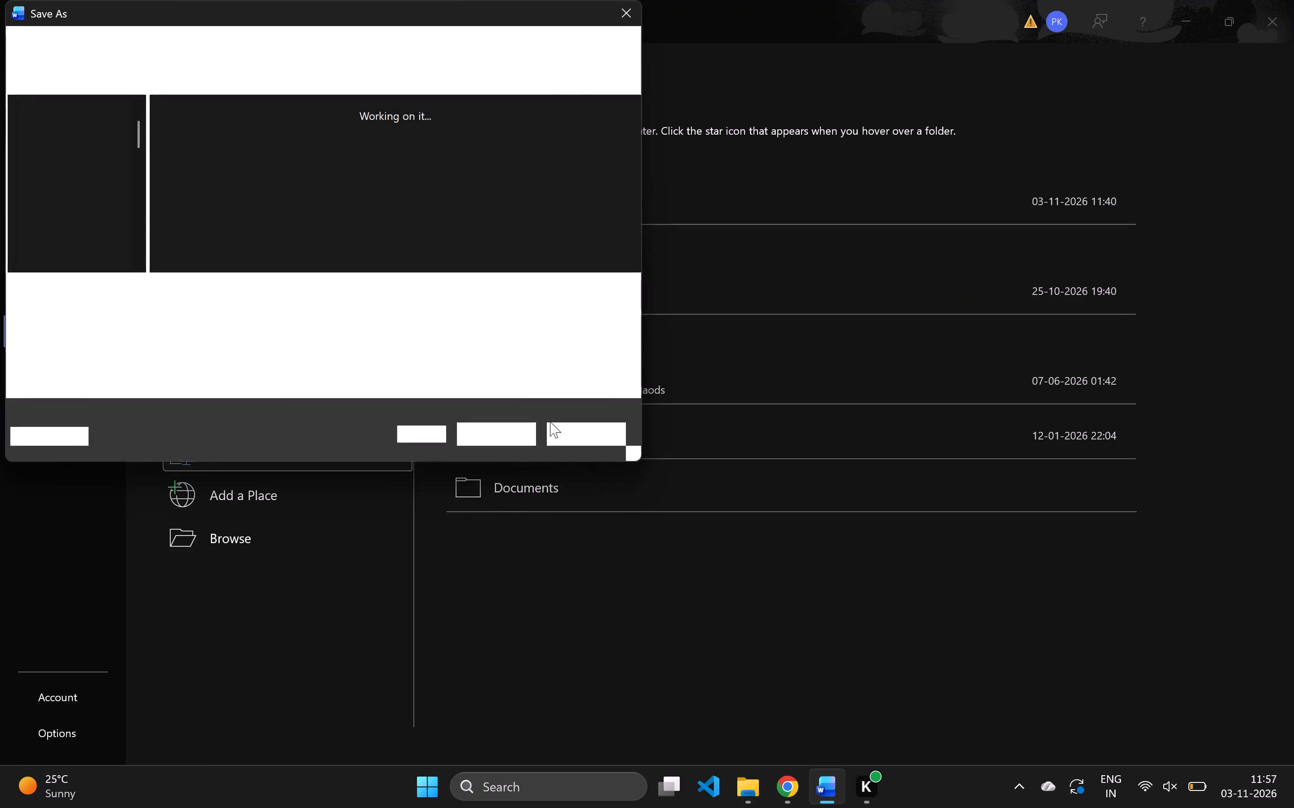
click(320, 298)
click(322, 303)
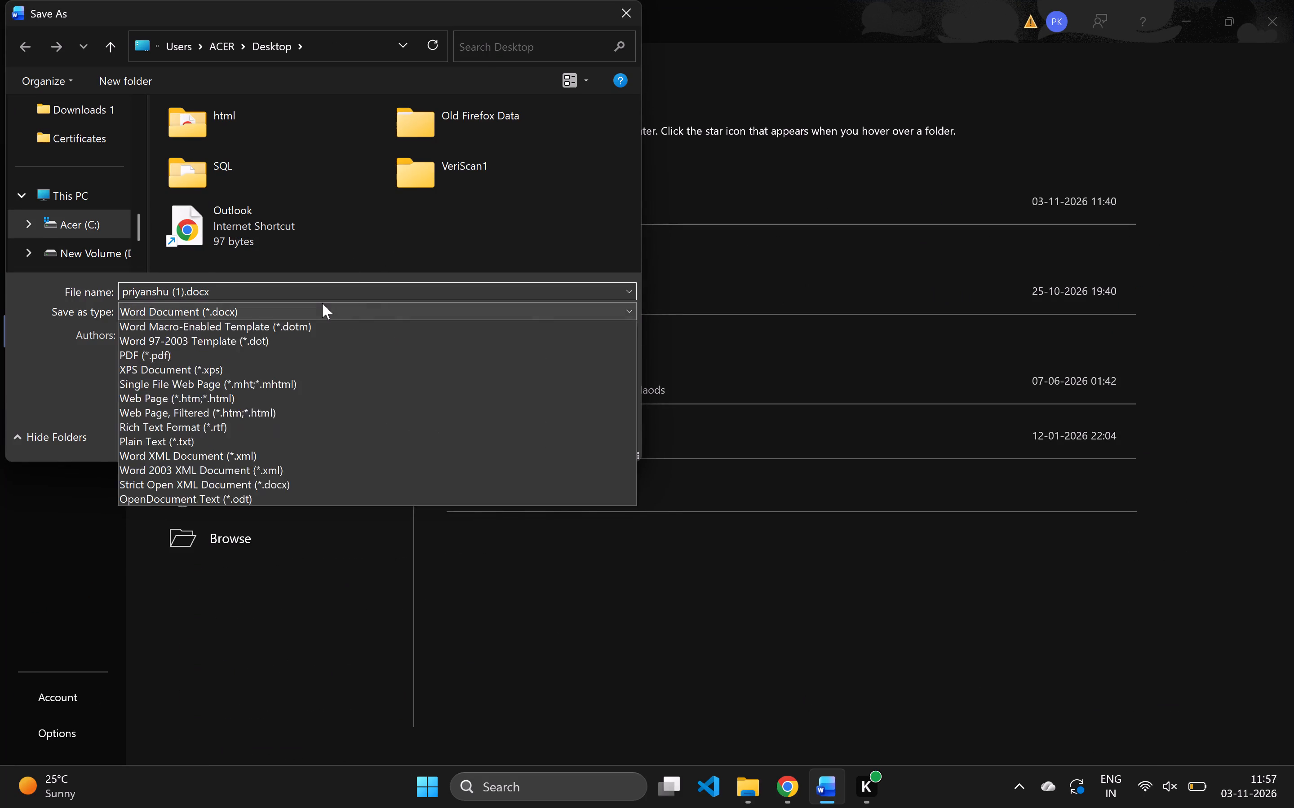
click(229, 417)
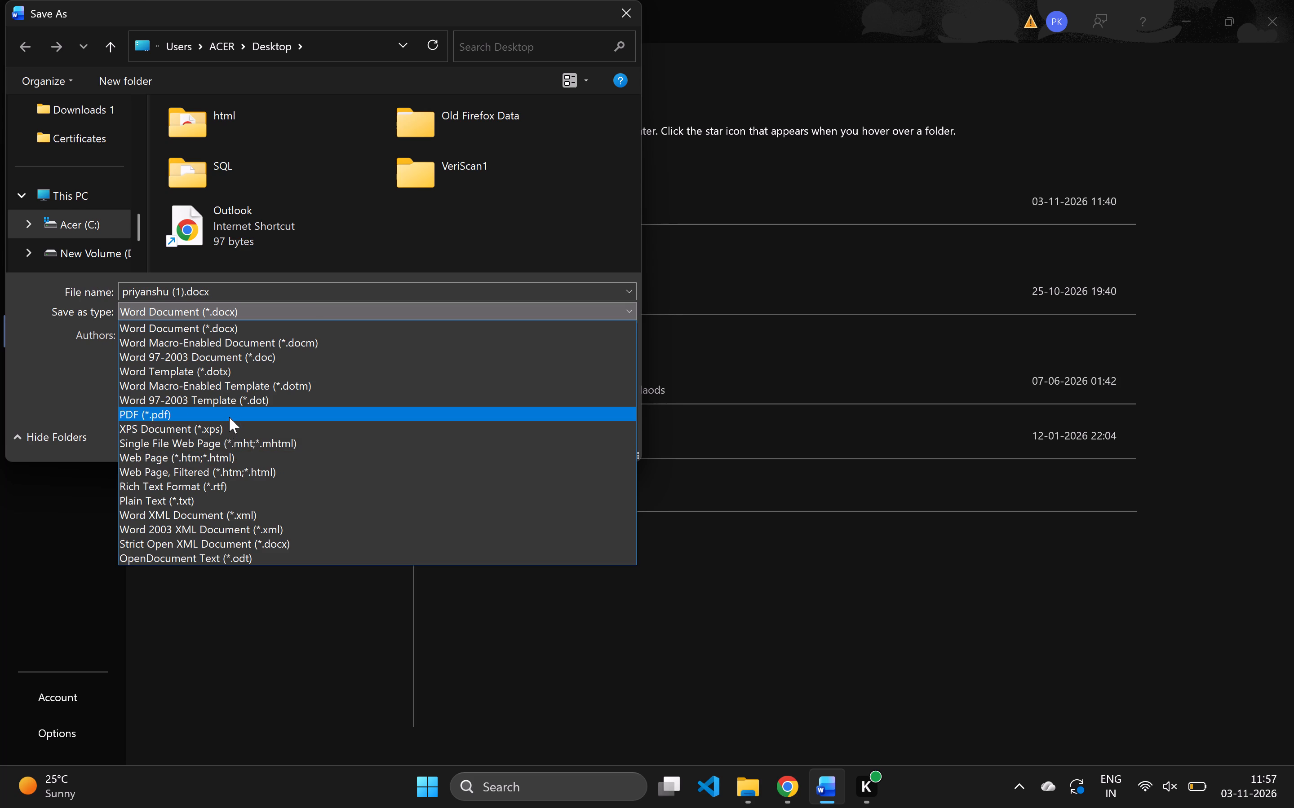
click(186, 293)
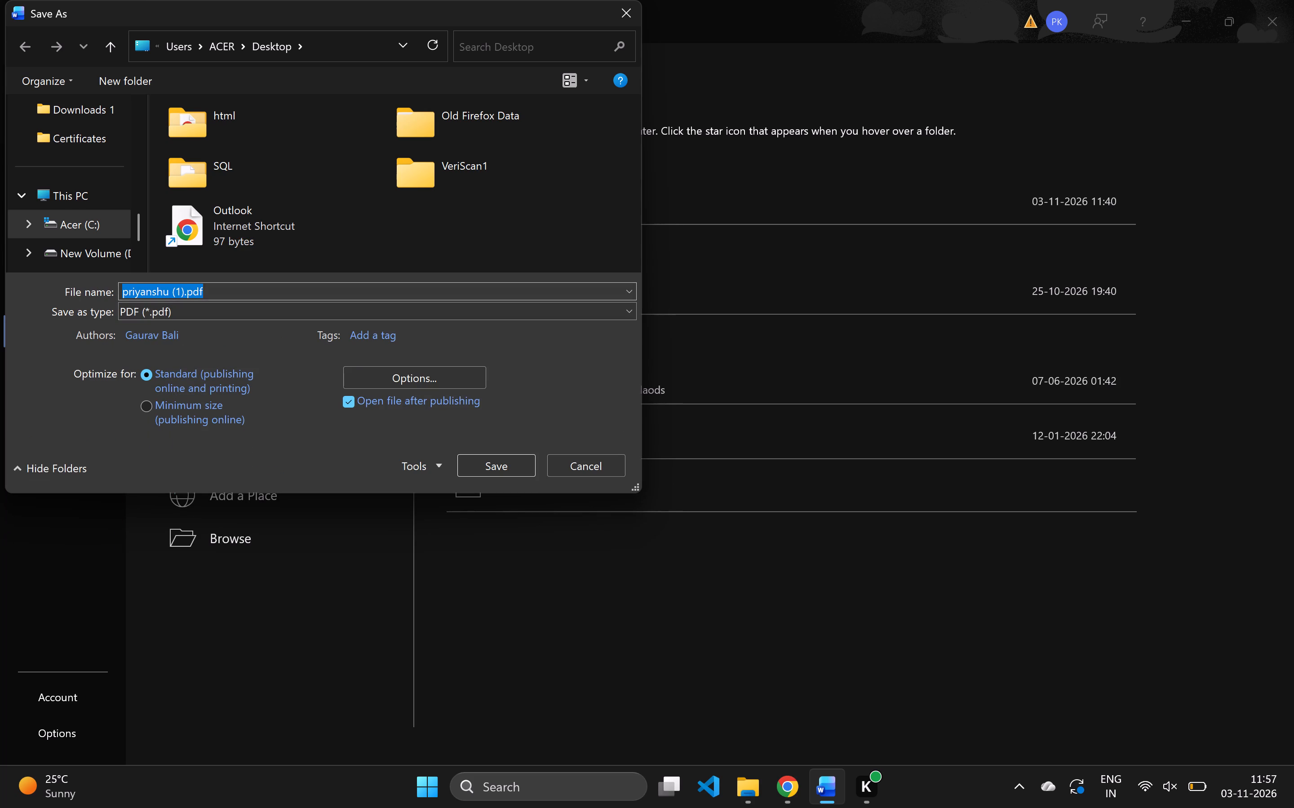
click(186, 293)
key(Left)
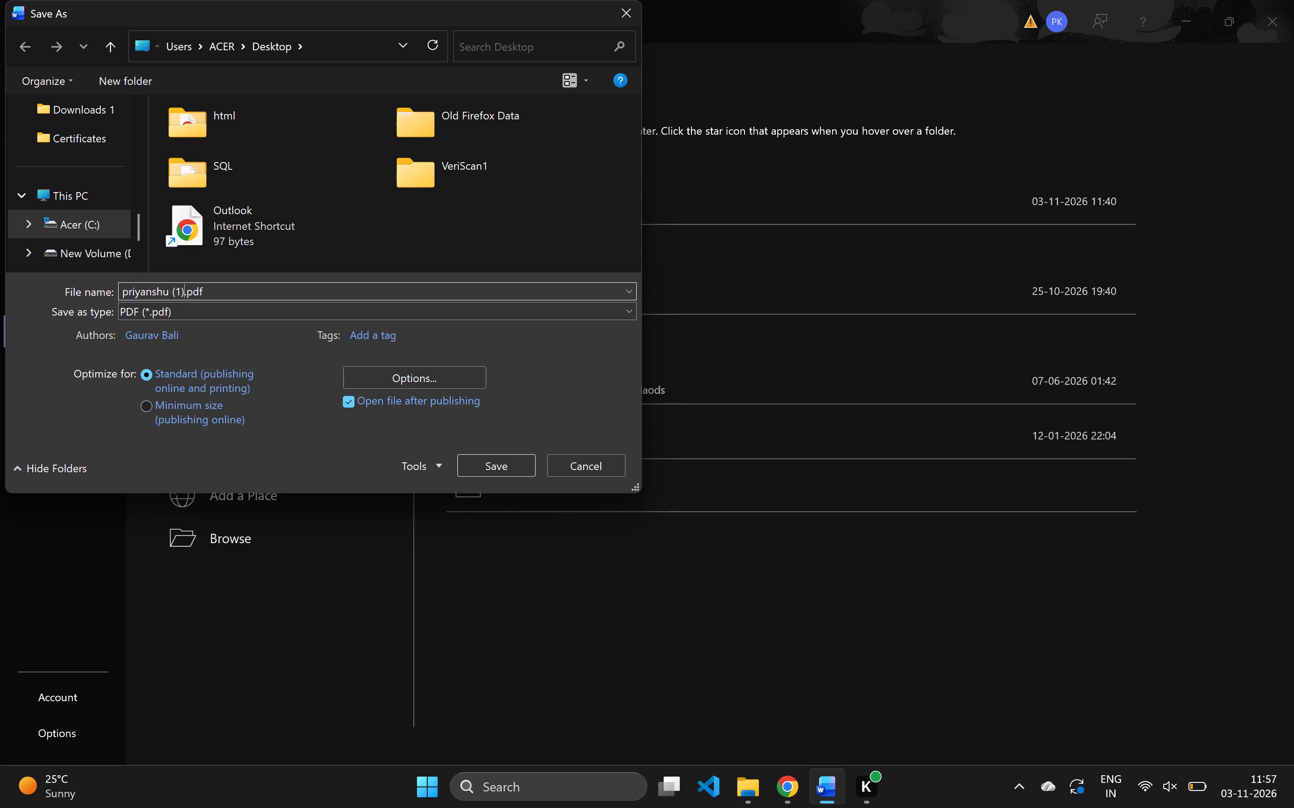
key(BackSpace)
key(BackSpace)
key(BackSpace)
key(BackSpace)
key(shift+underscore)
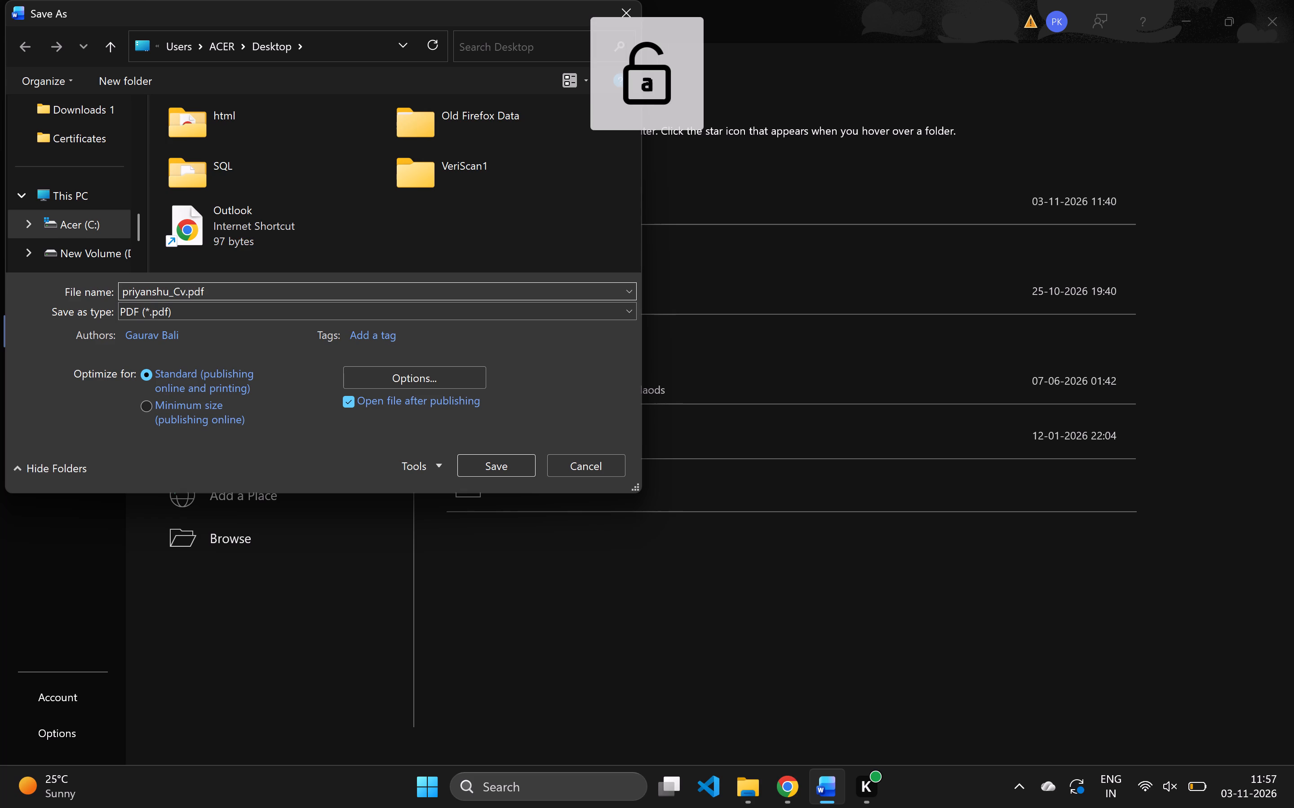
key(Left)
key(Left)
key(Left)
key(Left)
key(Left)
key(Left)
key(Left)
key(Left)
key(Left)
key(Left)
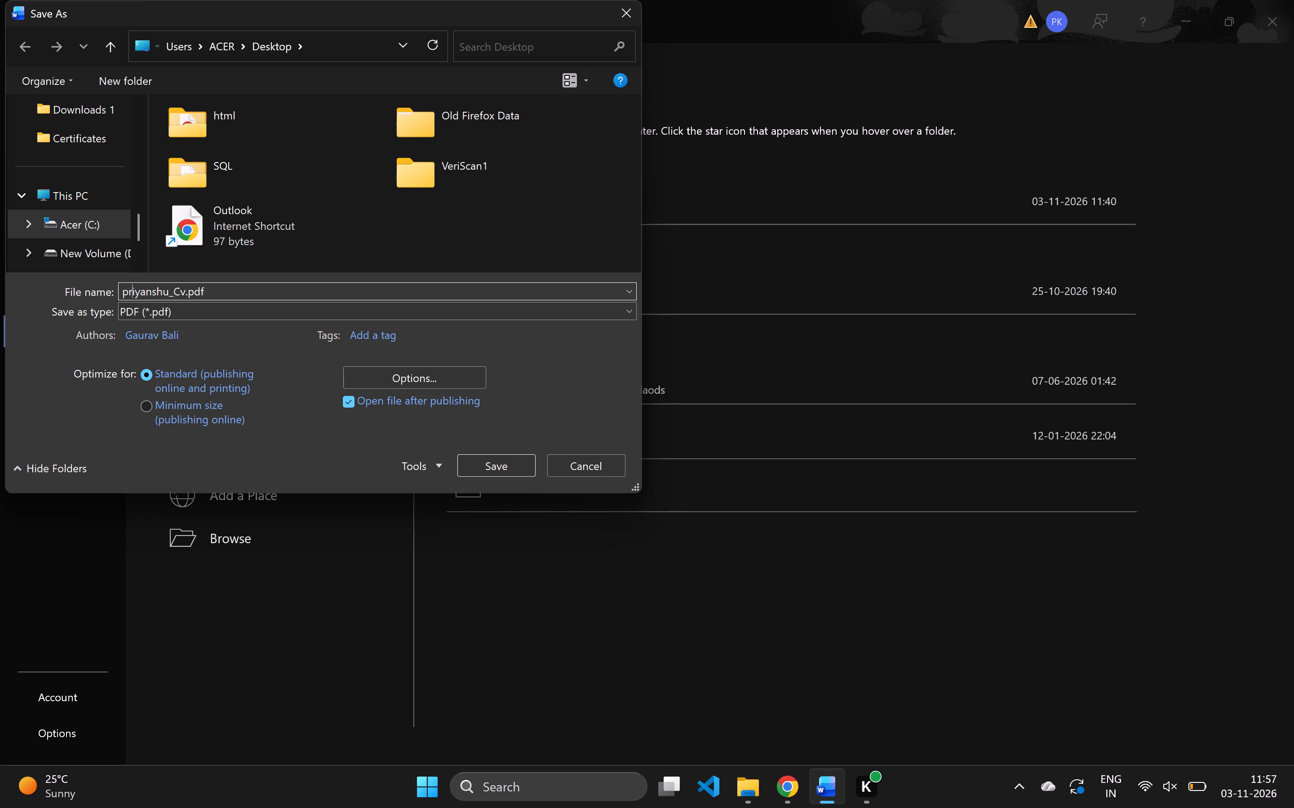
key(Left)
click(512, 466)
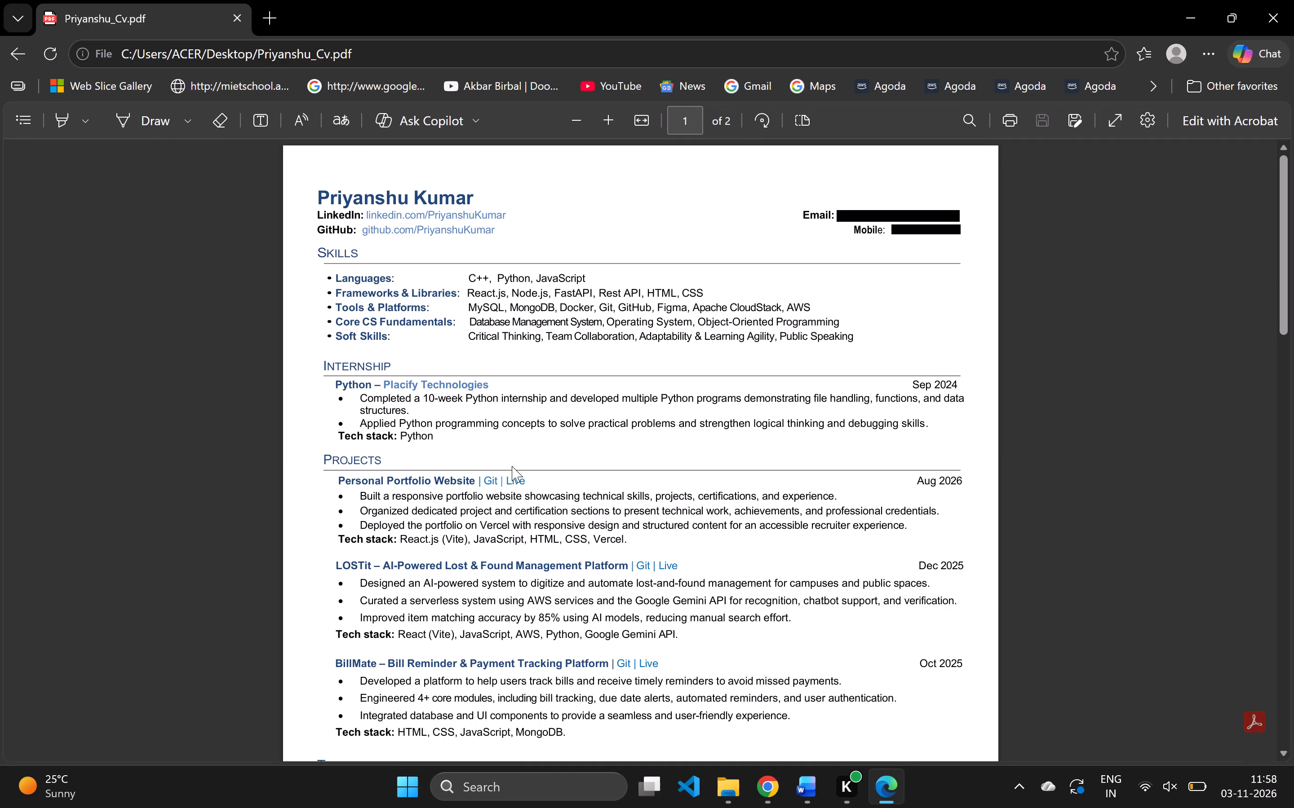
Switch to Chrome and submit Priyanshu_Cv.pdf from the Desktop as a new upload to the Enhancv resume checker.
click(763, 801)
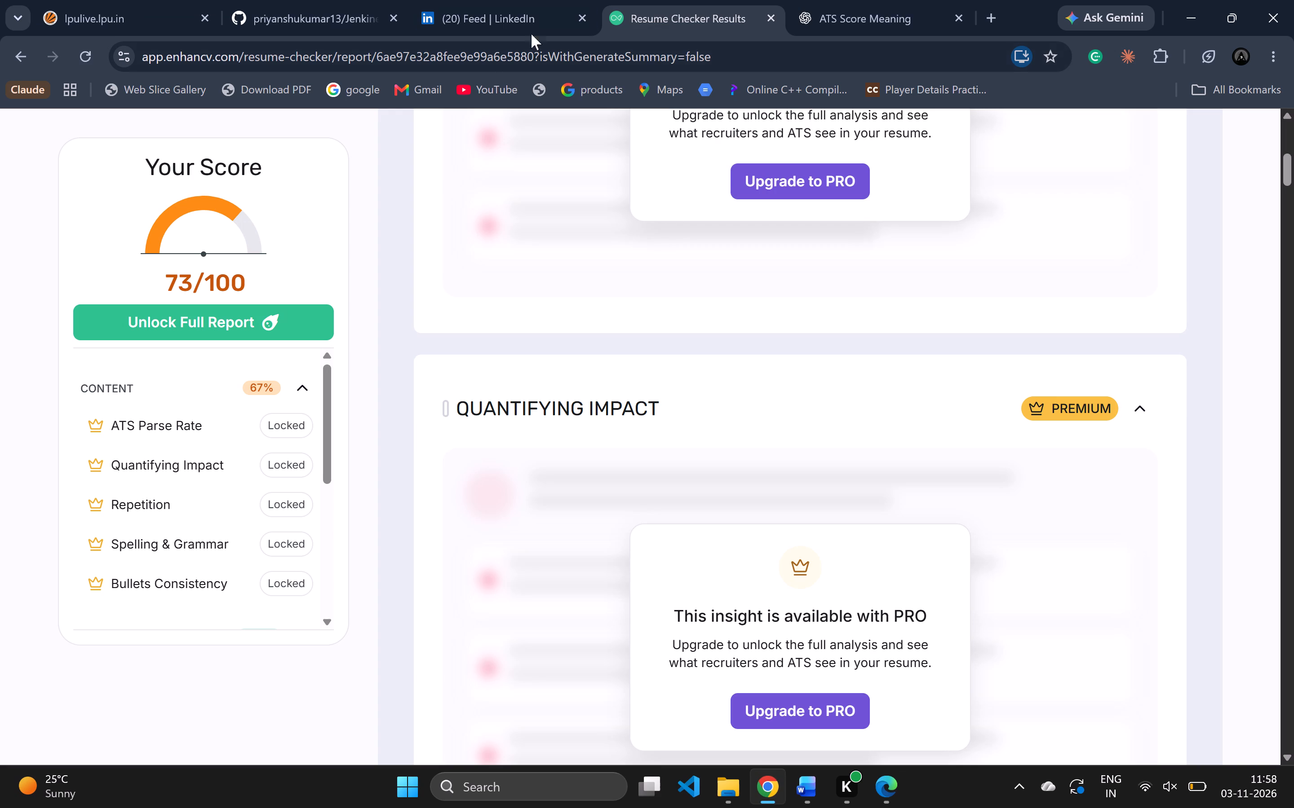
scroll(307, 280, right, 5)
click(1034, 139)
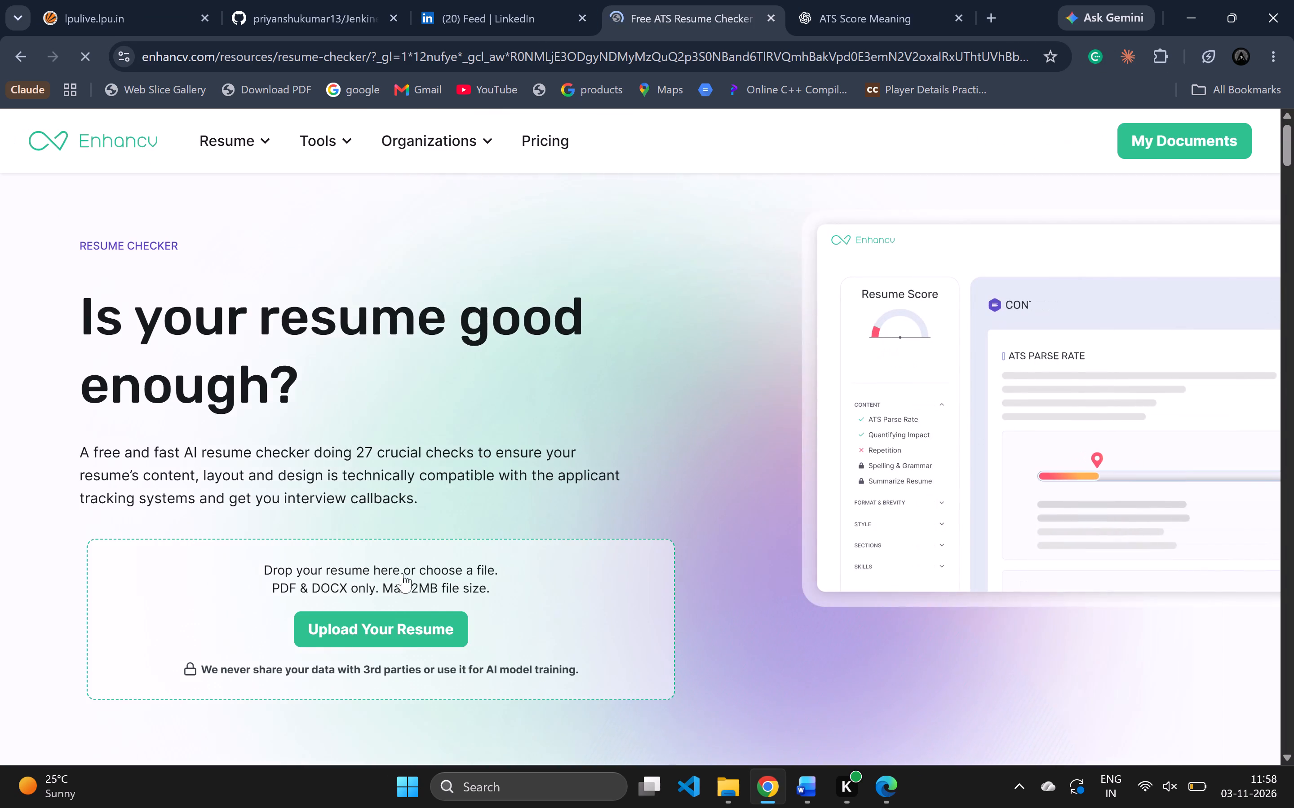
click(416, 624)
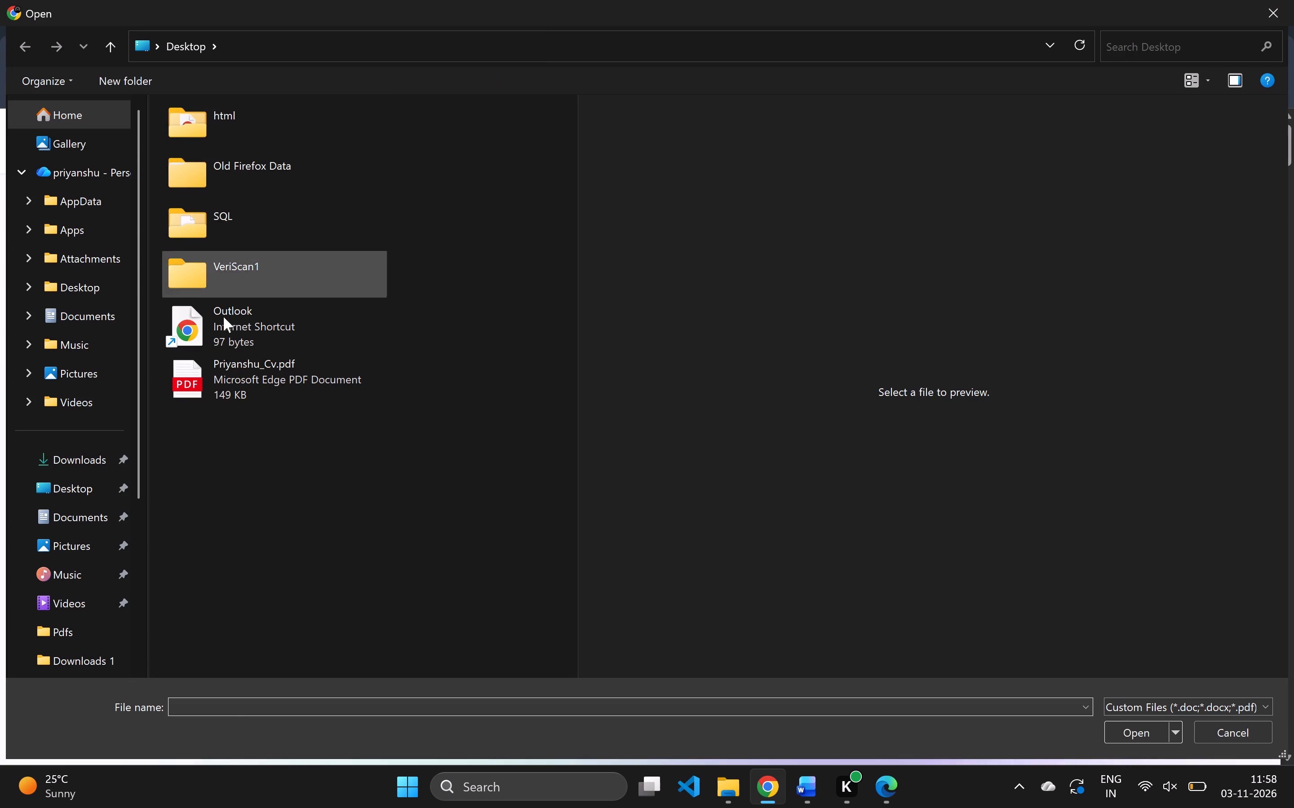
double_click(265, 388)
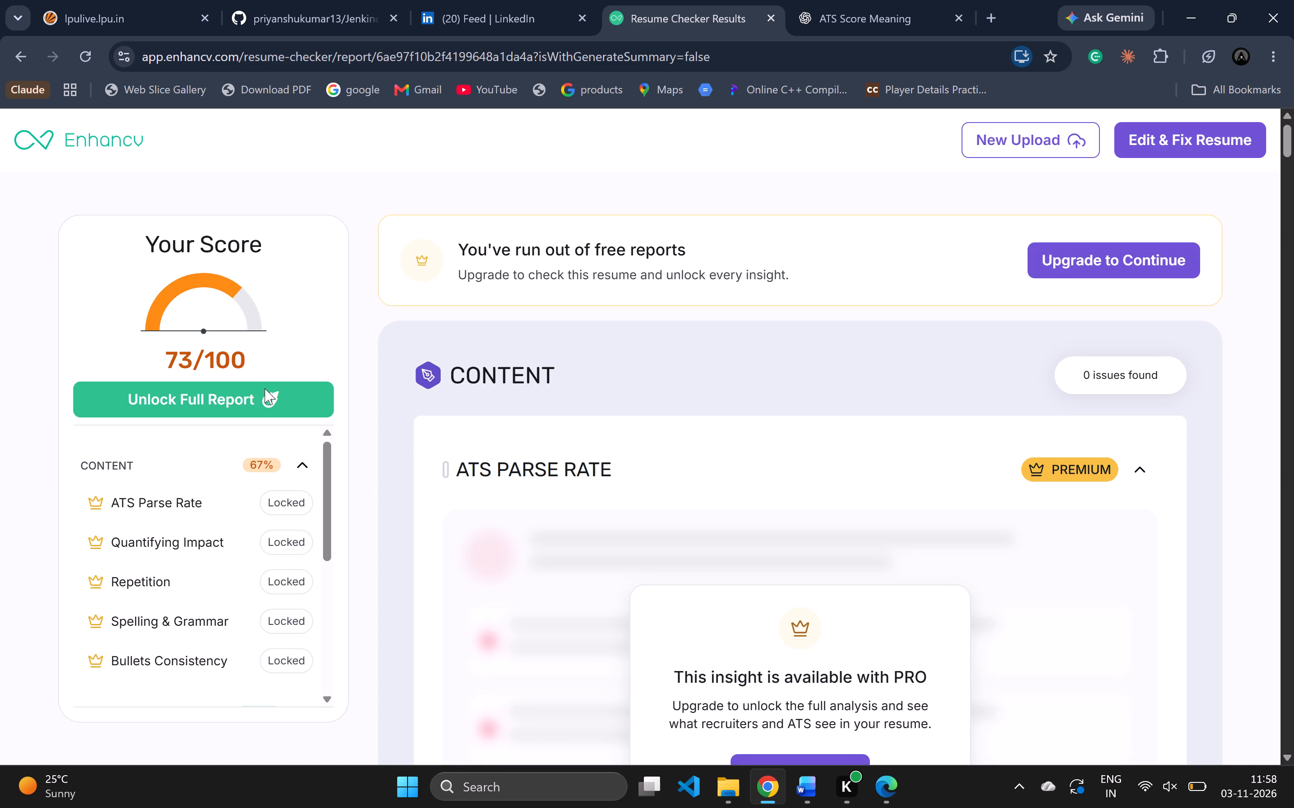
Examine the Enhancv report's score breakdown by category, including the ATS Essentials and Tailoring checks.
scroll(287, 536, down, 2)
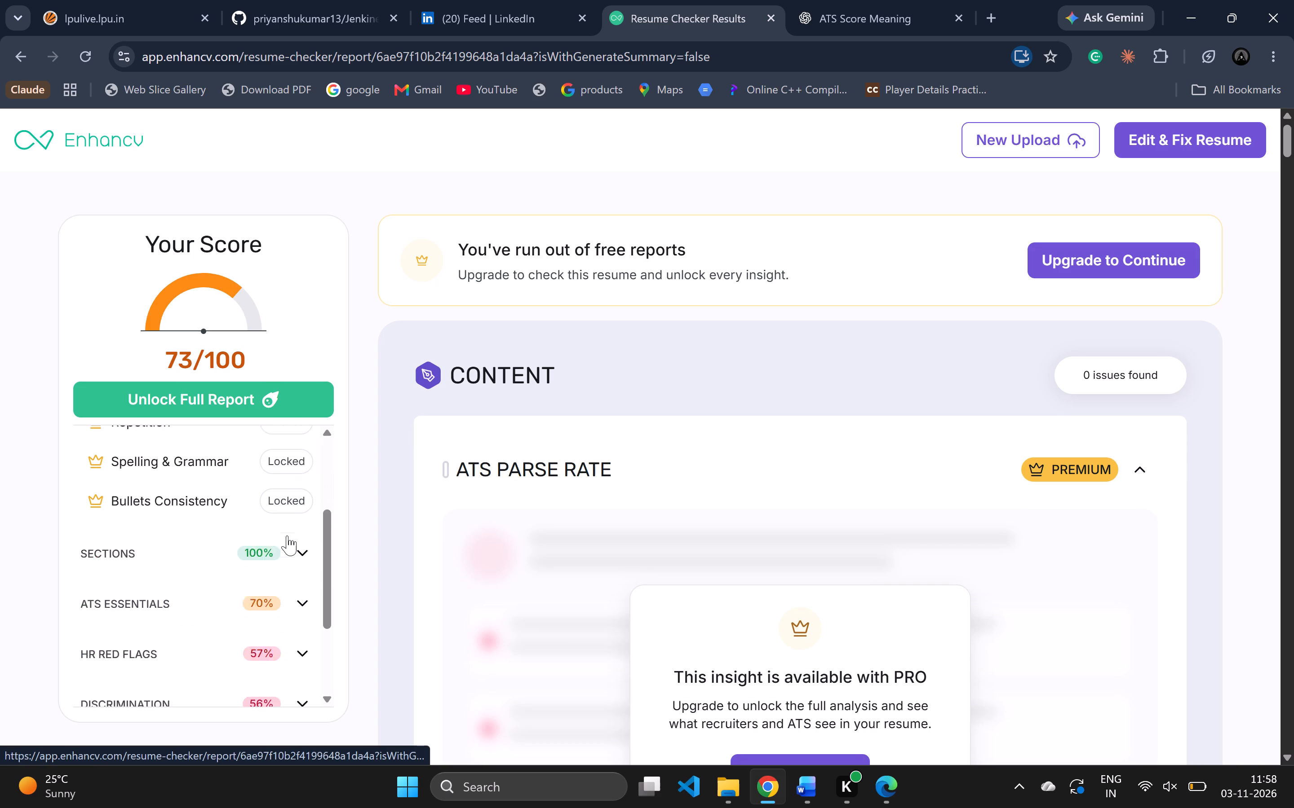
scroll(287, 536, down, 3)
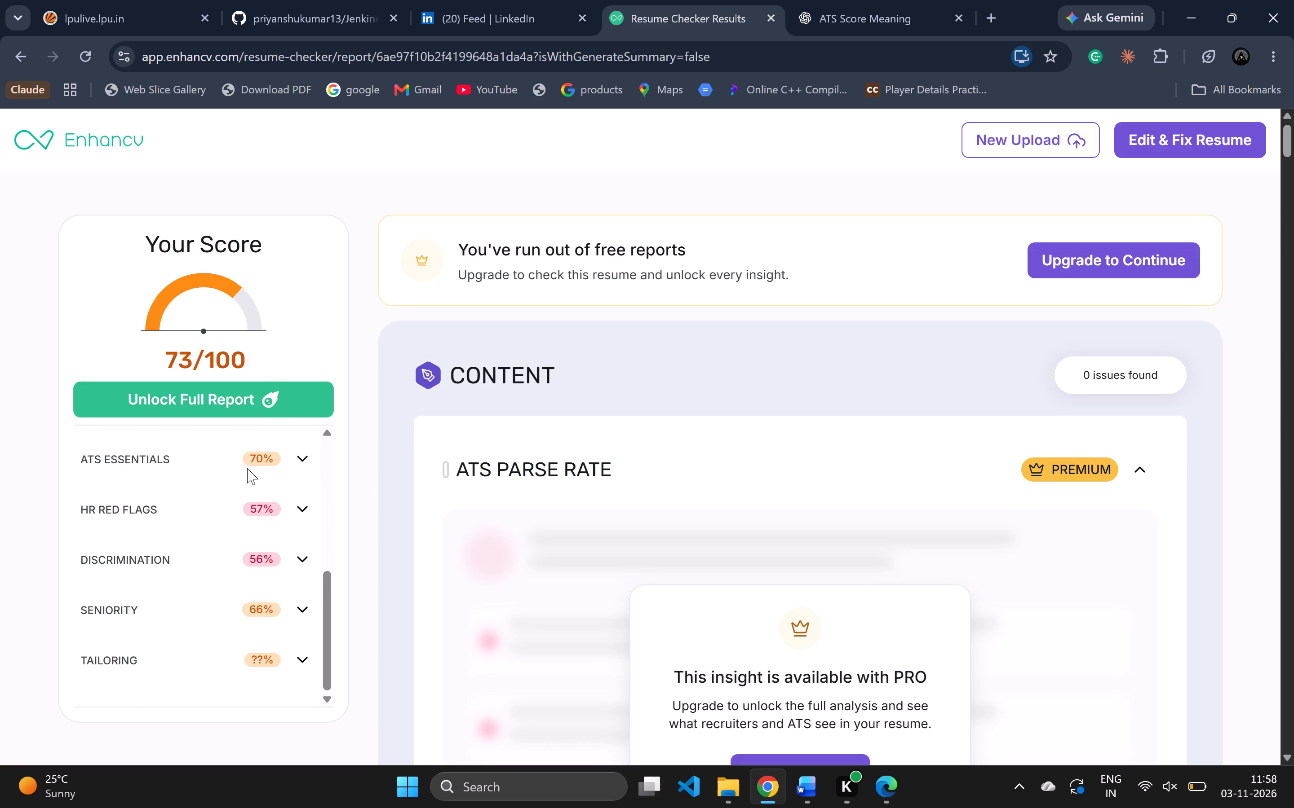
click(283, 464)
click(299, 461)
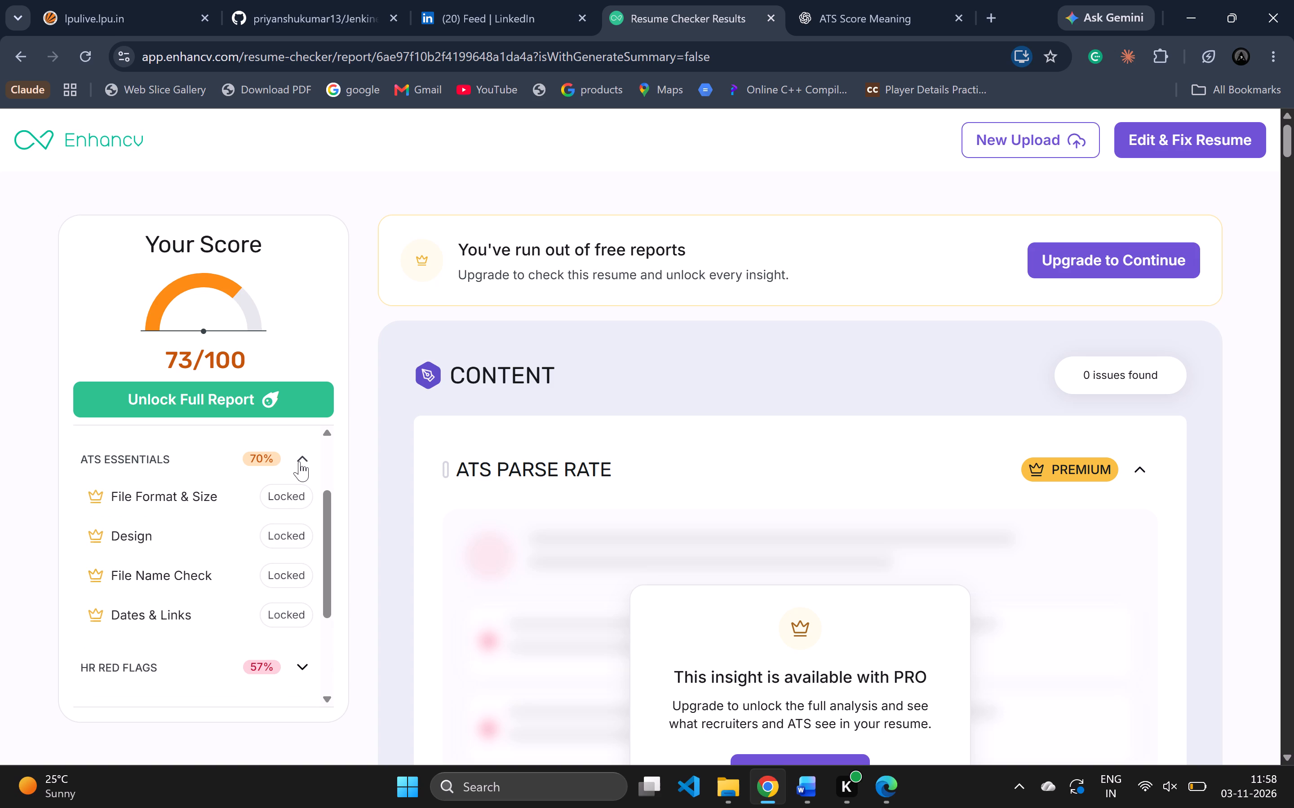
click(312, 452)
scroll(312, 452, down, 1)
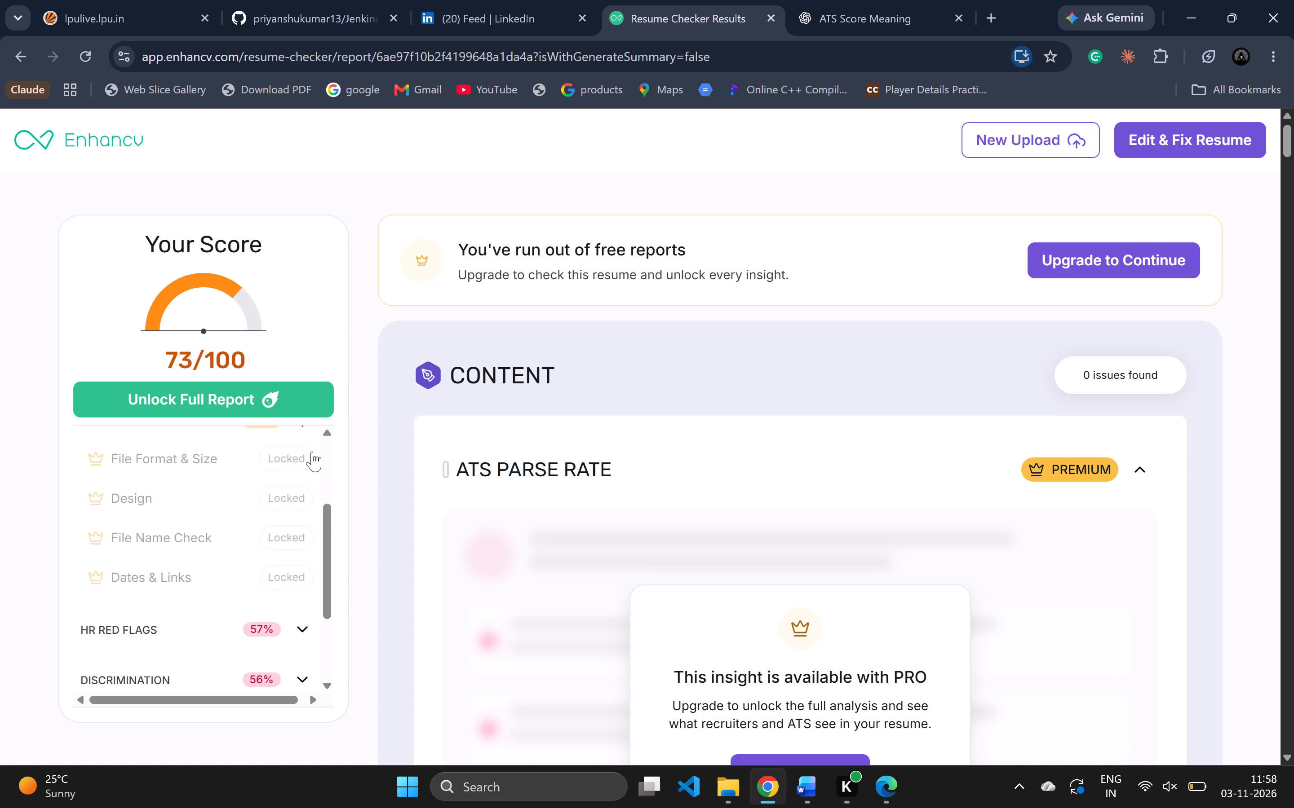
scroll(297, 476, up, 1)
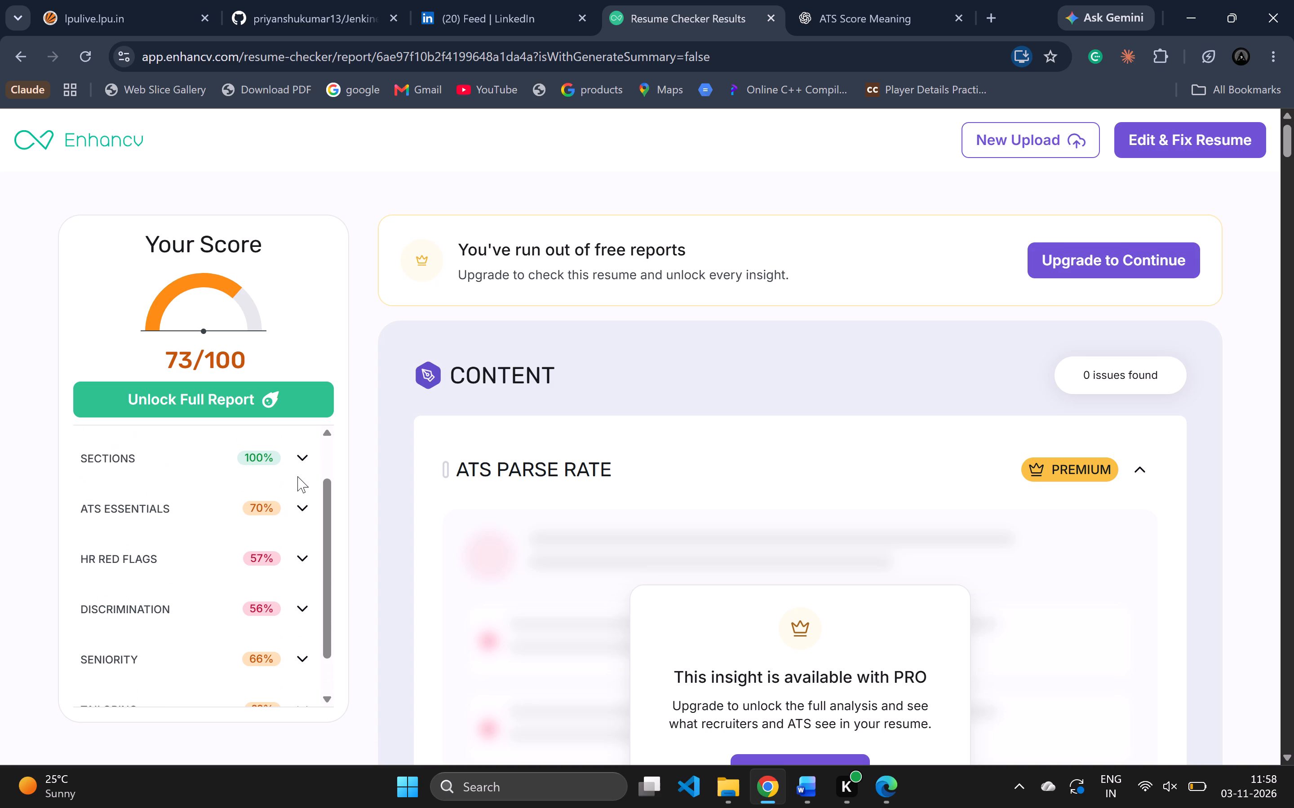
scroll(294, 564, down, 1)
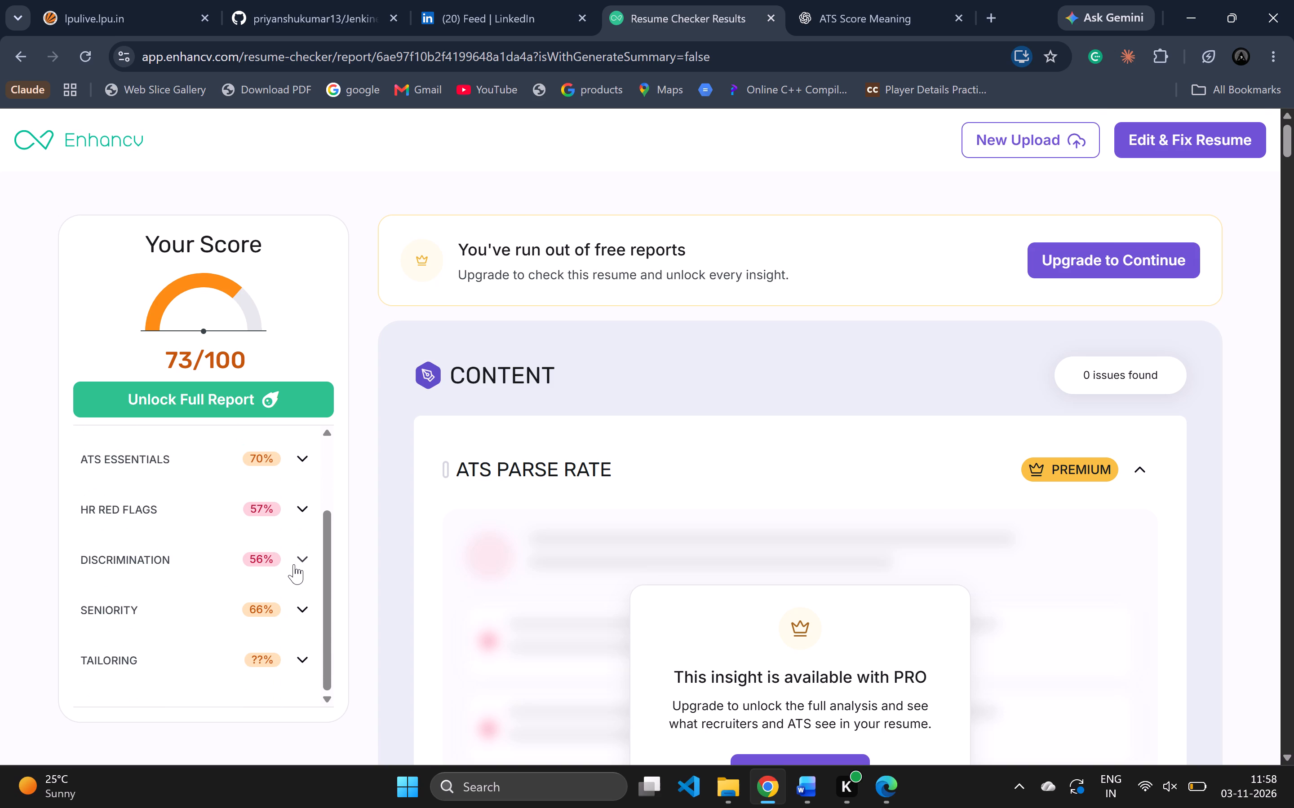
scroll(294, 564, down, 1)
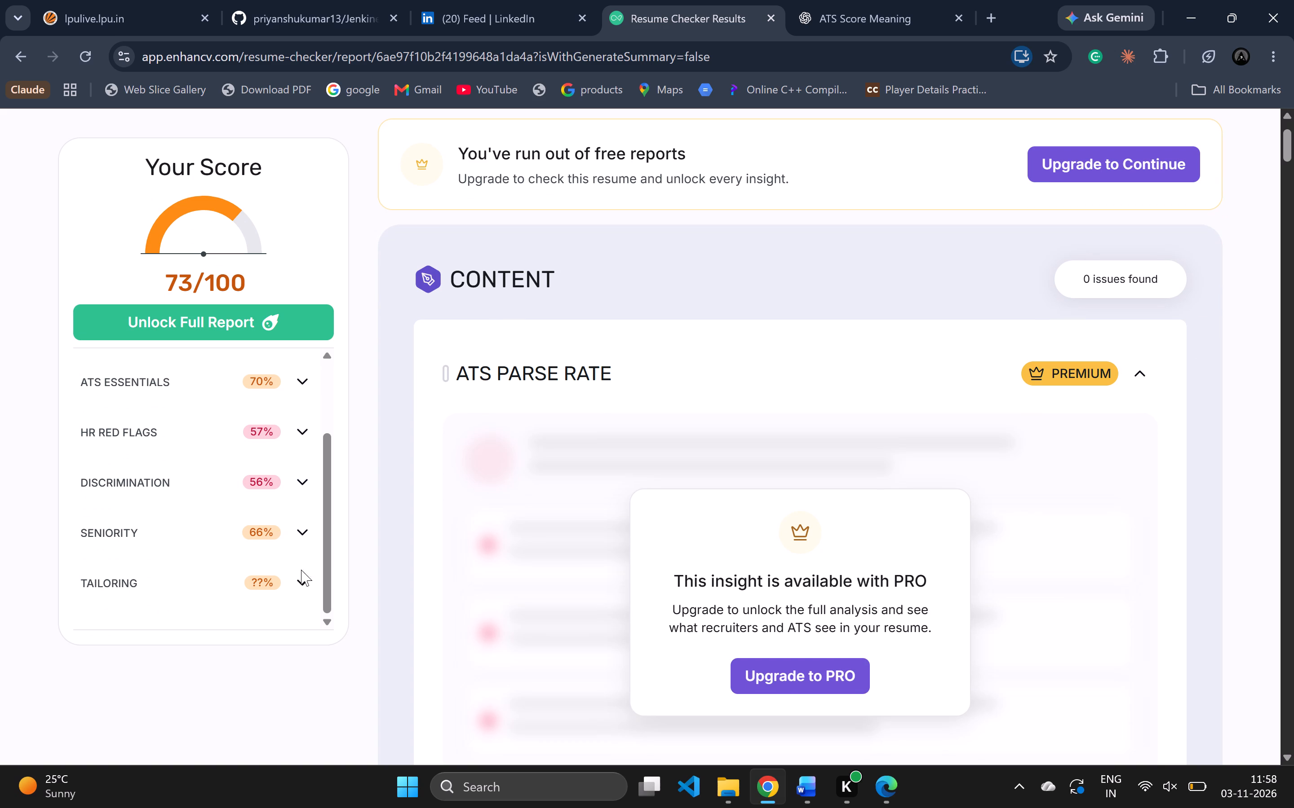
click(300, 583)
scroll(300, 583, down, 2)
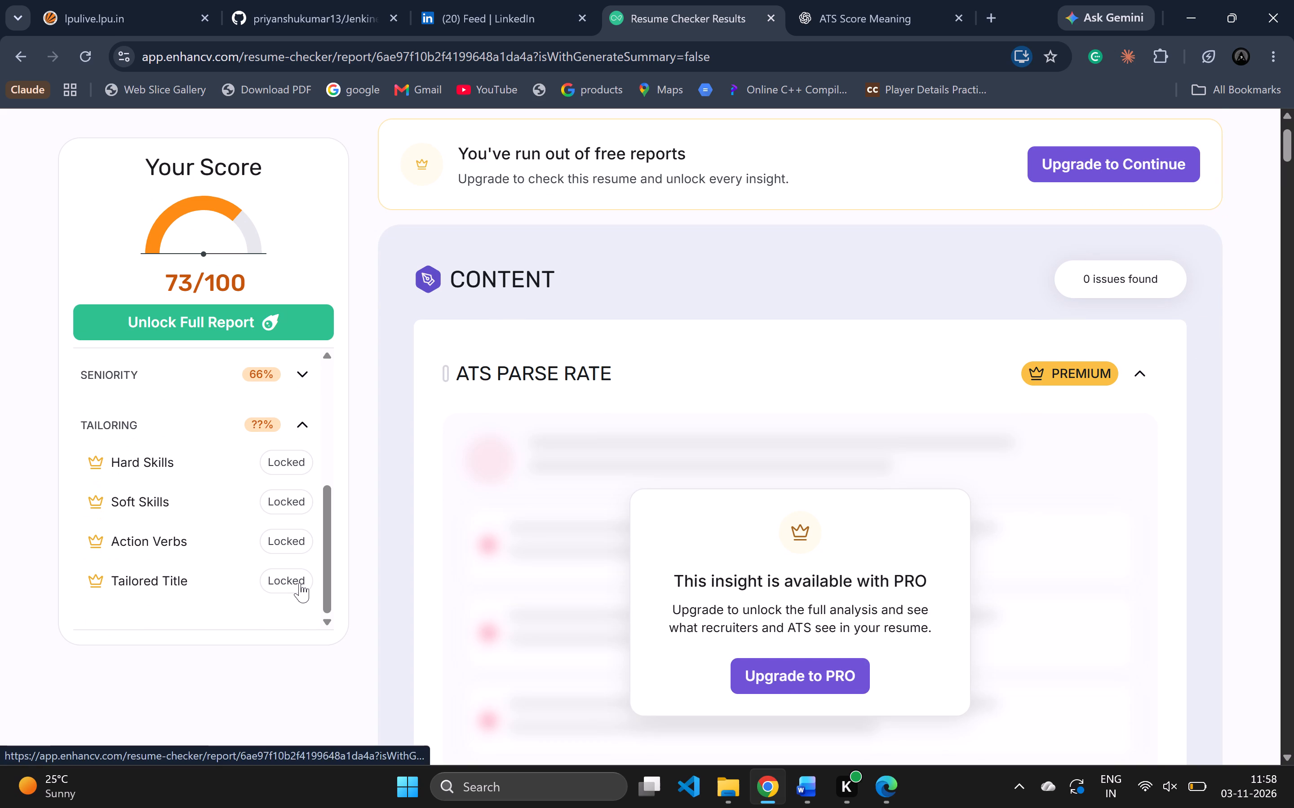
scroll(300, 583, down, 2)
scroll(605, 444, up, 9)
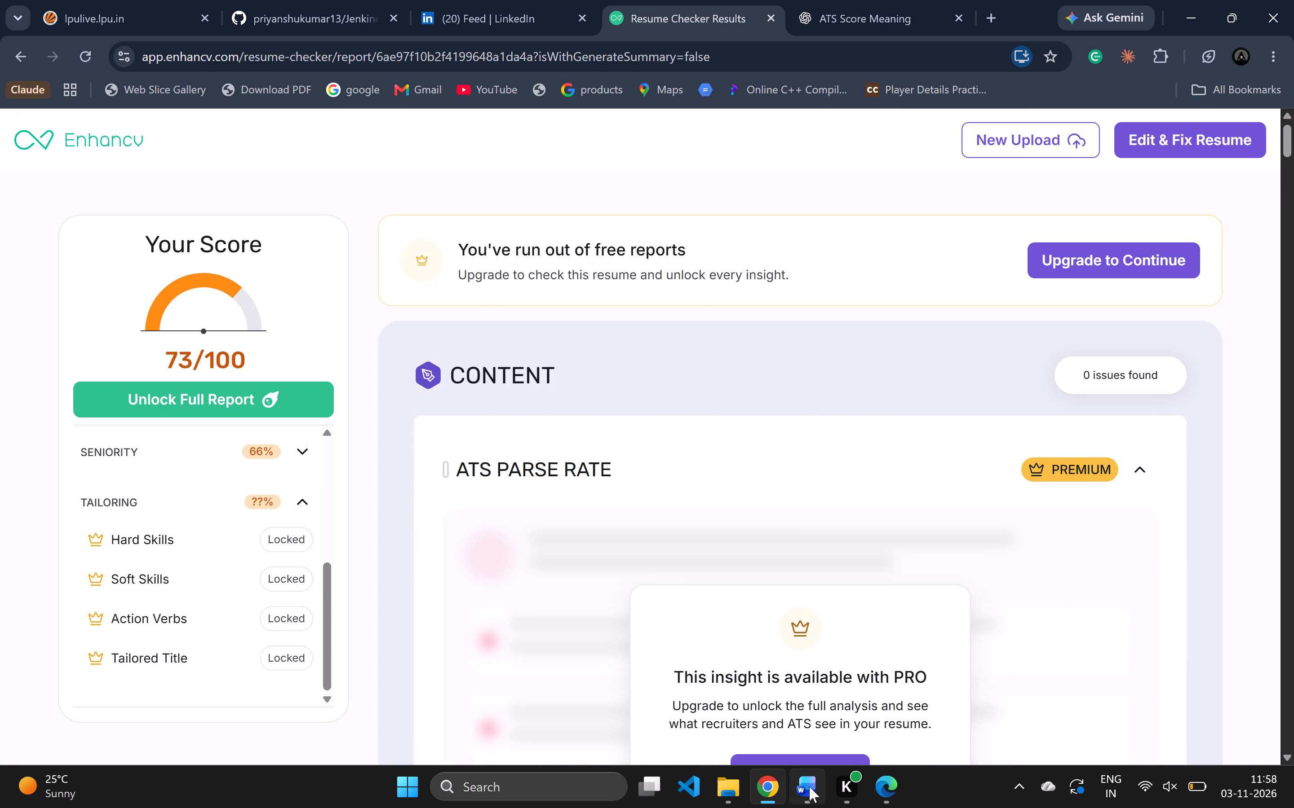
Switch to the Word resume and review its sections from Skills through Education.
click(809, 786)
scroll(726, 496, up, 1)
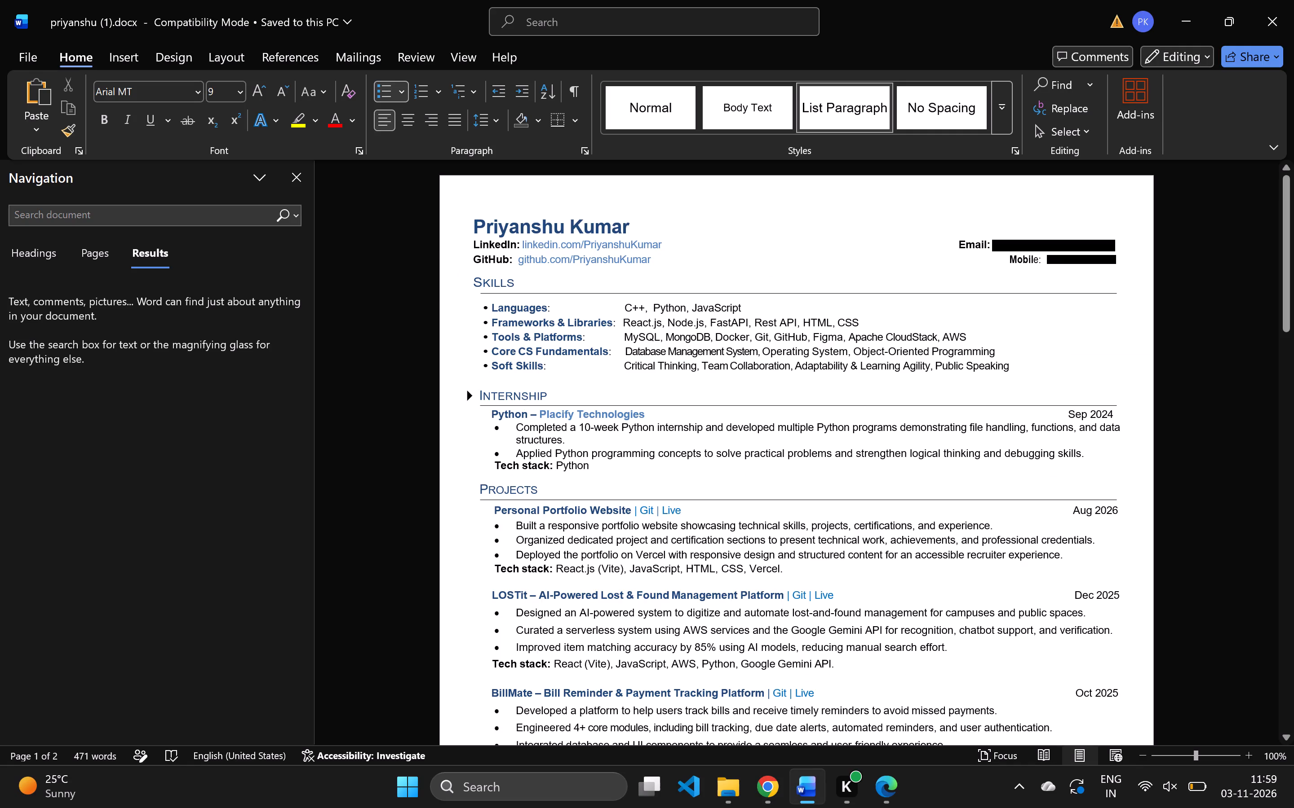
scroll(639, 589, down, 1)
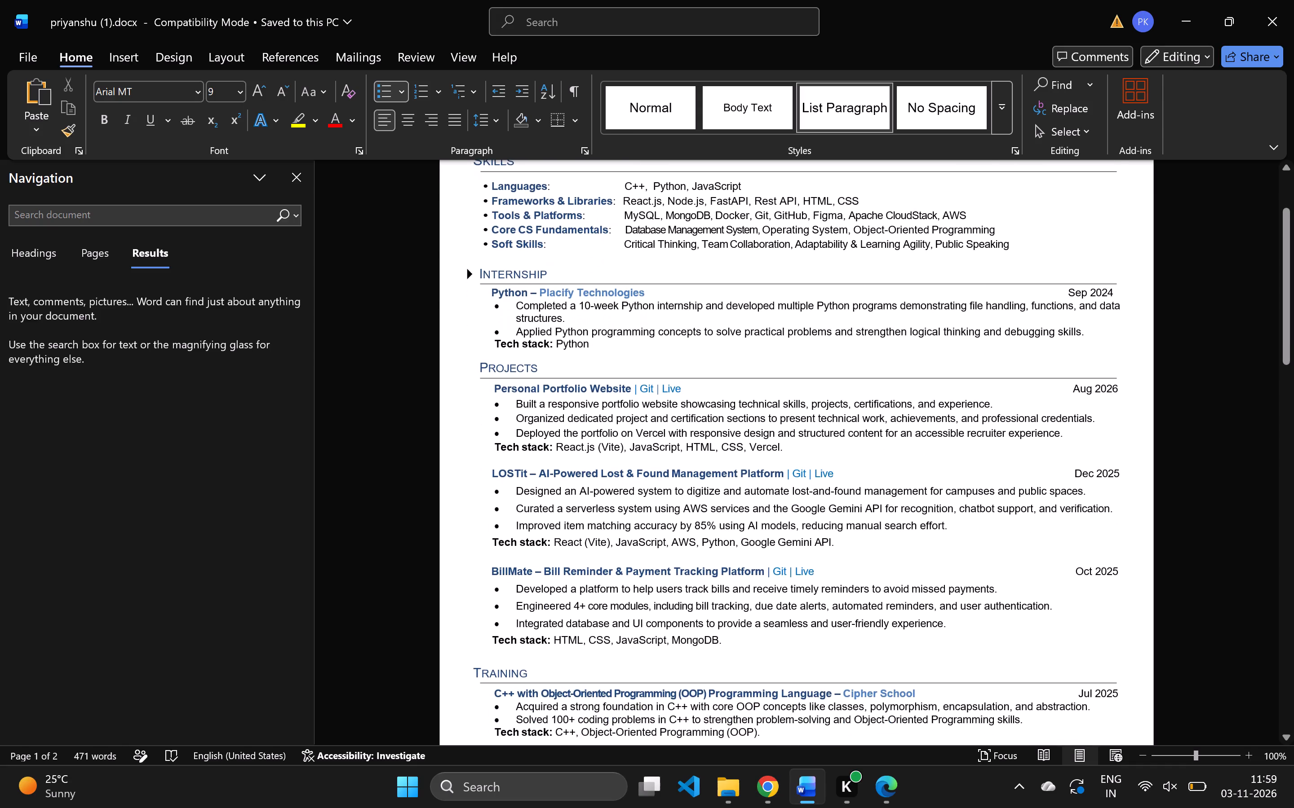
scroll(732, 525, up, 1)
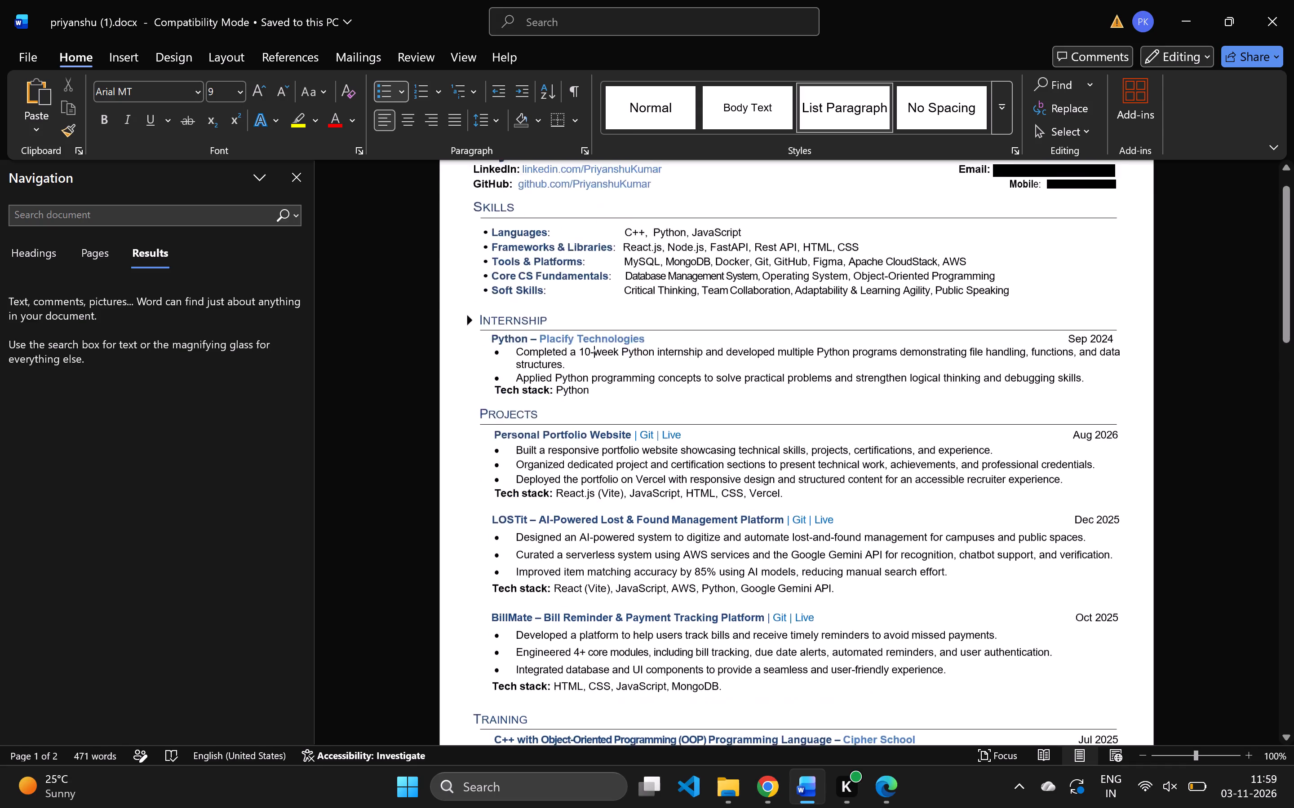
scroll(732, 525, up, 1)
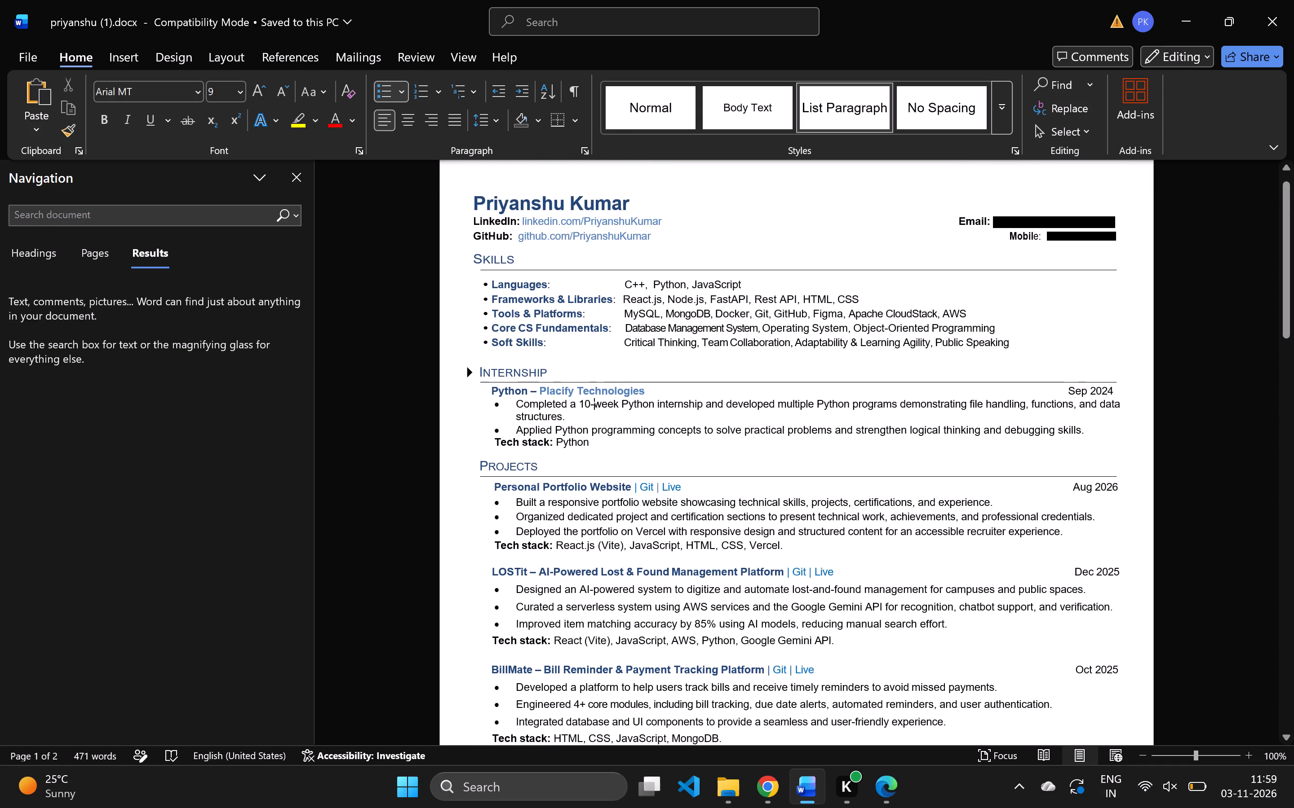
scroll(677, 302, up, 1)
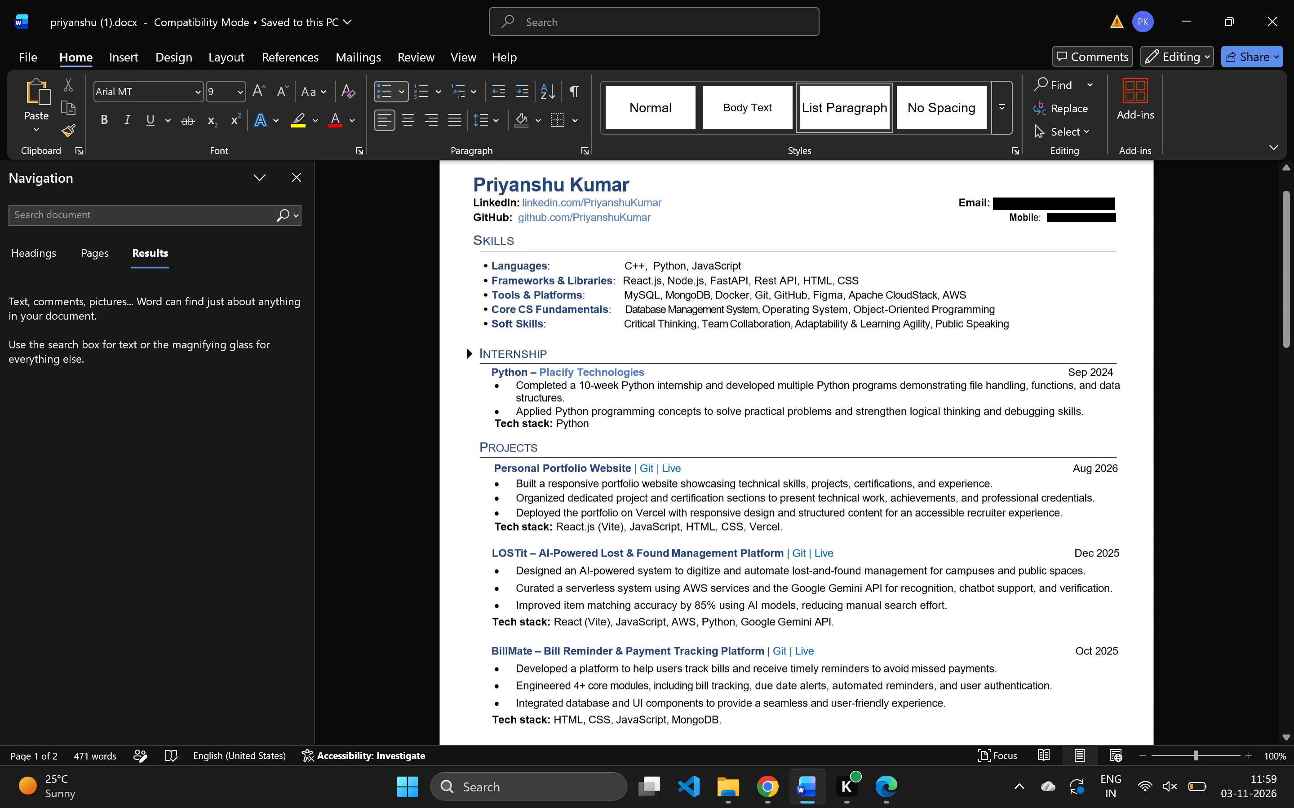
scroll(677, 302, up, 3)
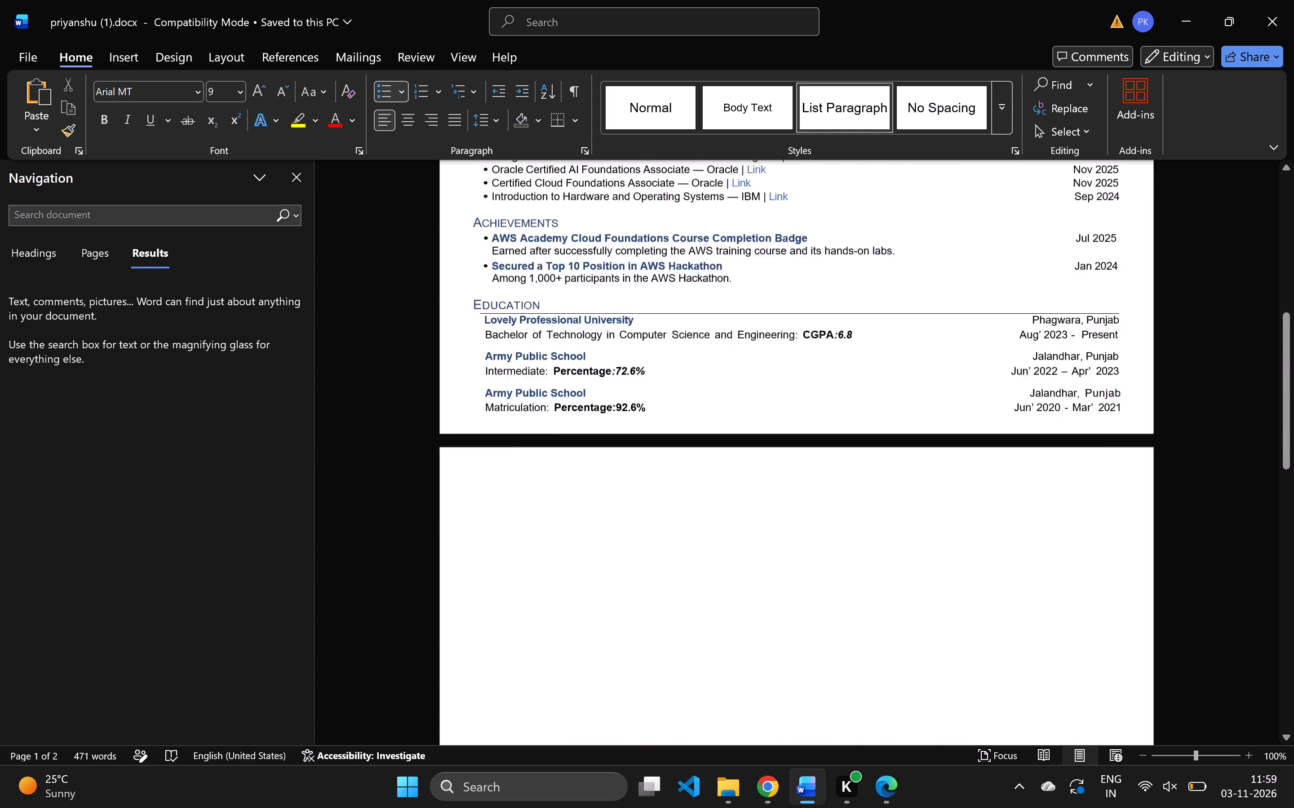
scroll(677, 302, up, 2)
scroll(733, 382, down, 1)
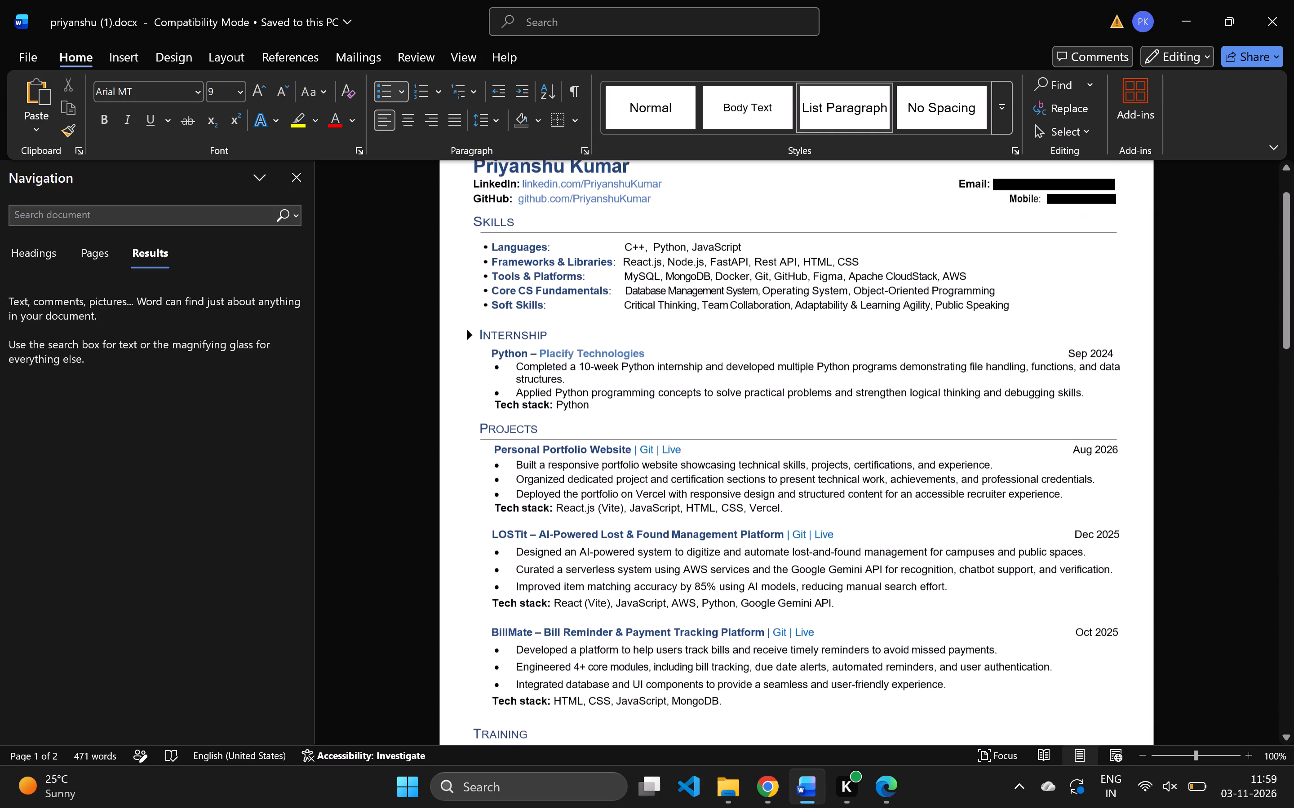
scroll(733, 382, down, 1)
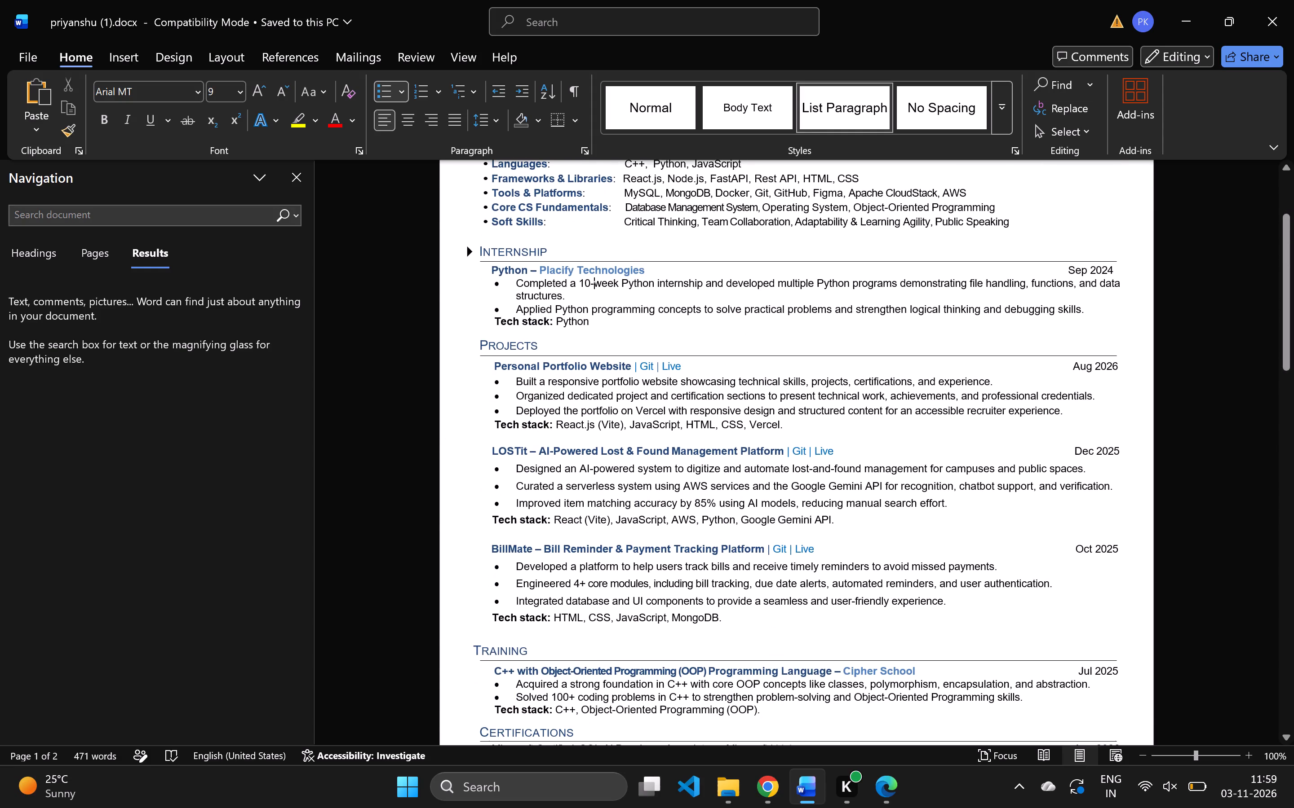
Remove Node.js from the Frameworks & Libraries line in the resume's Skills section, leaving the list's commas and spacing clean.
right_click(733, 382)
scroll(733, 382, up, 1)
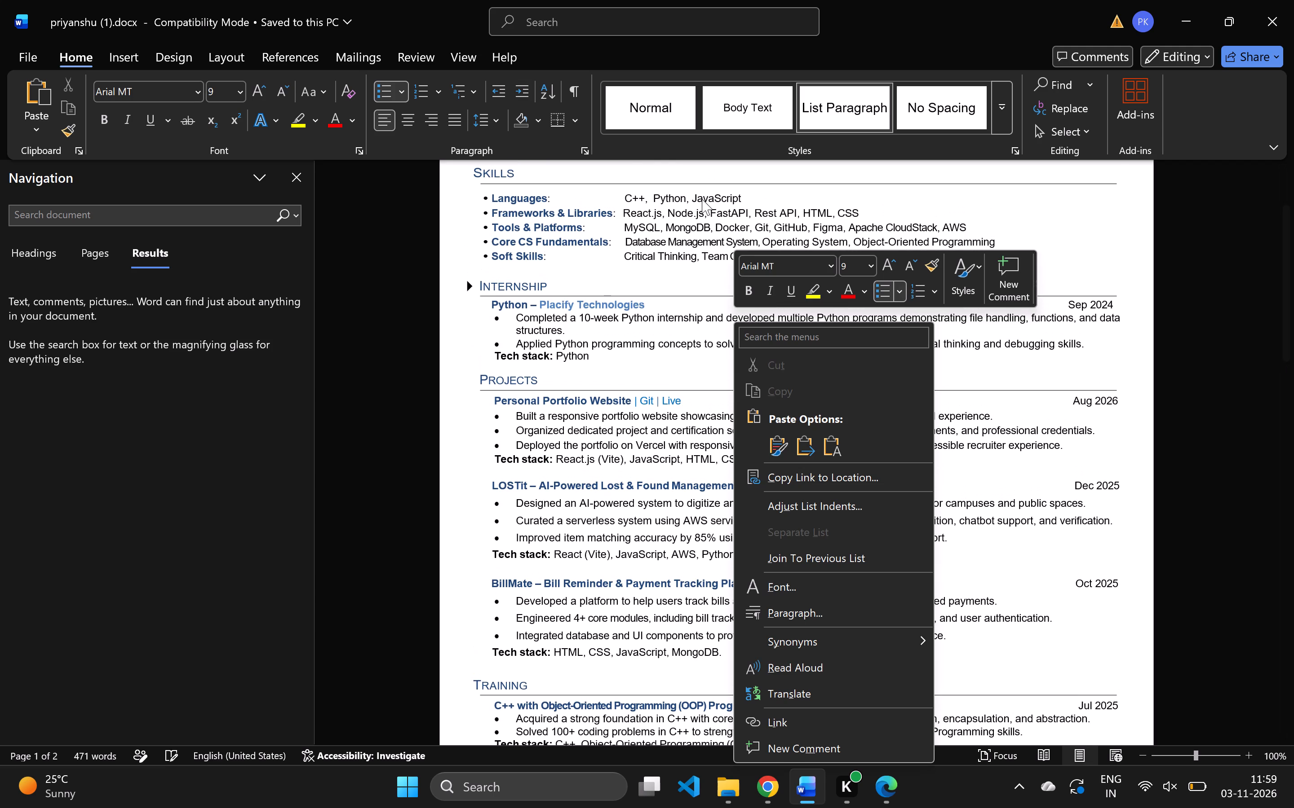
click(704, 204)
click(704, 213)
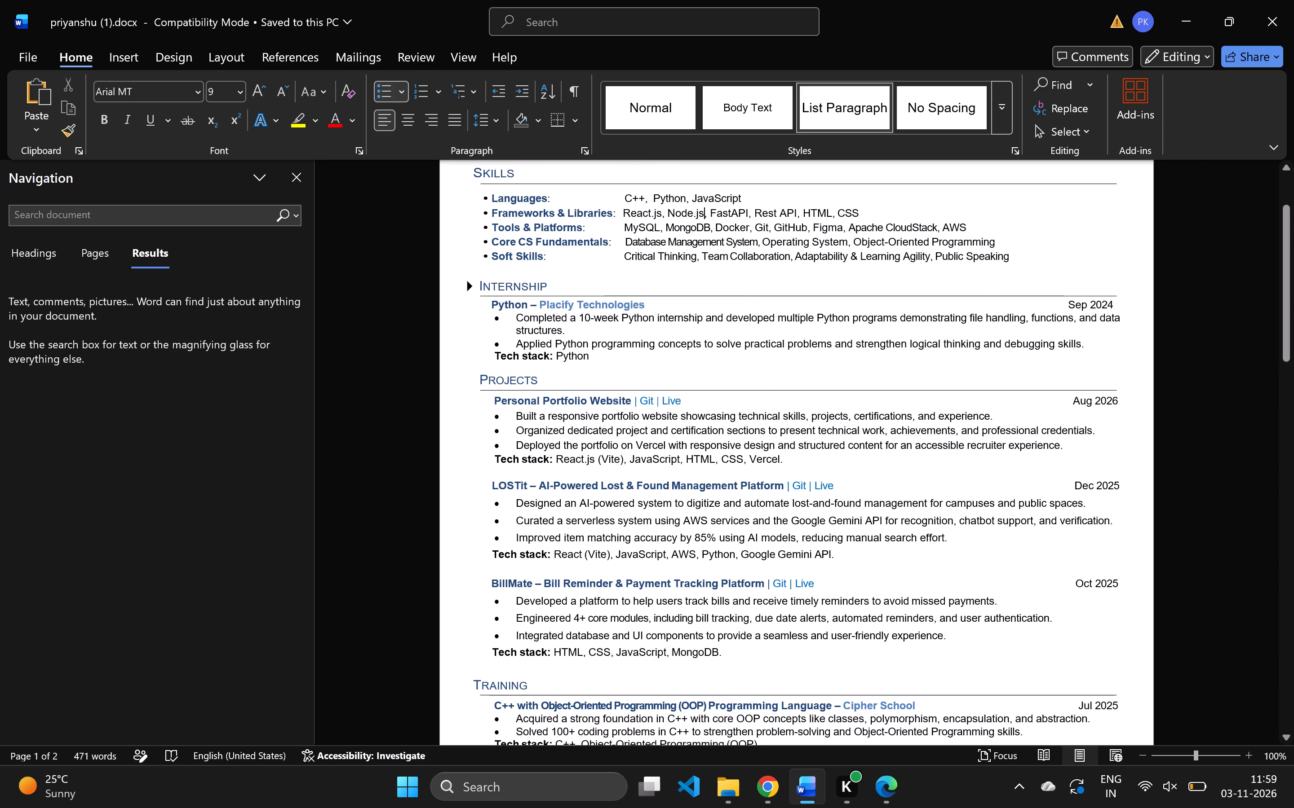
key(BackSpace)
key(BackSpace)
key(BackSpace)
key(BackSpace)
key(BackSpace)
key(BackSpace)
key(BackSpace)
key(BackSpace)
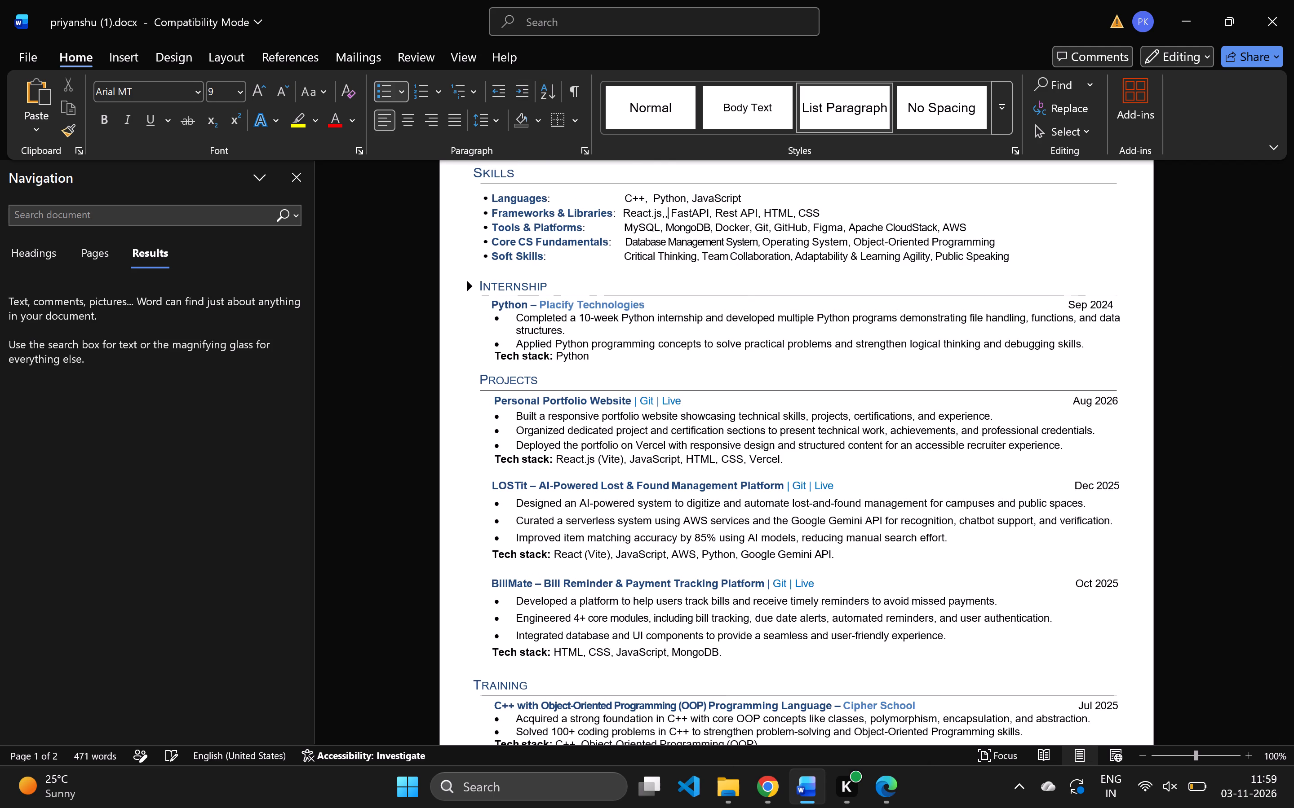
key(Right)
key(BackSpace)
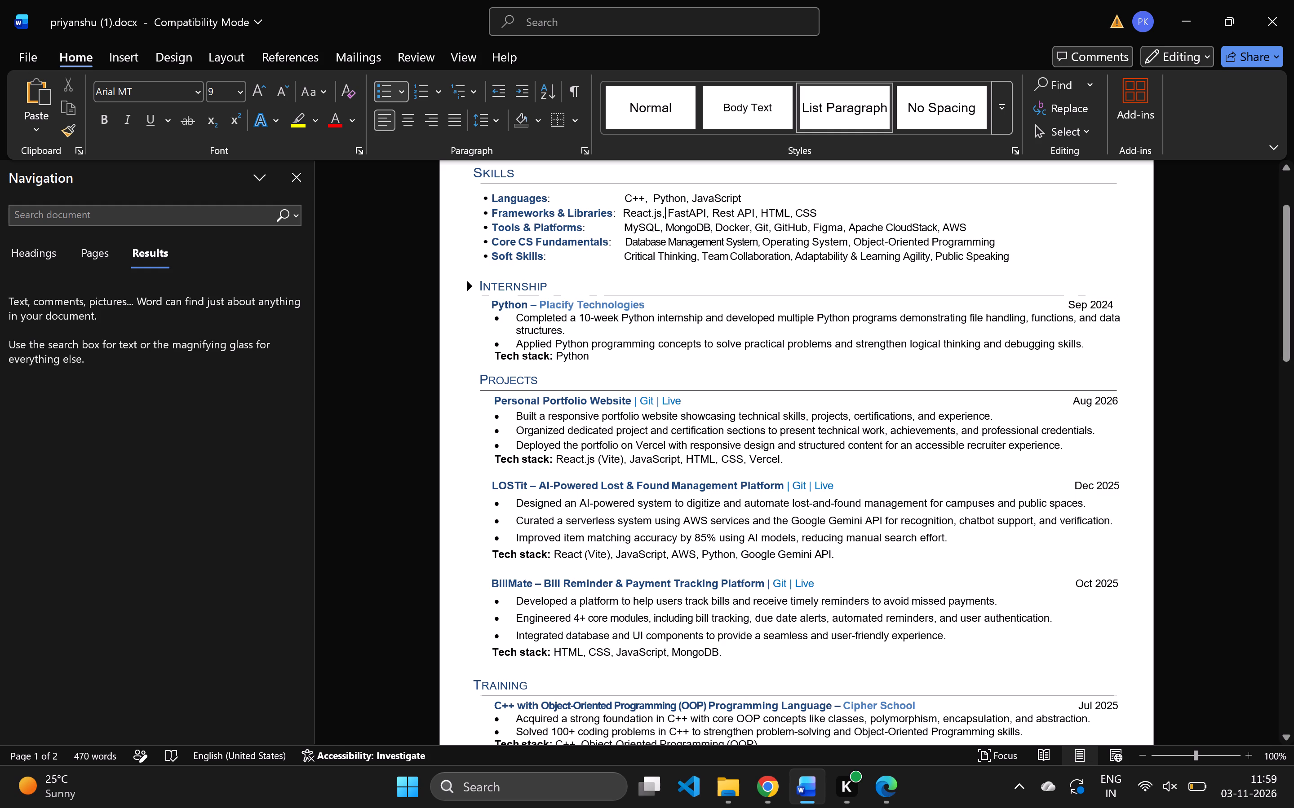
Remove Figma from the Tools & Platforms line in the Skills section and save the resume document.
click(843, 228)
key(BackSpace)
key(BackSpace)
key(BackSpace)
key(BackSpace)
key(BackSpace)
key(Right)
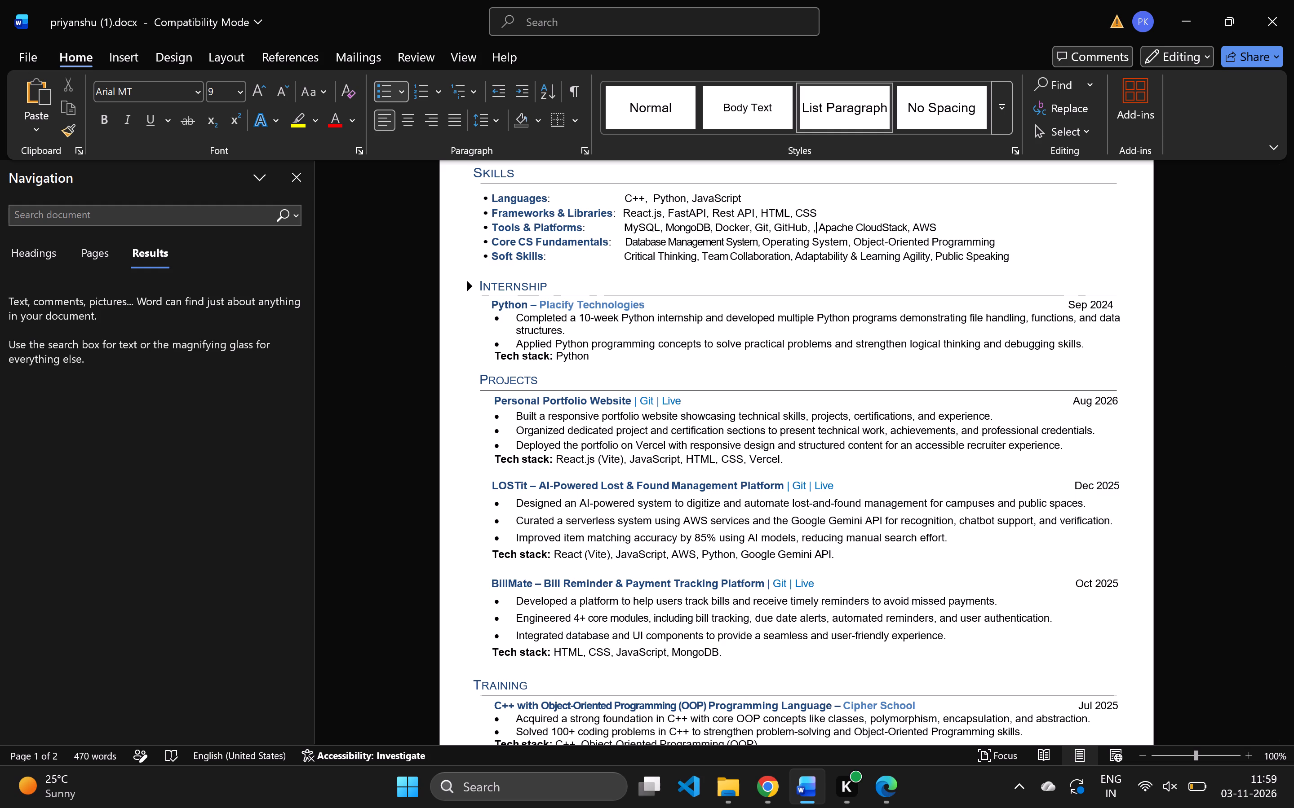
key(BackSpace)
key(BackSpace)
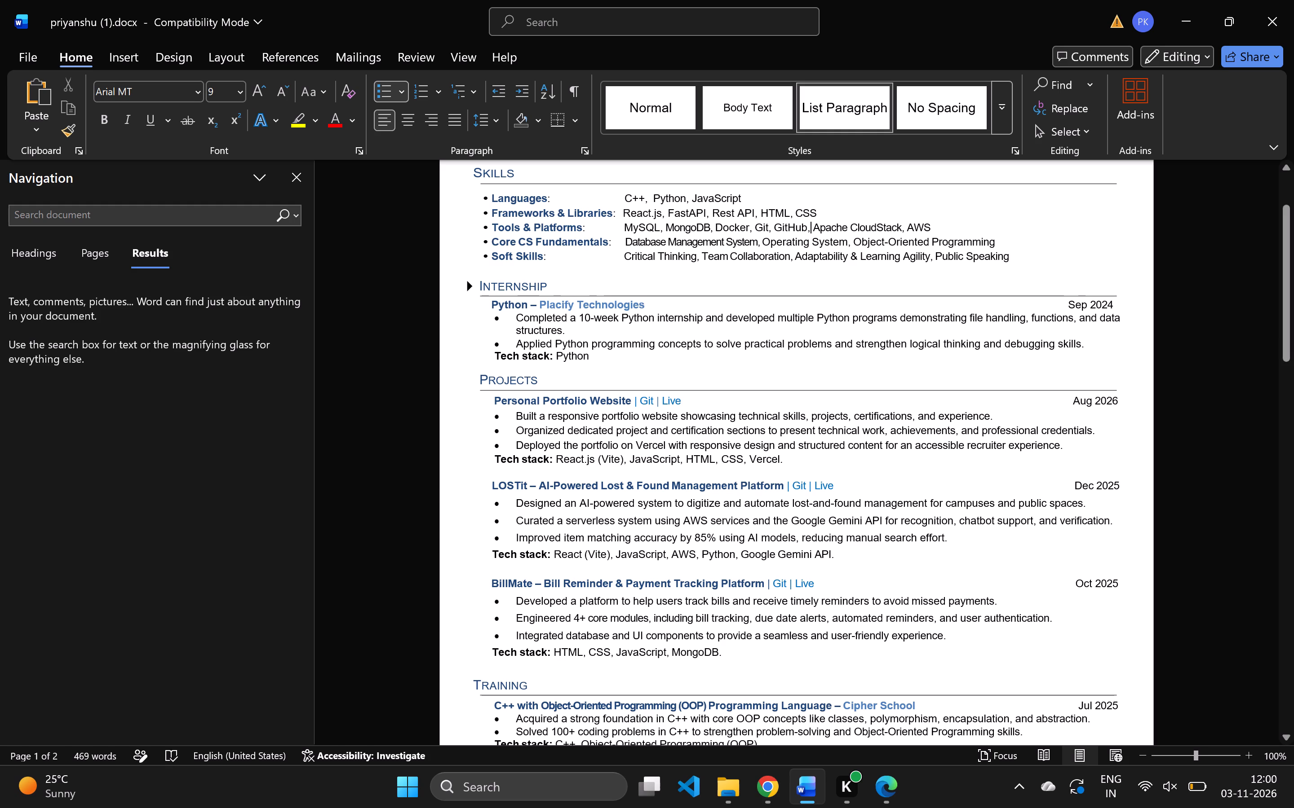
key(ctrl+s)
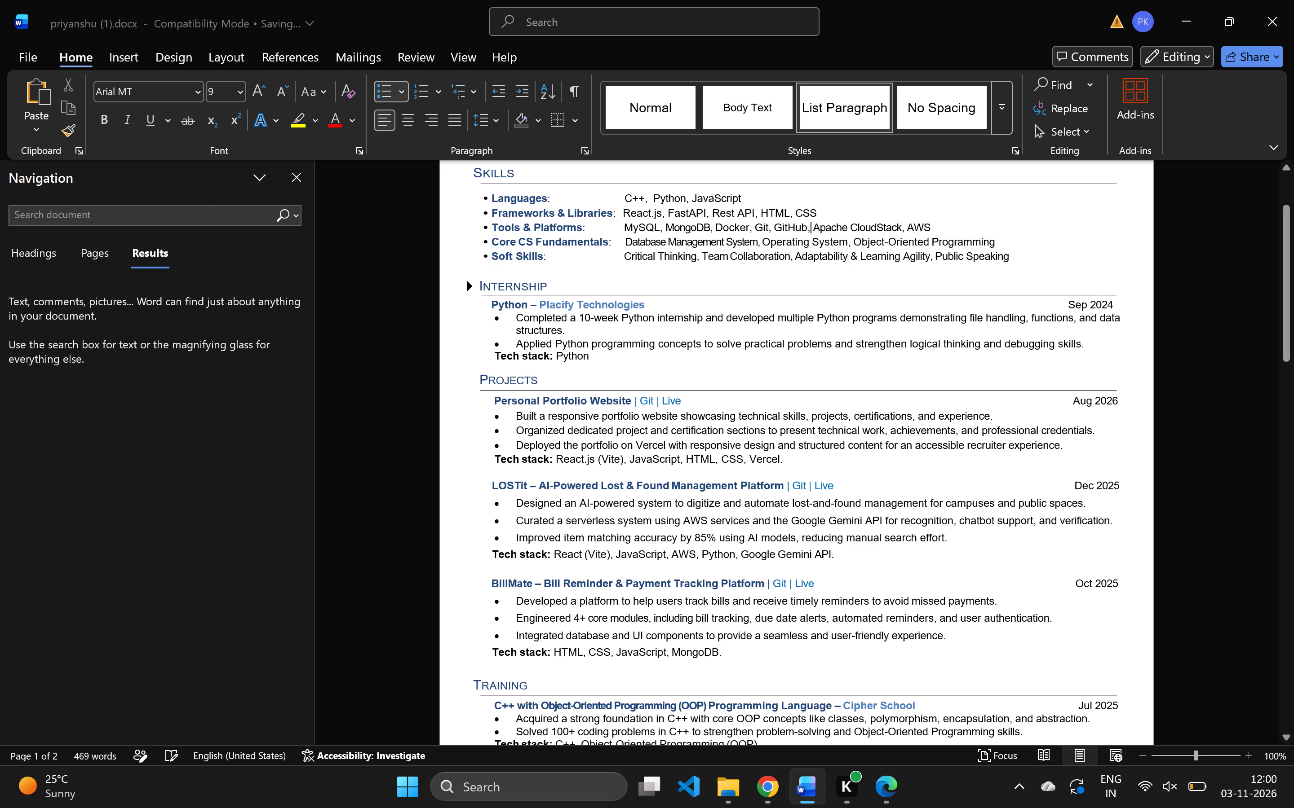
Minimize the Word and Chrome windows.
click(1189, 0)
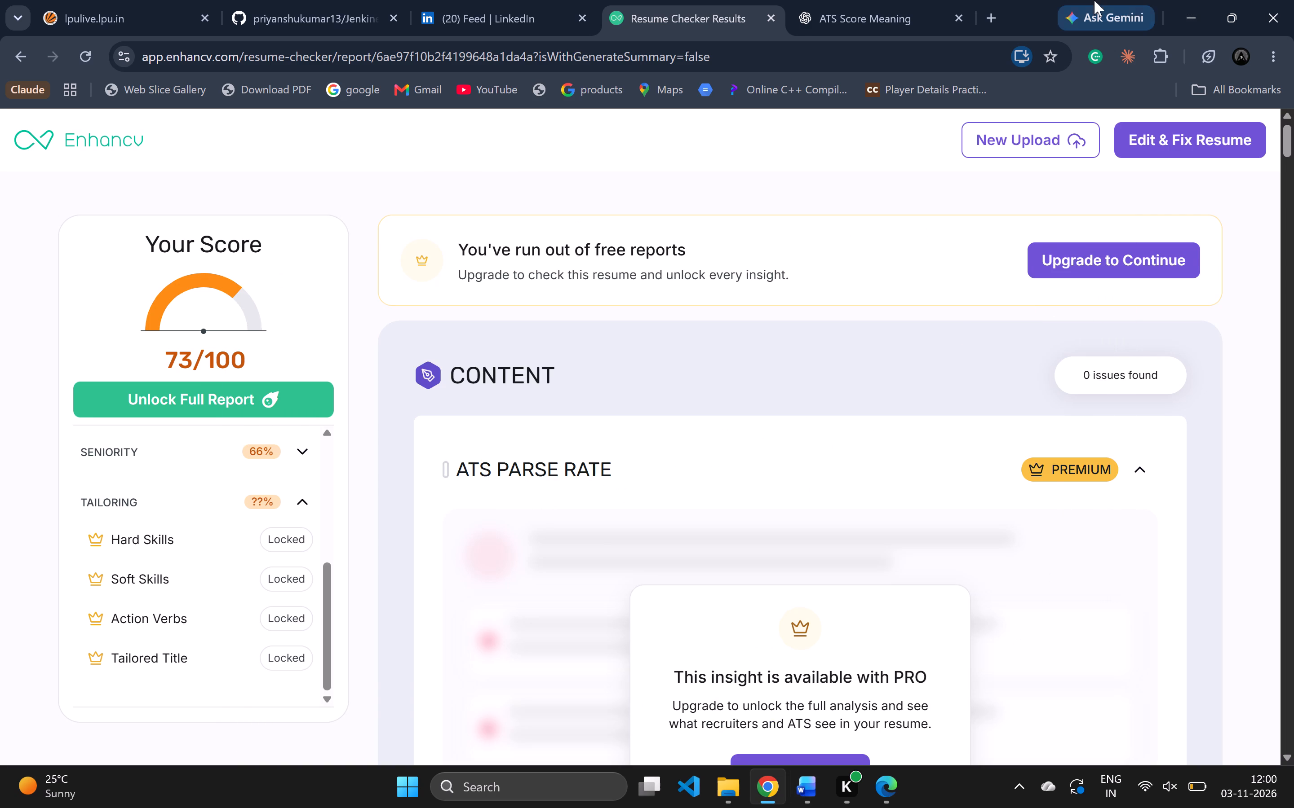
click(1187, 0)
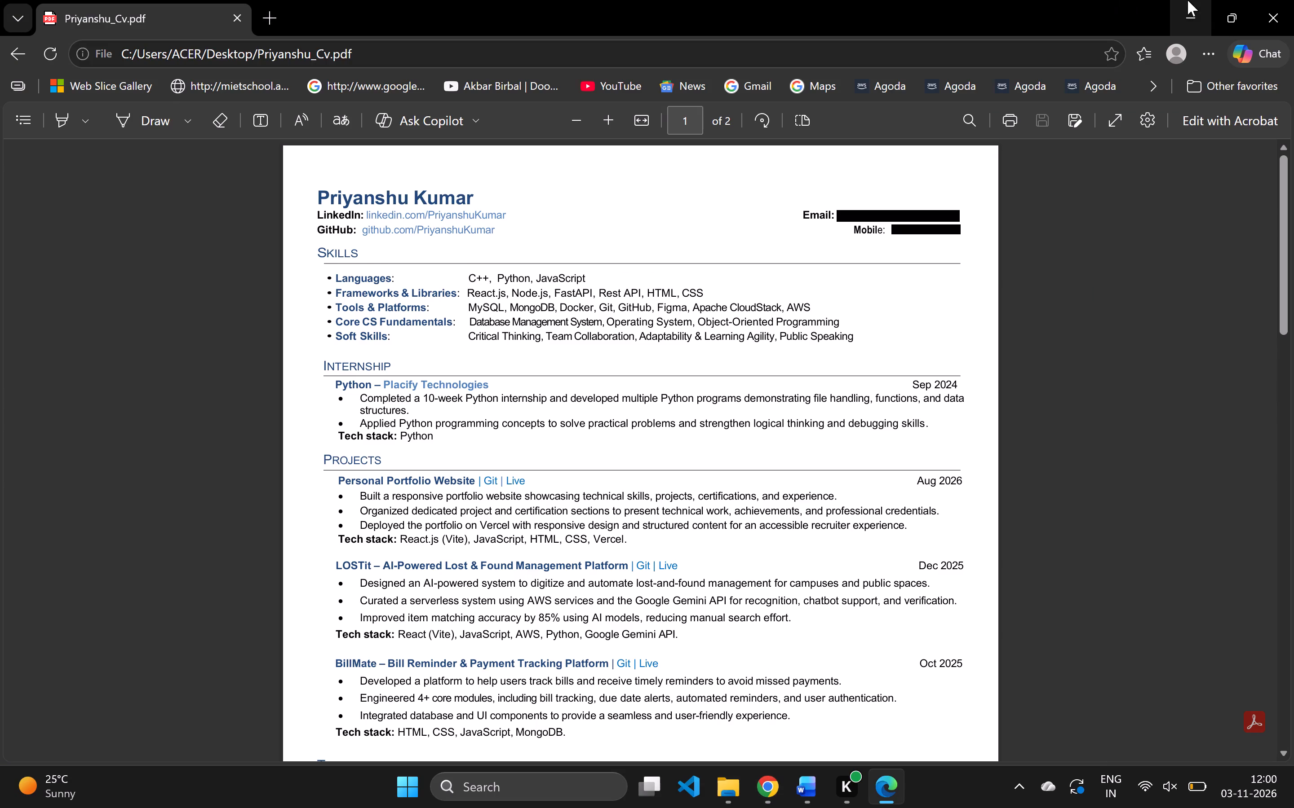
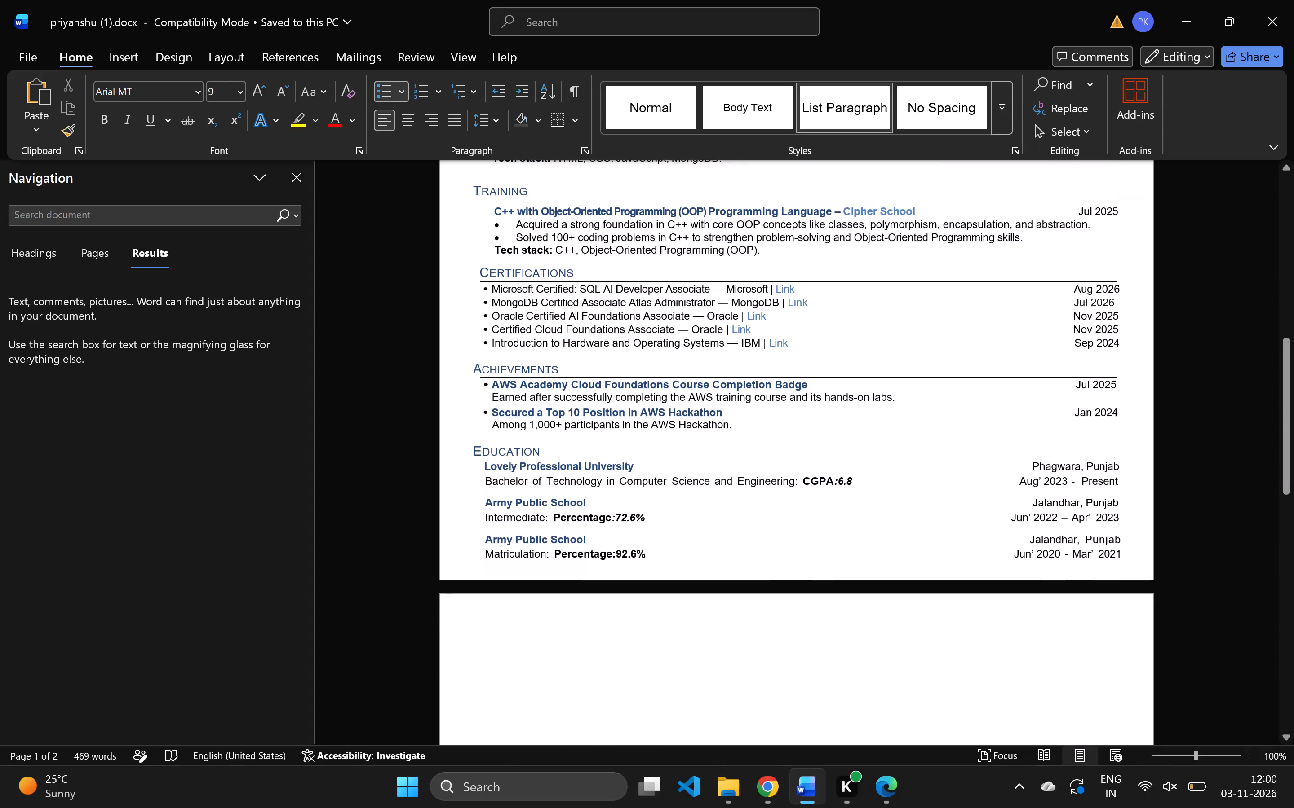
Save the resume document and look over its sections from Skills down to Education.
key(ctrl+s)
scroll(773, 509, up, 5)
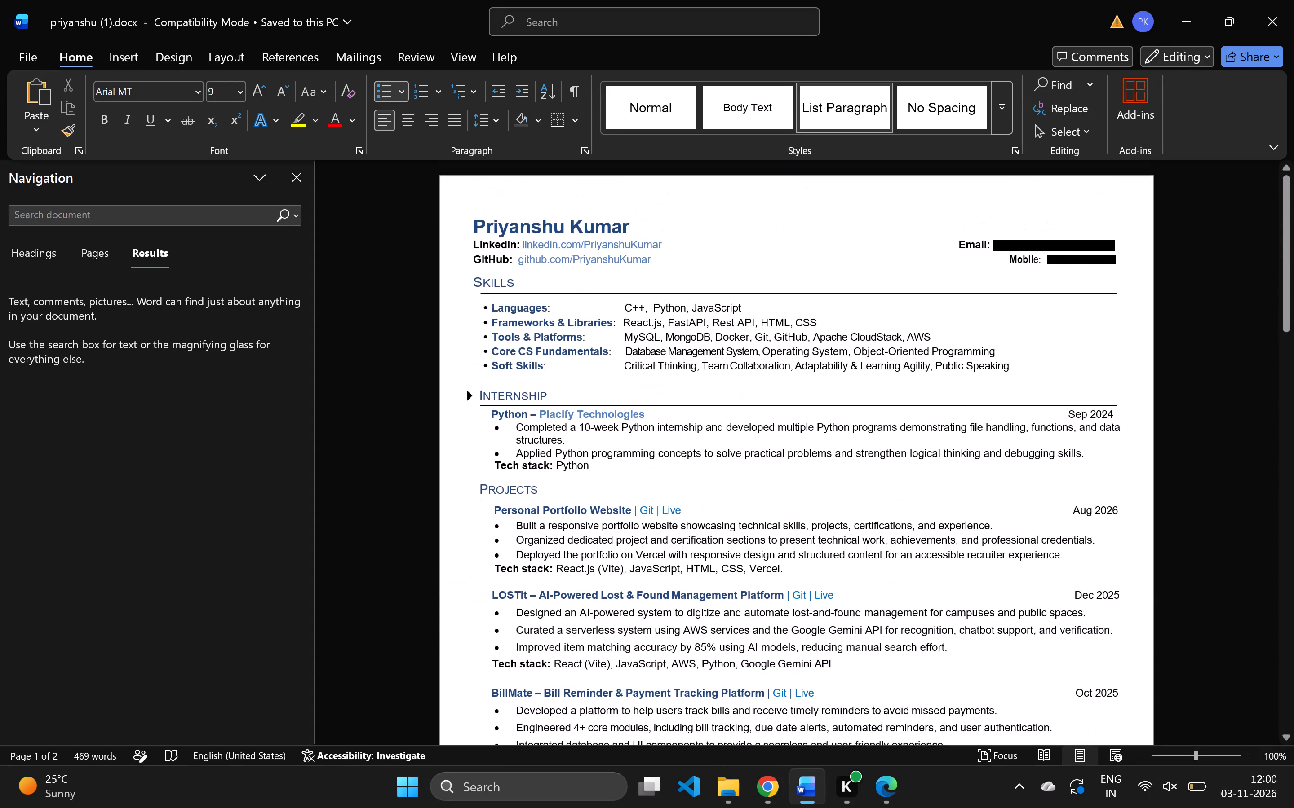
scroll(832, 496, down, 1)
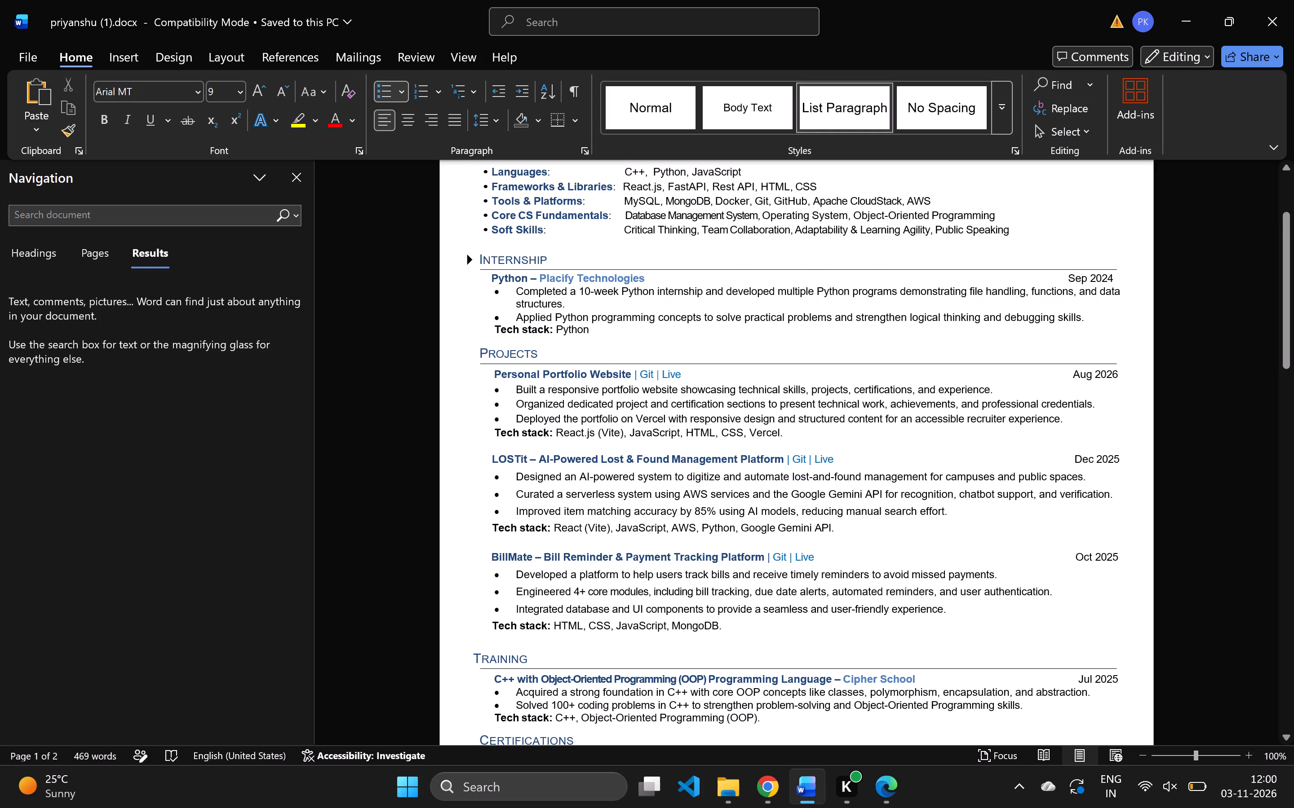
scroll(744, 208, up, 4)
Export the resume to the Desktop folder as a PDF named Priyanshu_Cv.pdf, keeping standard optimization.
click(31, 57)
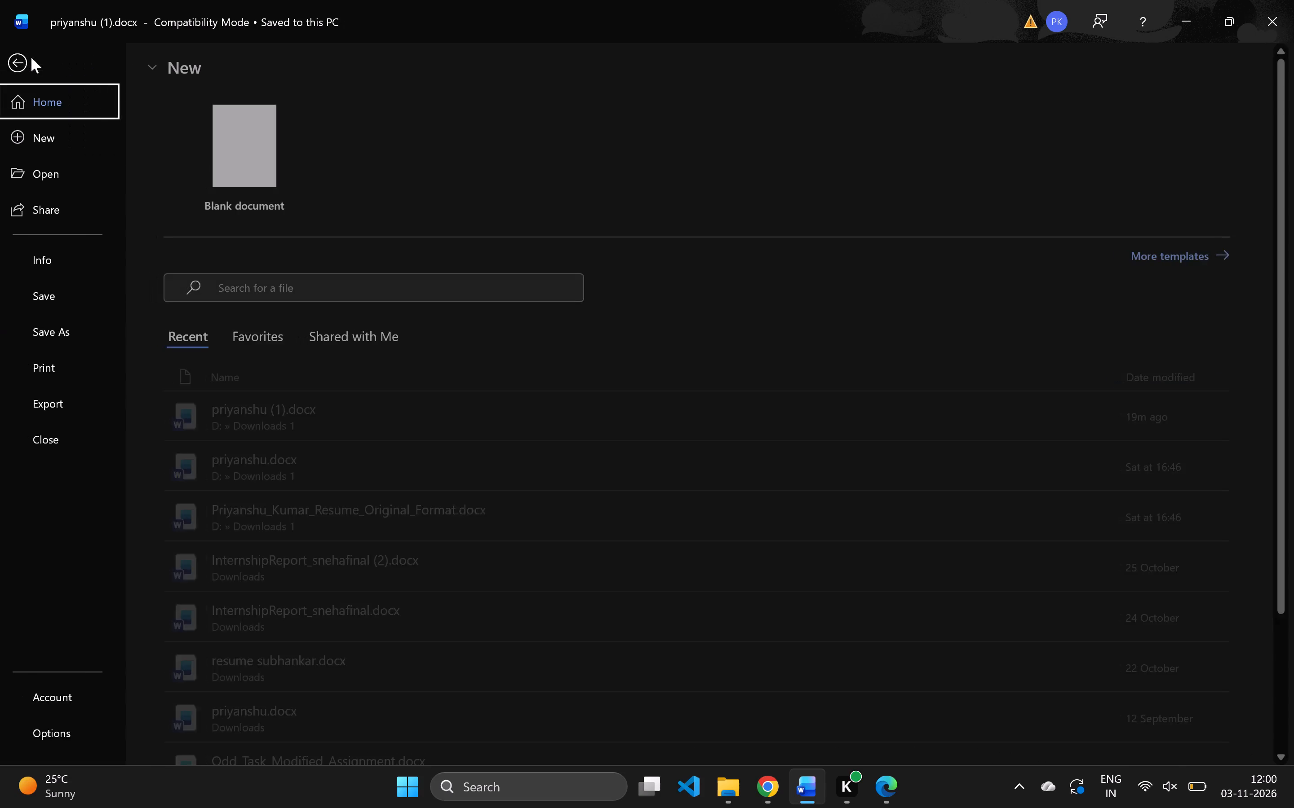
click(88, 332)
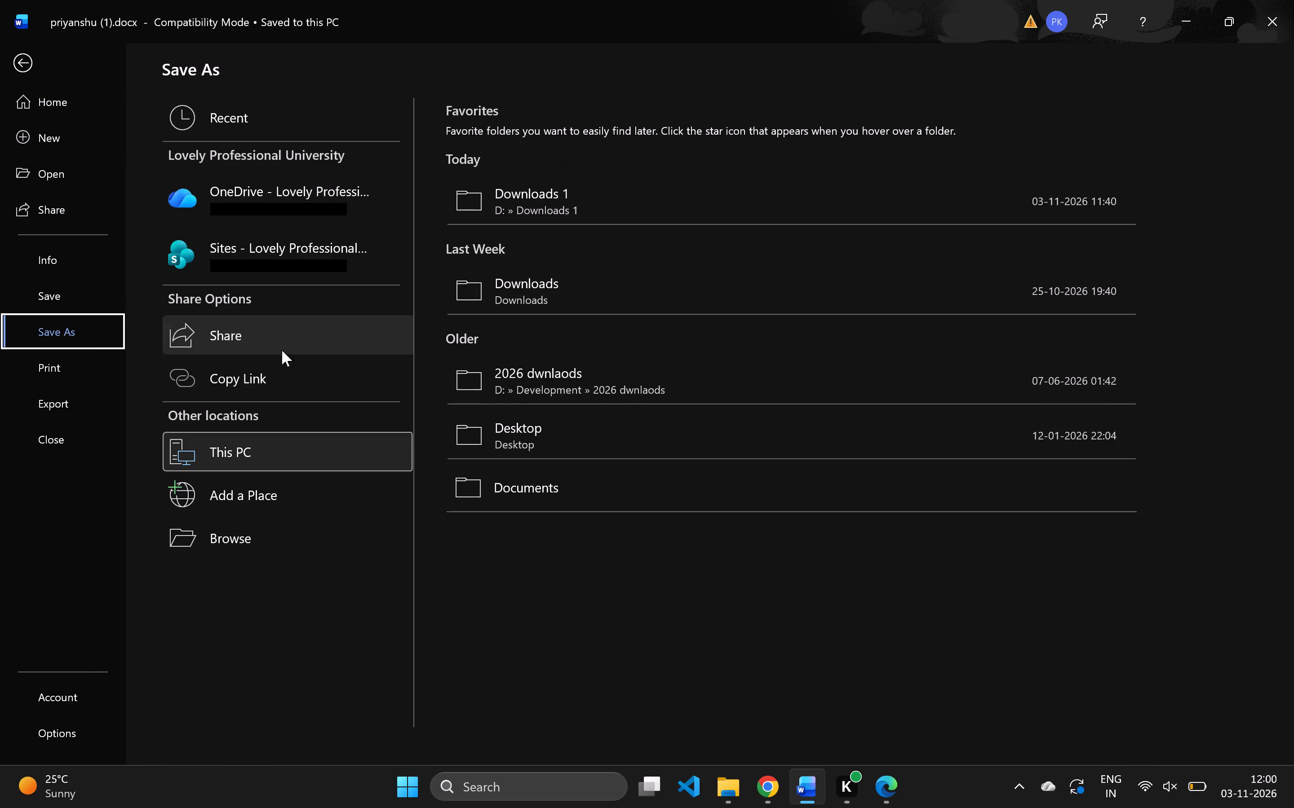
click(558, 440)
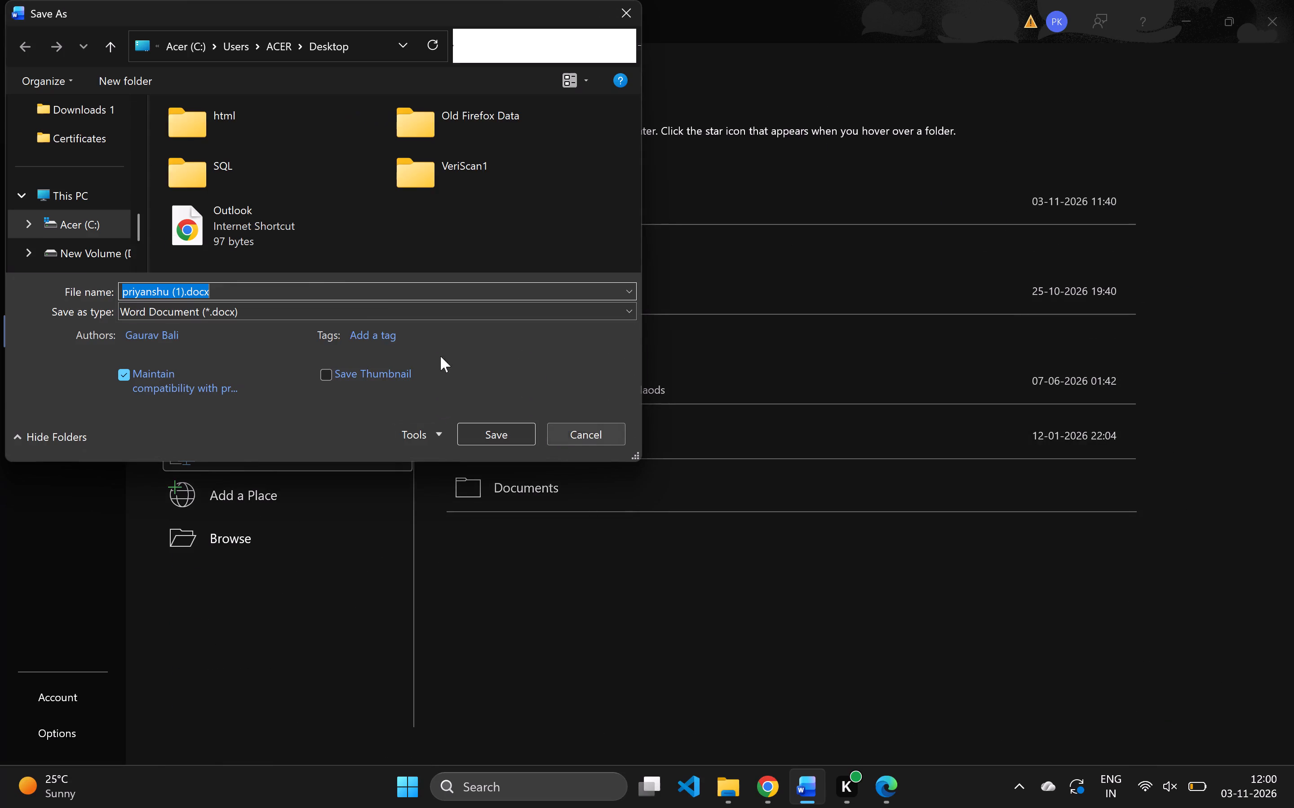
click(352, 308)
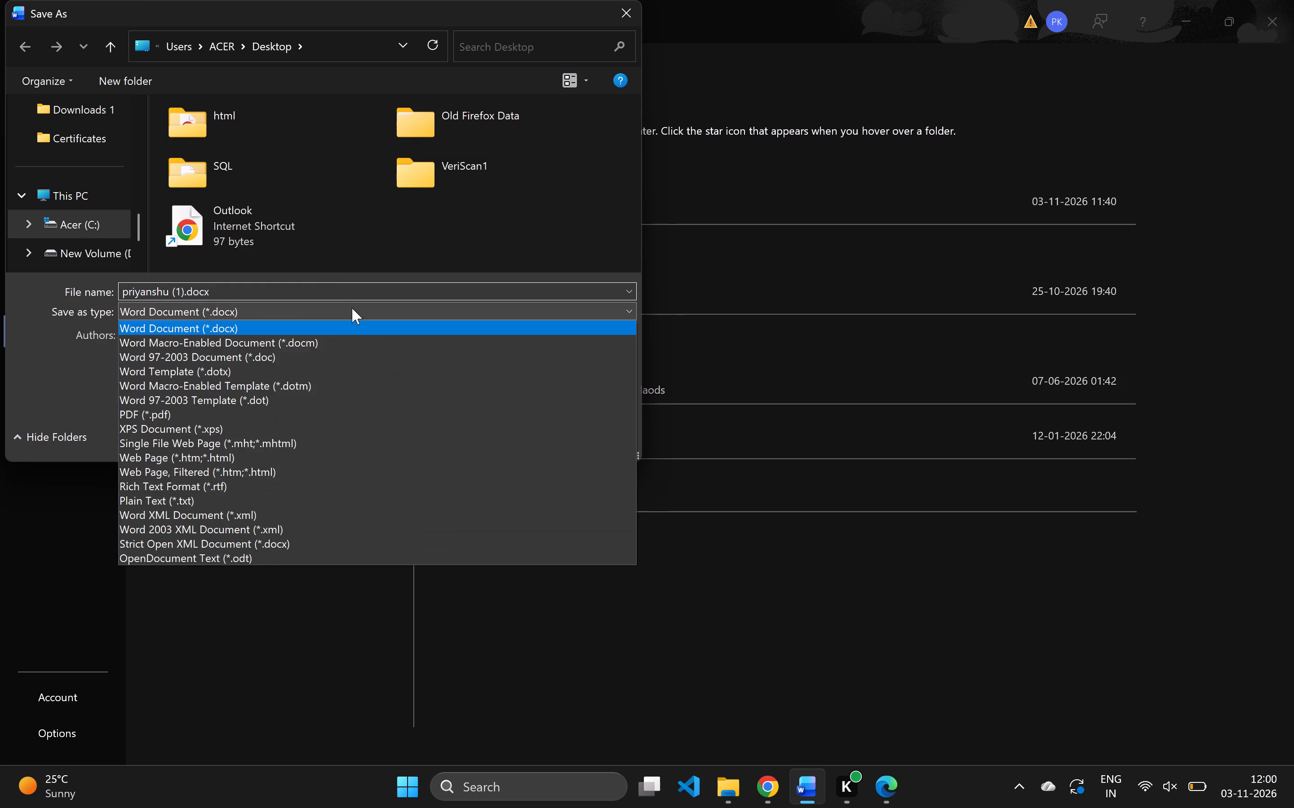
click(177, 413)
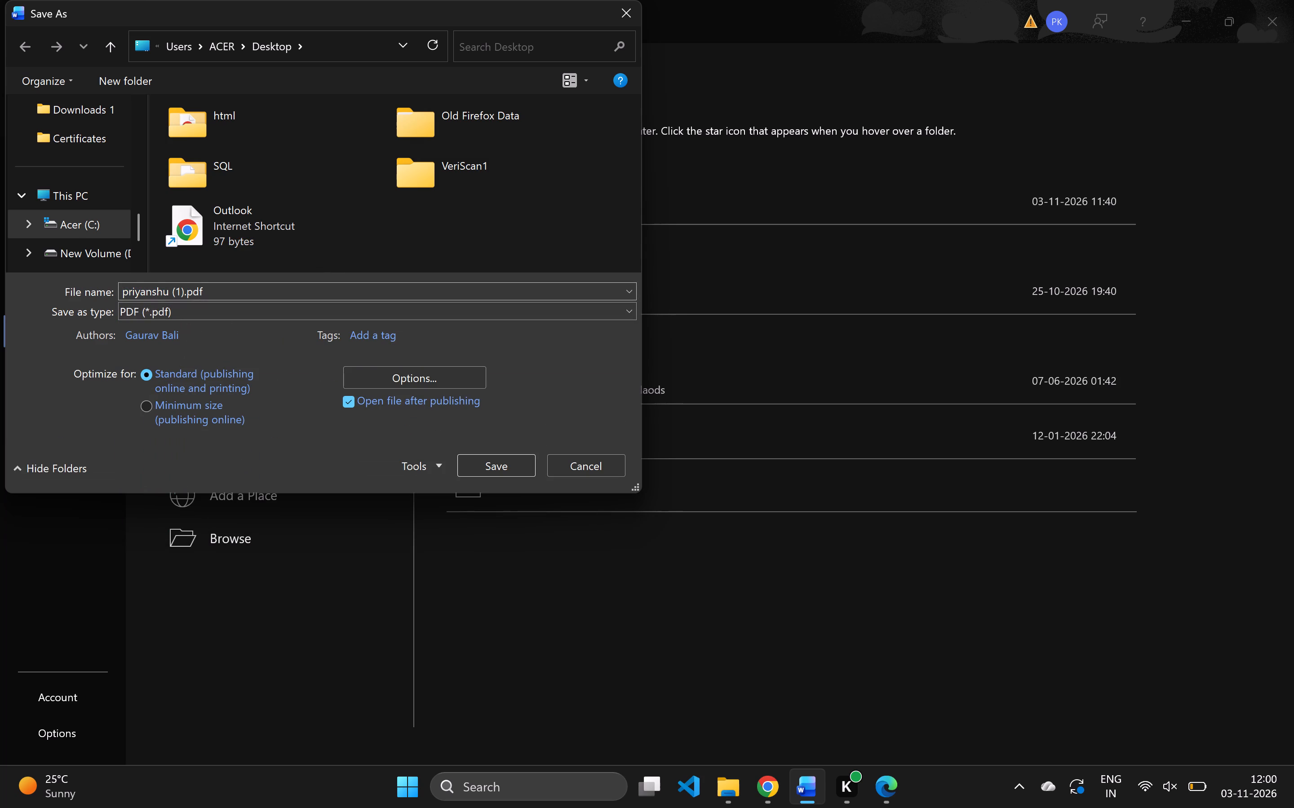
click(184, 293)
click(184, 293)
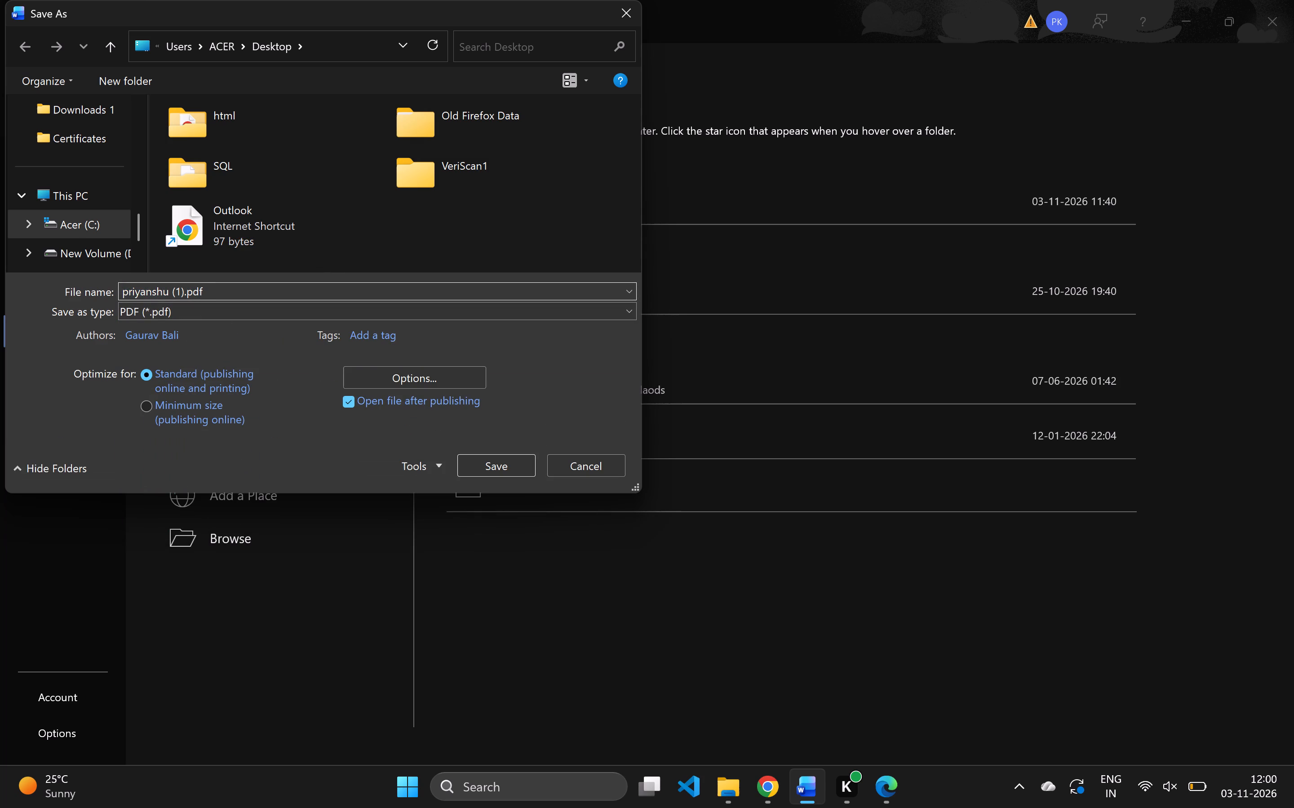
key(BackSpace)
key(BackSpace)
key(BackSpace)
key(BackSpace)
key(shift+underscore)
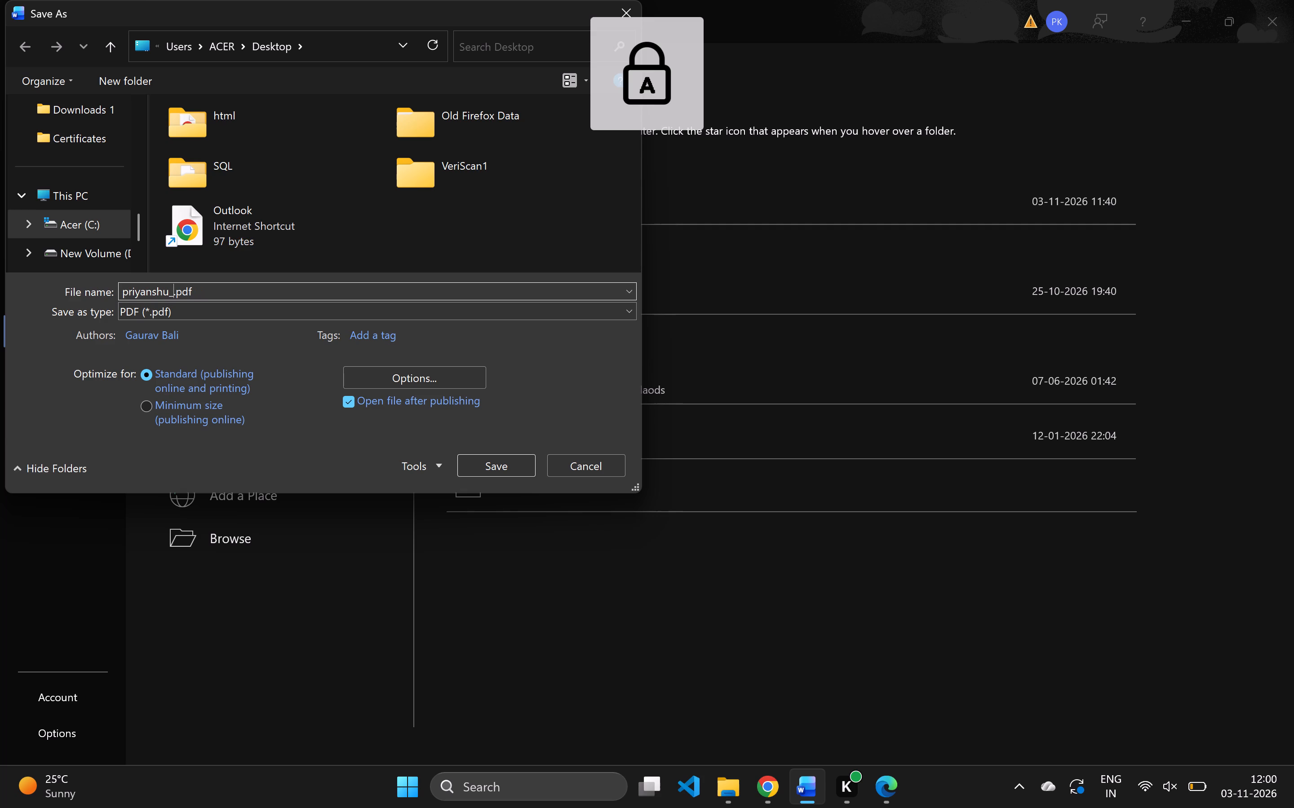
key(c)
key(v)
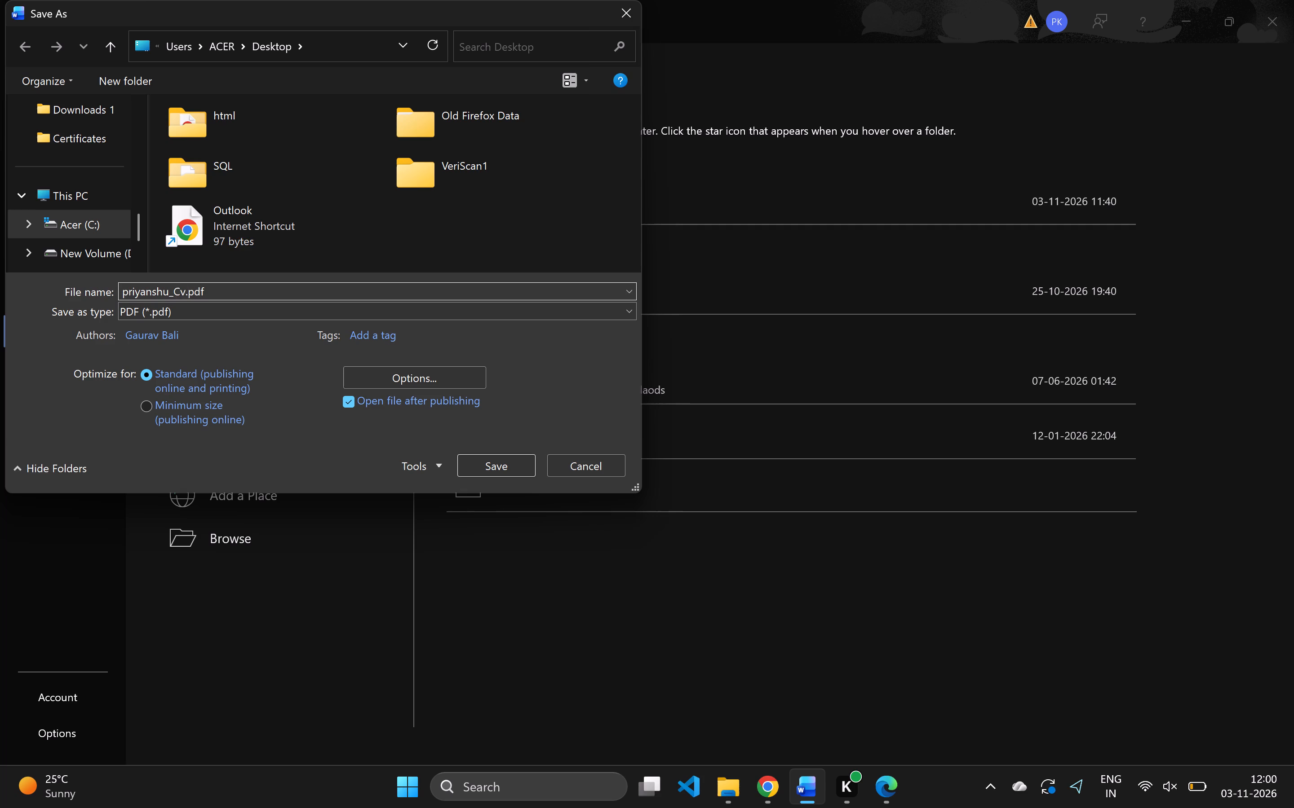
click(128, 292)
key(BackSpace)
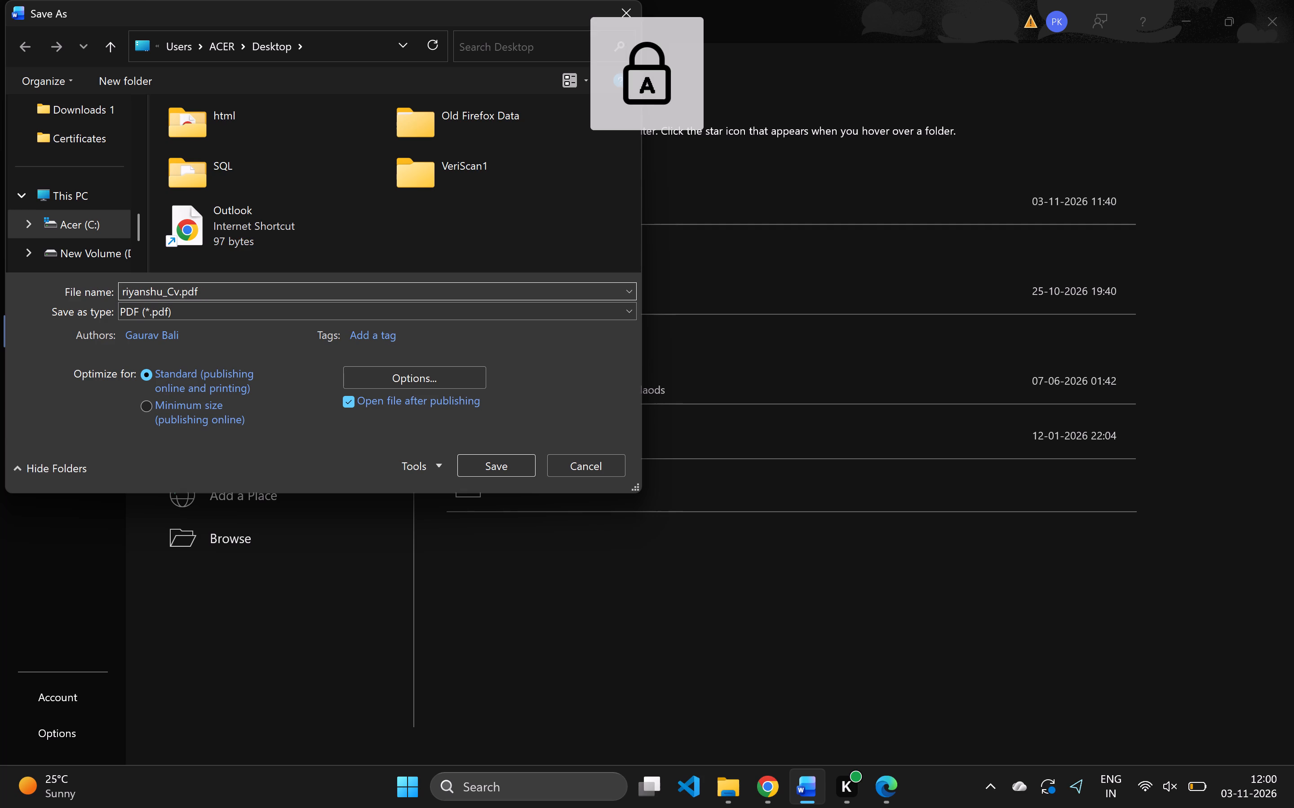
key(p)
click(504, 461)
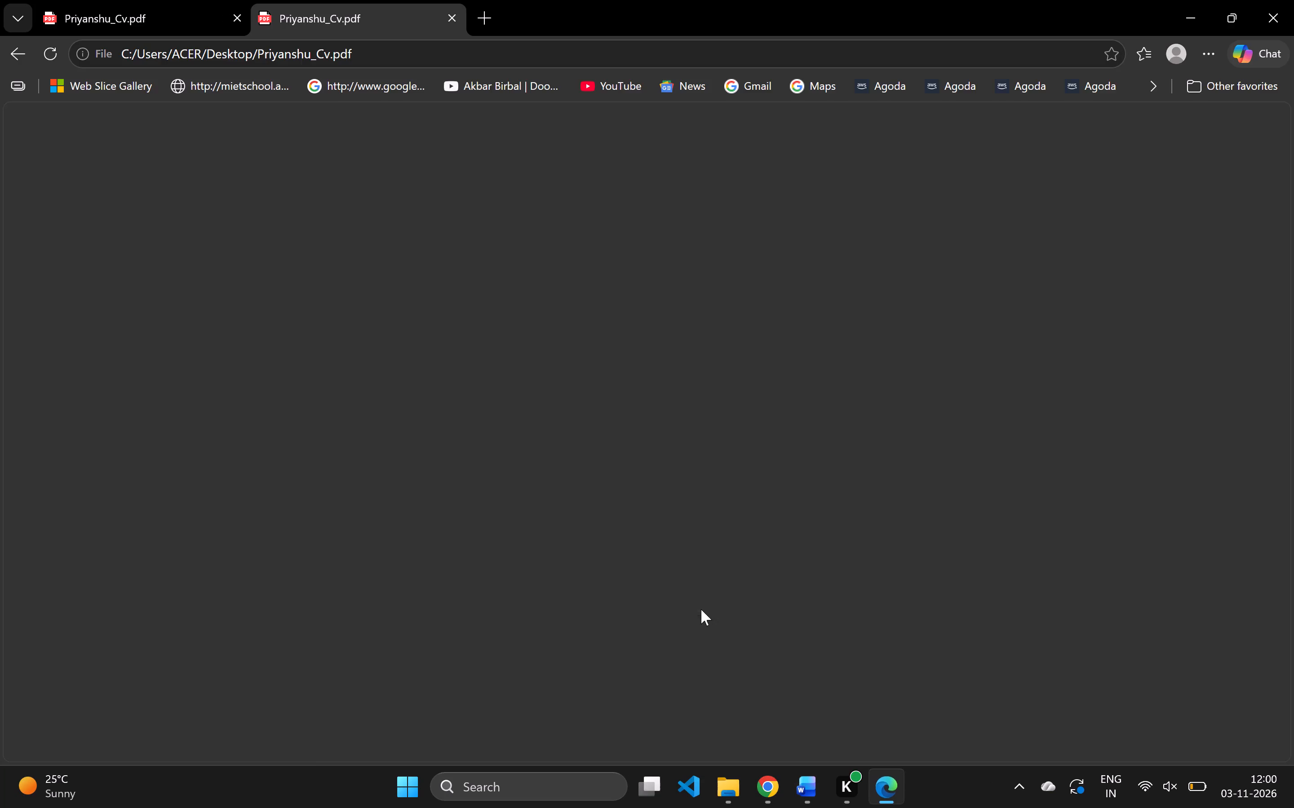
Check the first page of the exported PDF in Edge and minimize its window.
scroll(701, 609, down, 1)
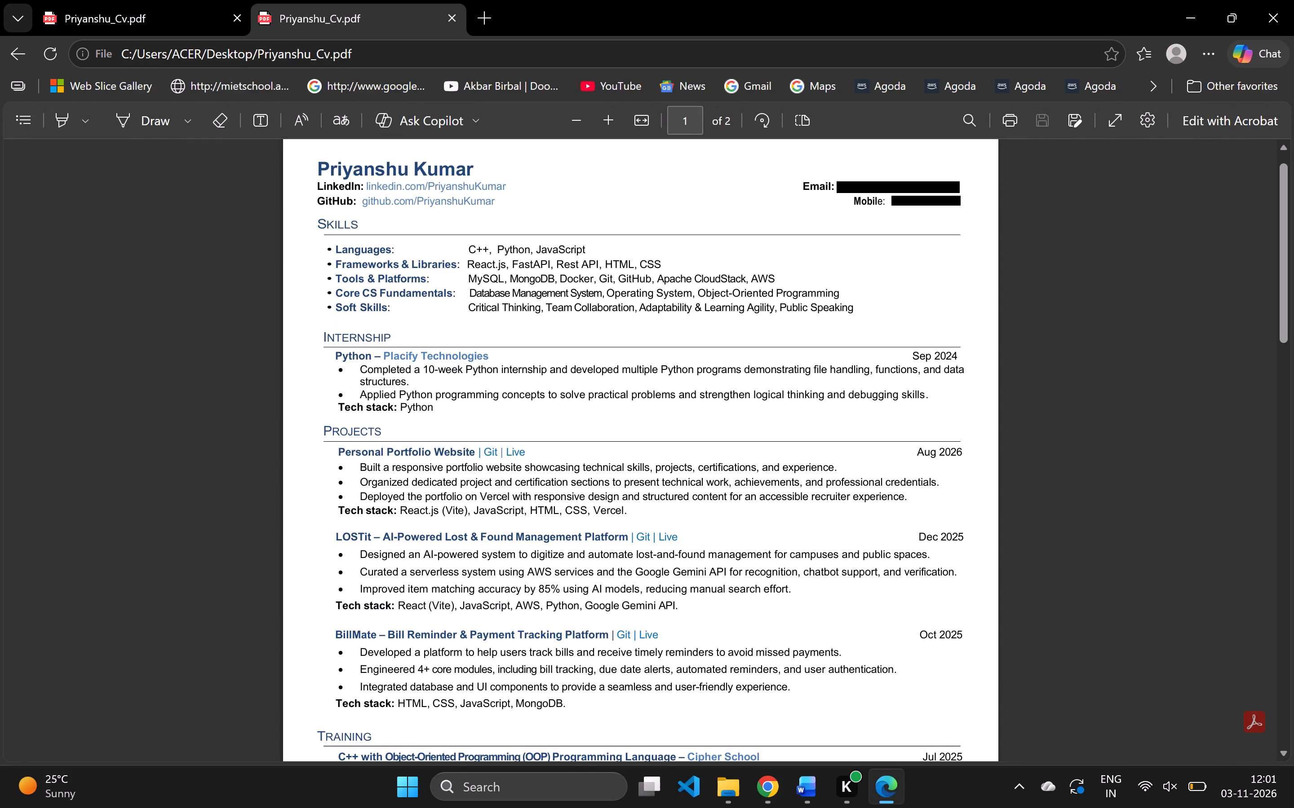
click(1203, 0)
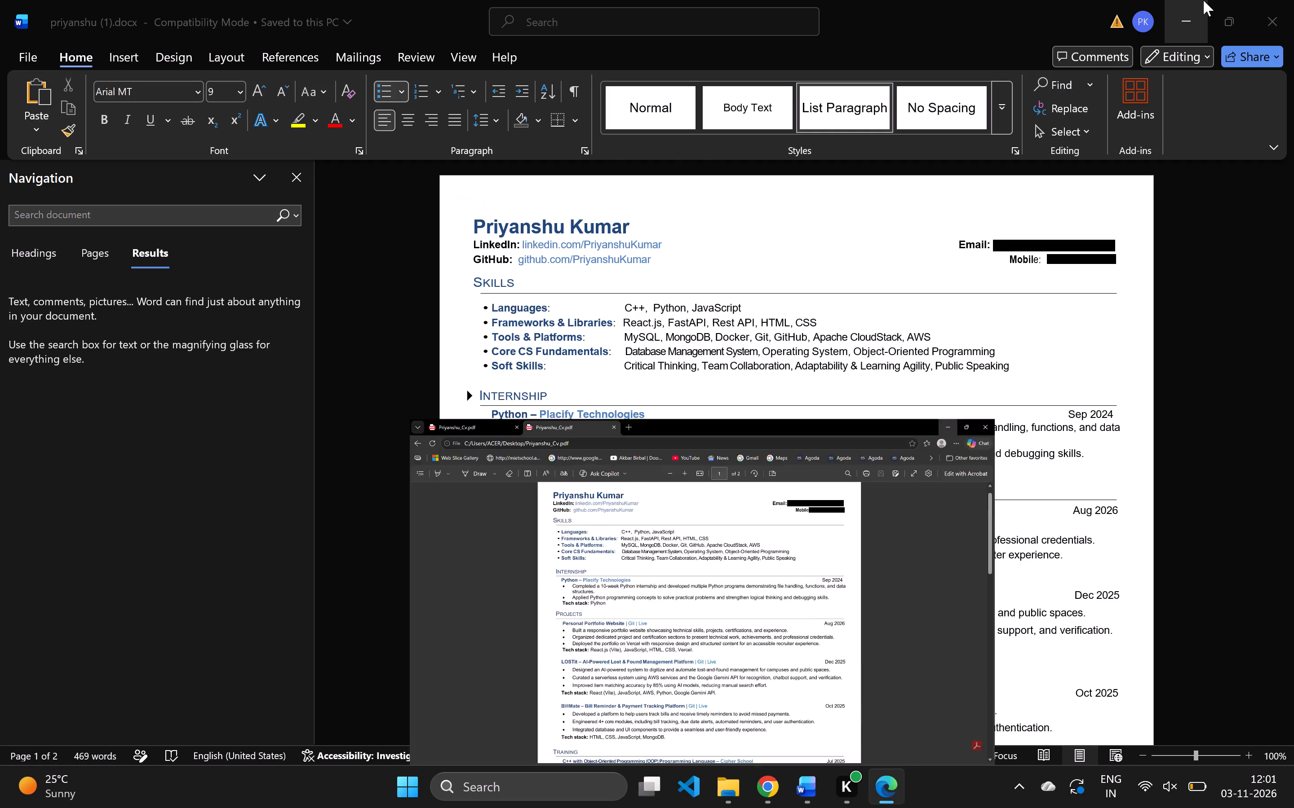
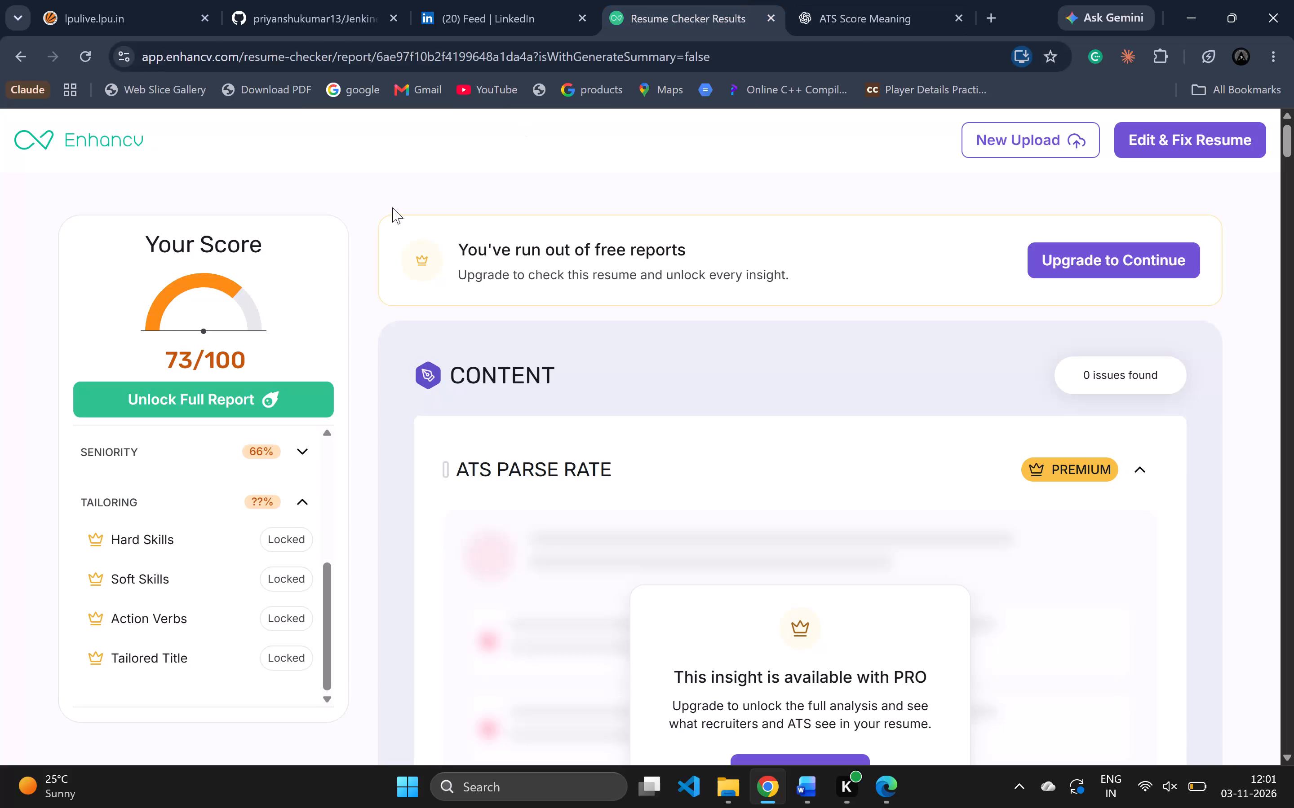
Start a new upload in Enhancv's resume checker and submit Priyanshu_Cv.pdf from the Desktop folder.
scroll(754, 249, up, 4)
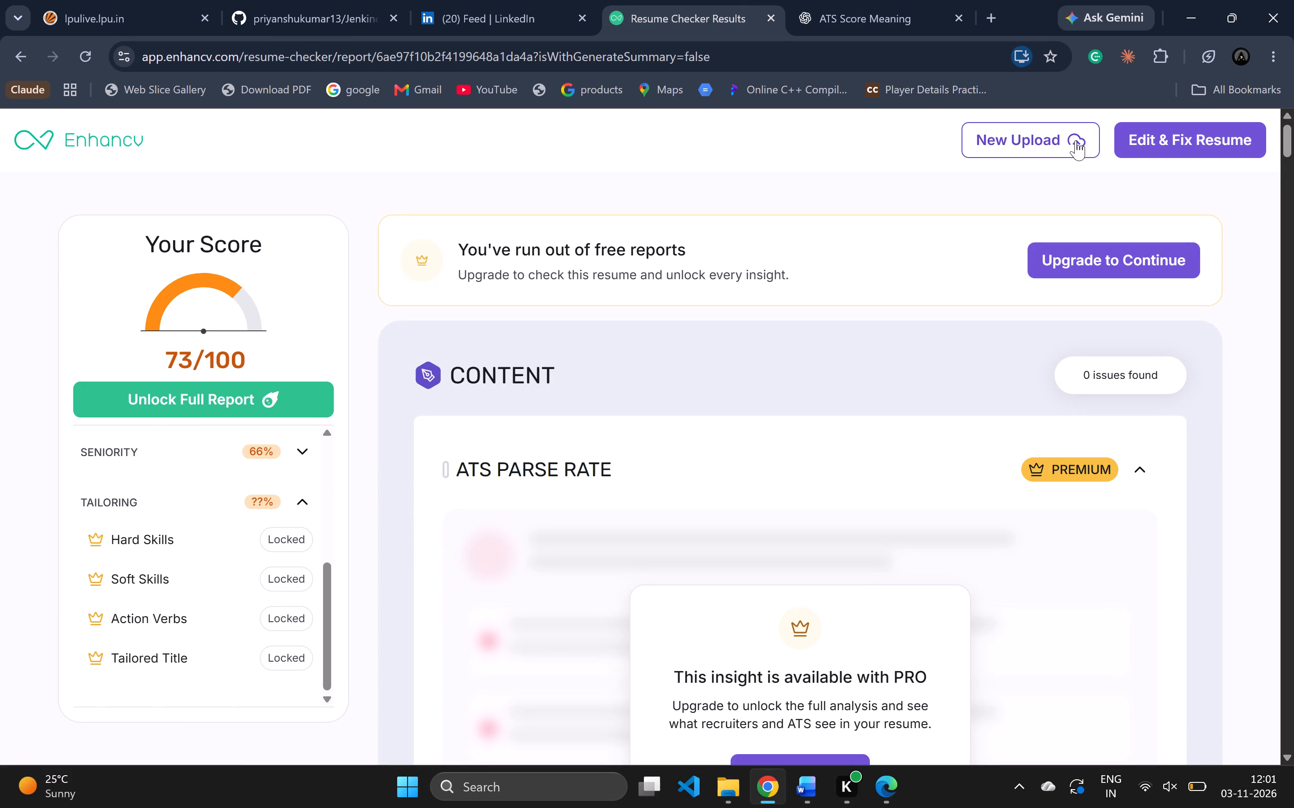
click(1076, 141)
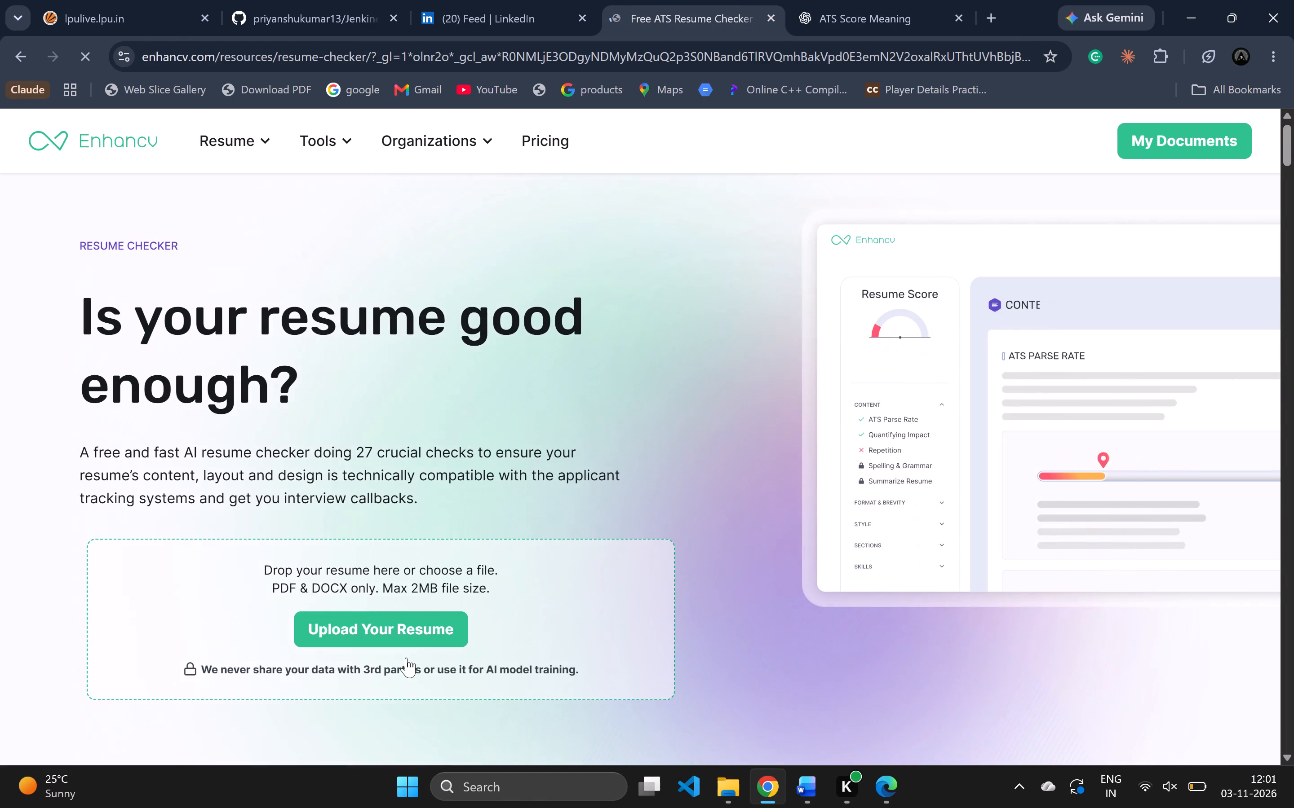
click(417, 643)
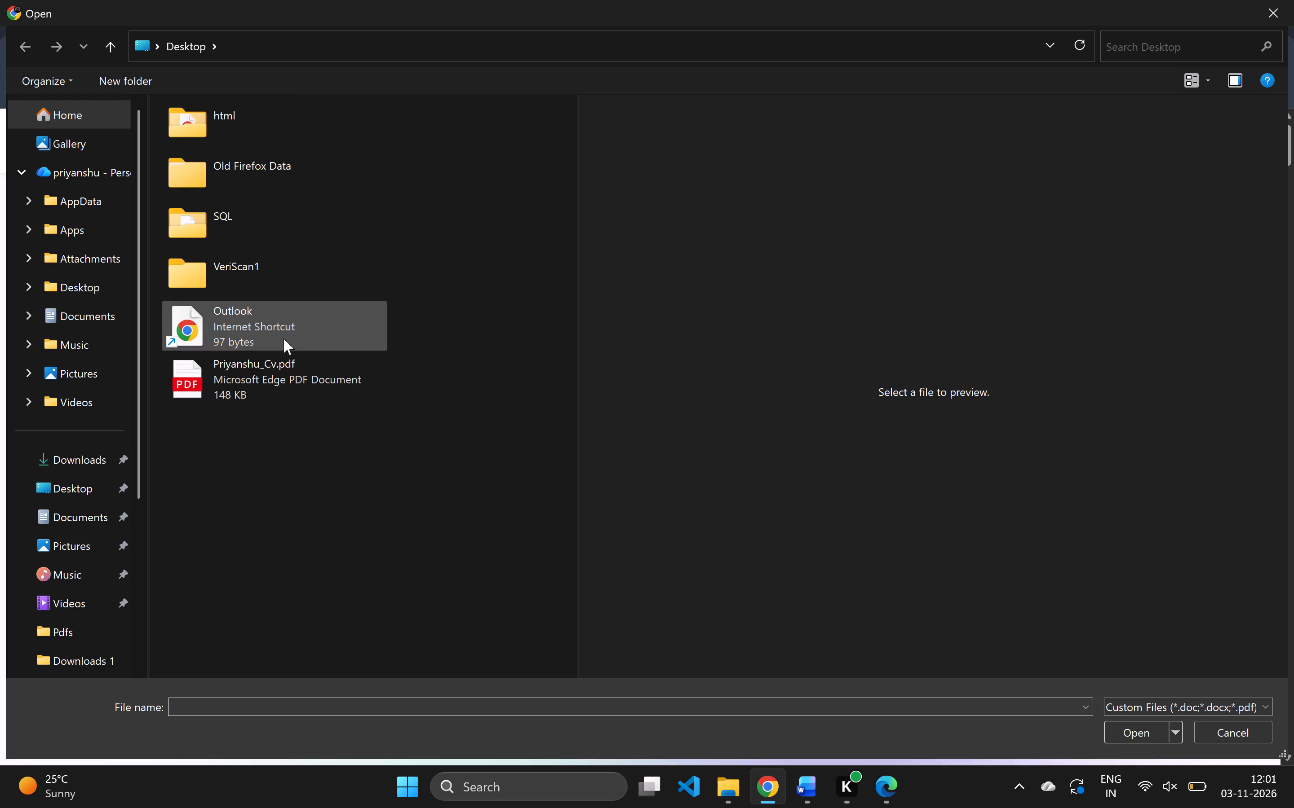
double_click(294, 365)
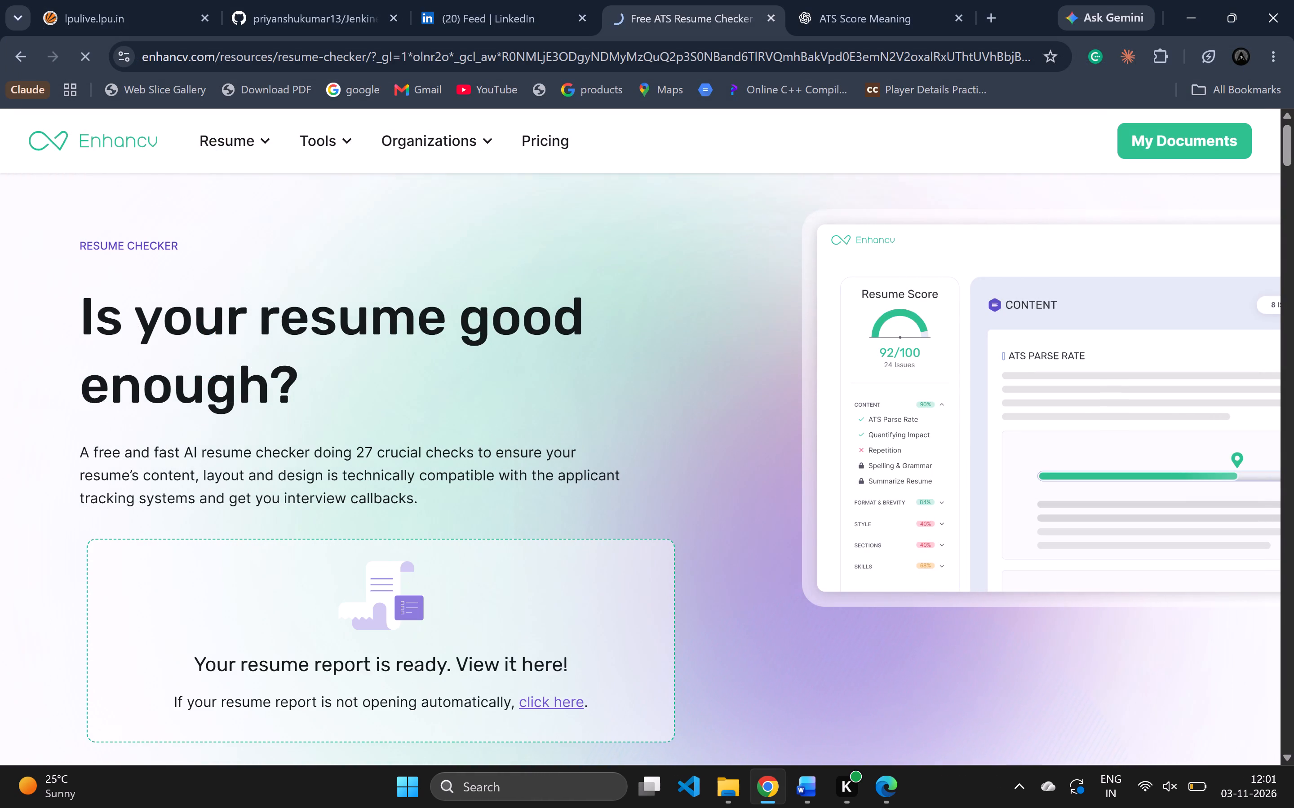
scroll(564, 445, up, 1)
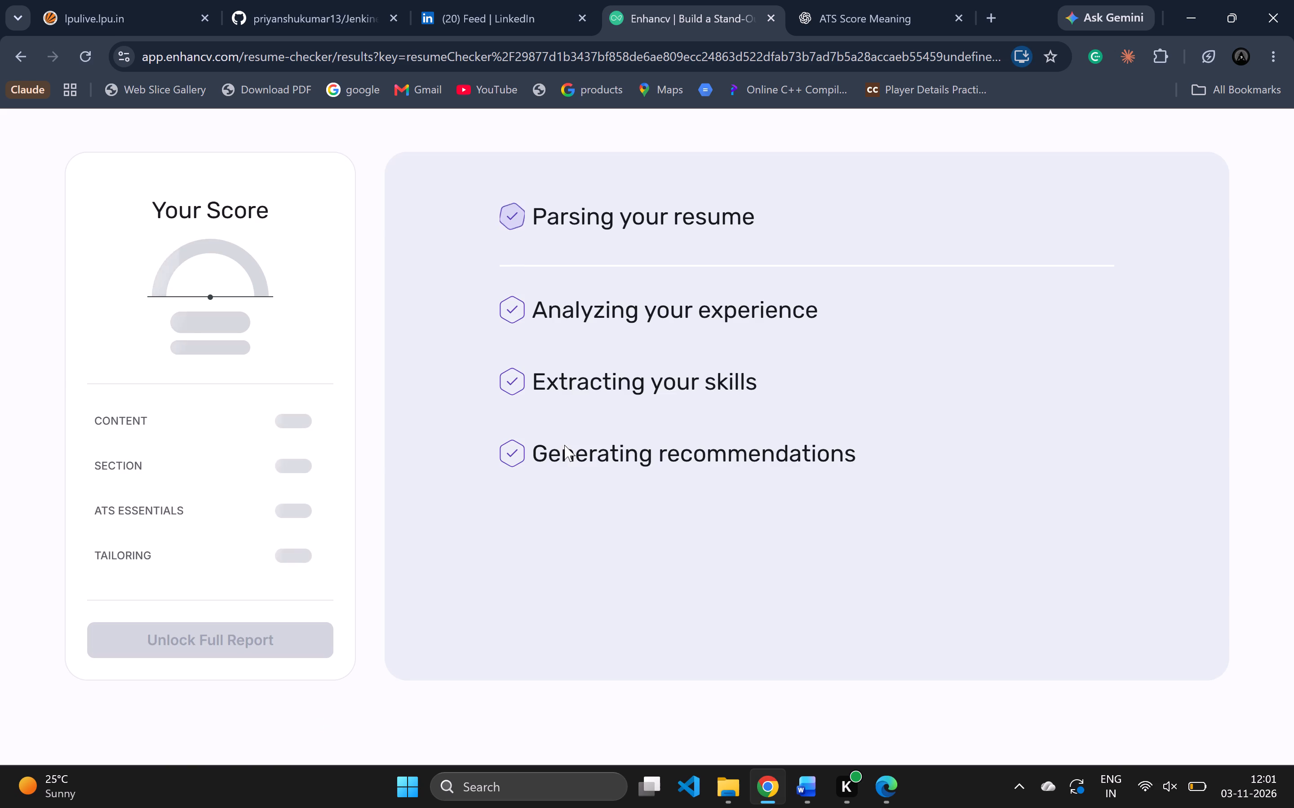
Examine the new Enhancv report's overall score and its category scores from Content down to Tailoring.
scroll(564, 445, down, 1)
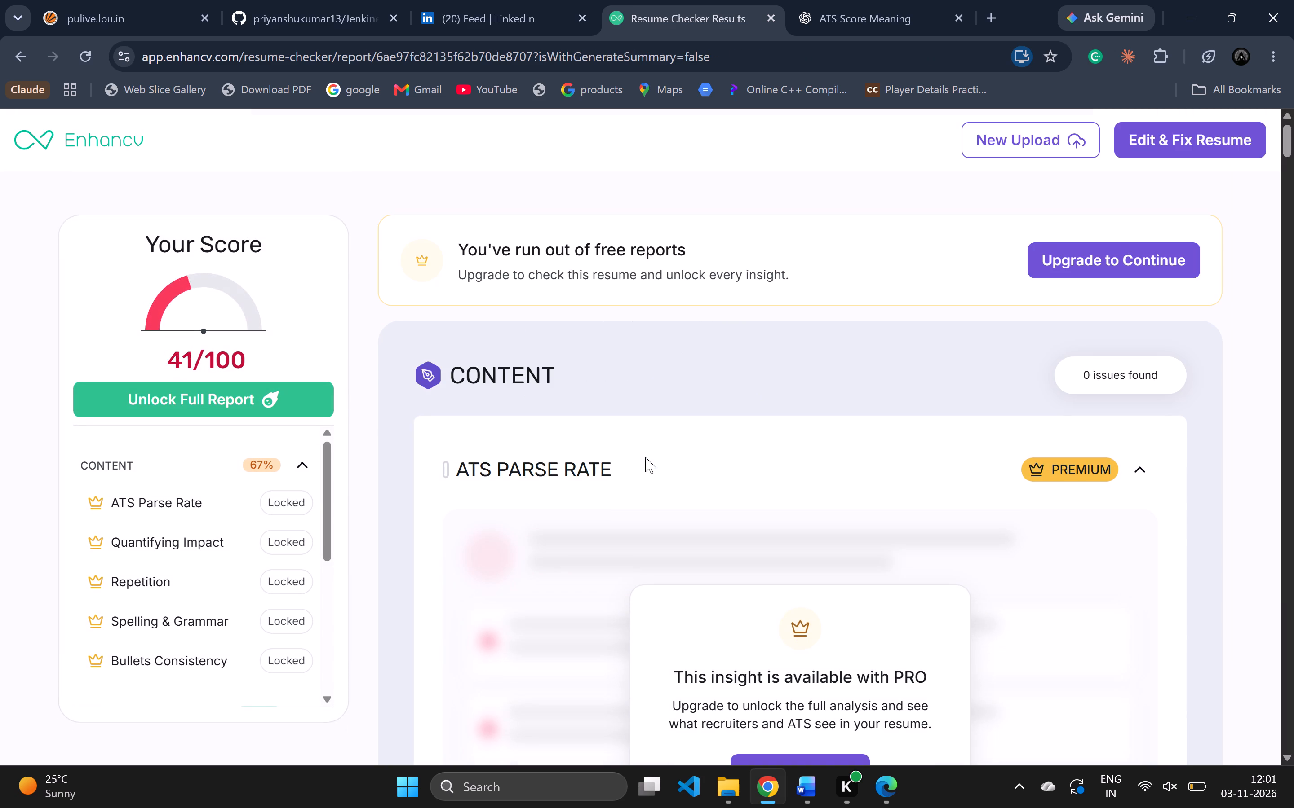
scroll(645, 457, down, 3)
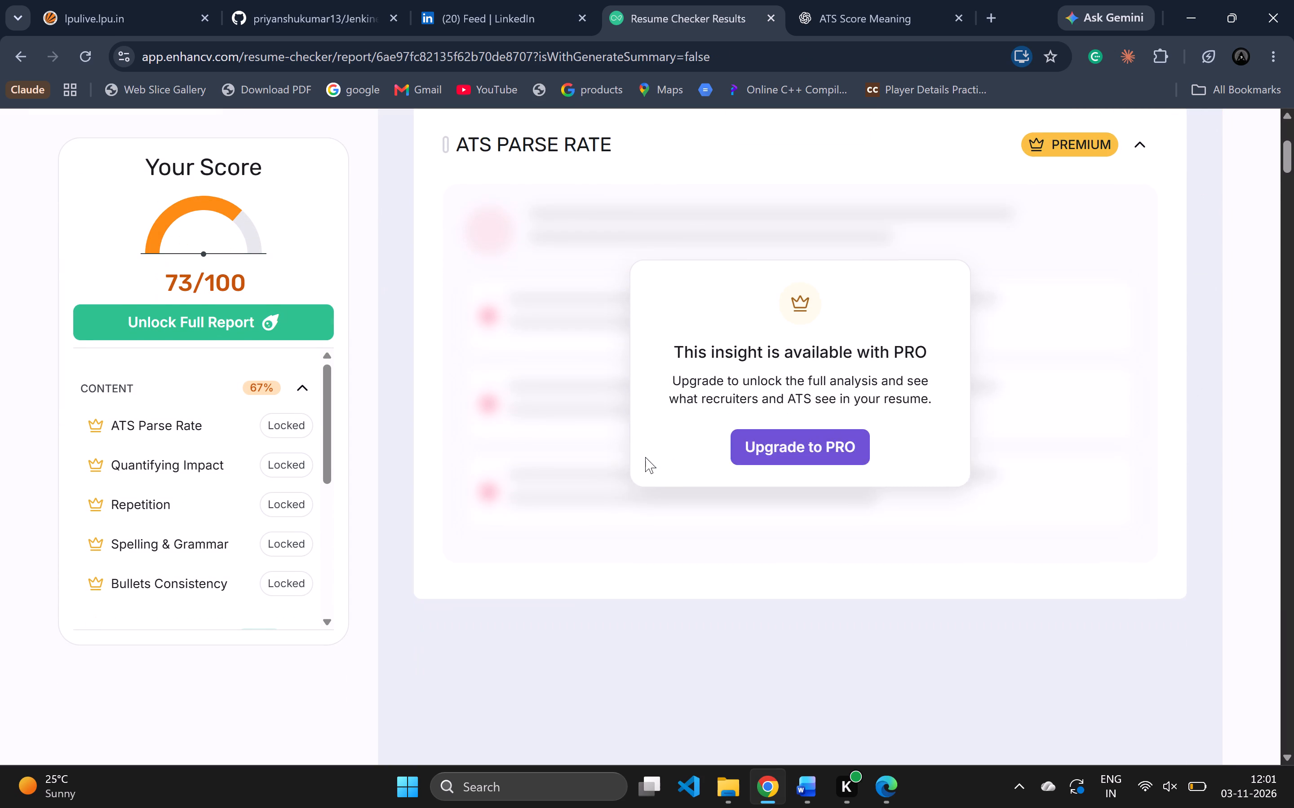
scroll(645, 457, down, 2)
scroll(209, 593, down, 1)
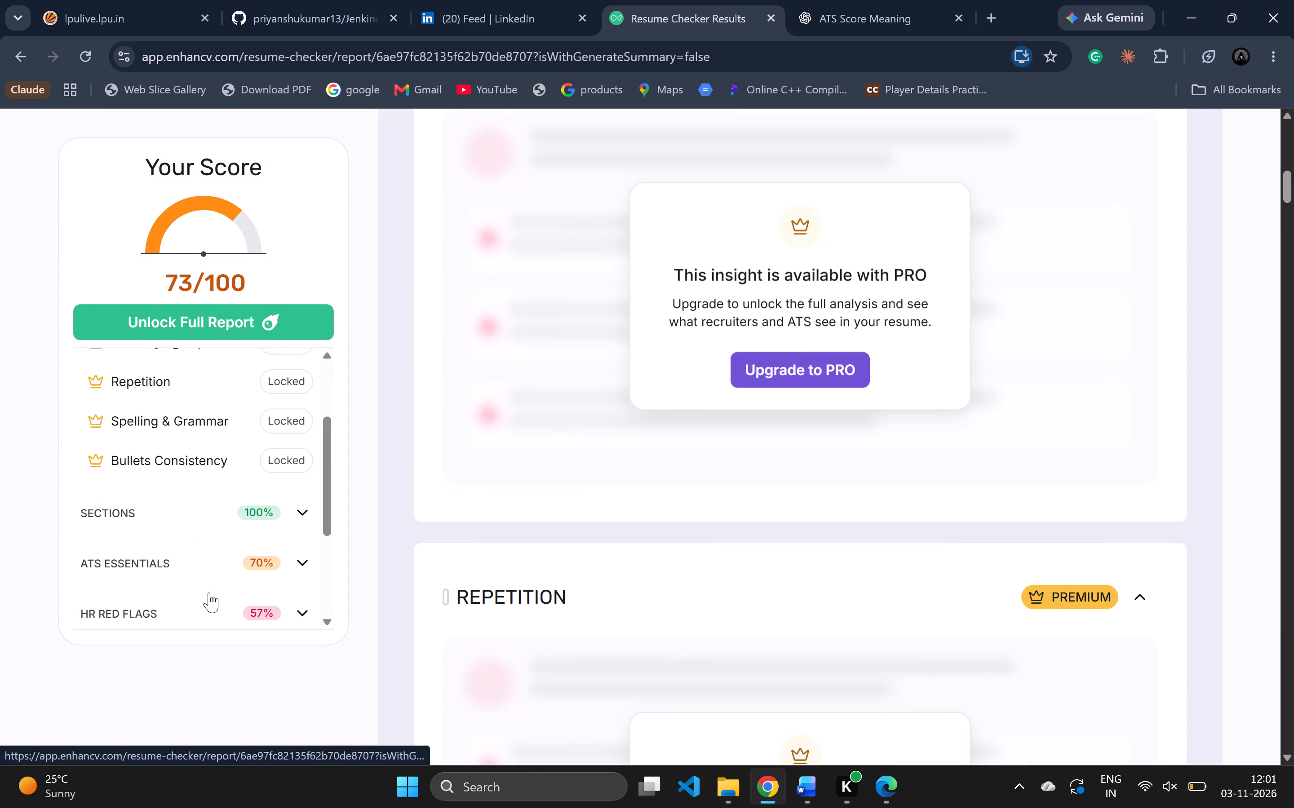
scroll(223, 562, down, 1)
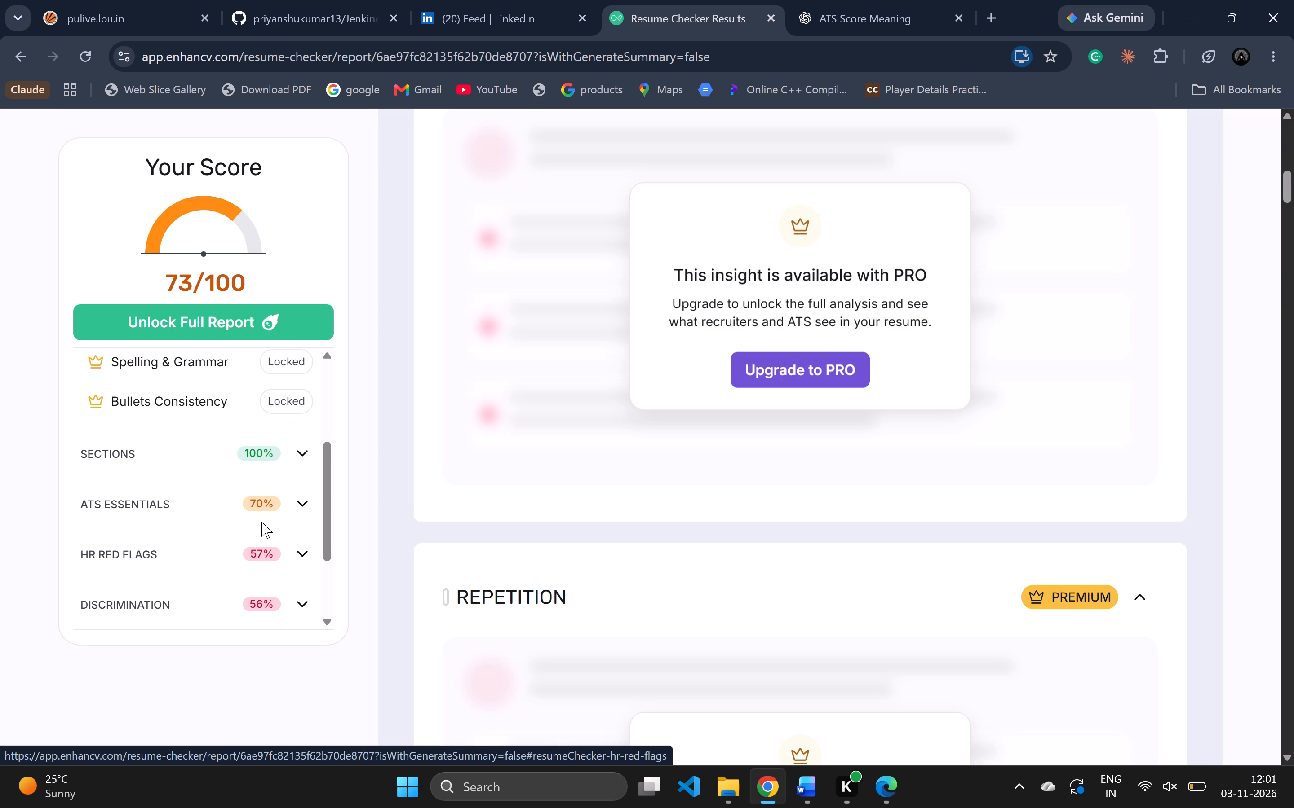
scroll(275, 549, down, 2)
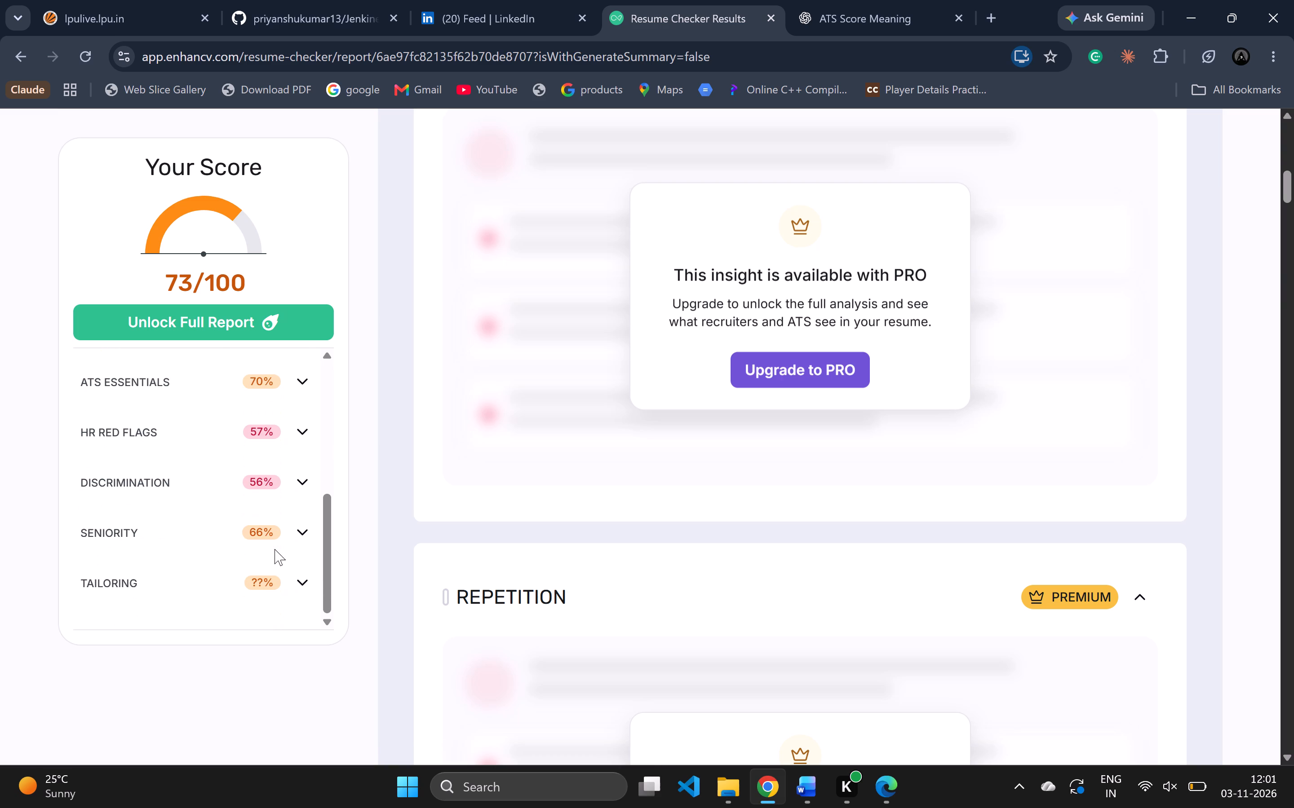
Switch to the resume in Word and review its sections from Skills through Projects and Training to Achievements.
click(819, 781)
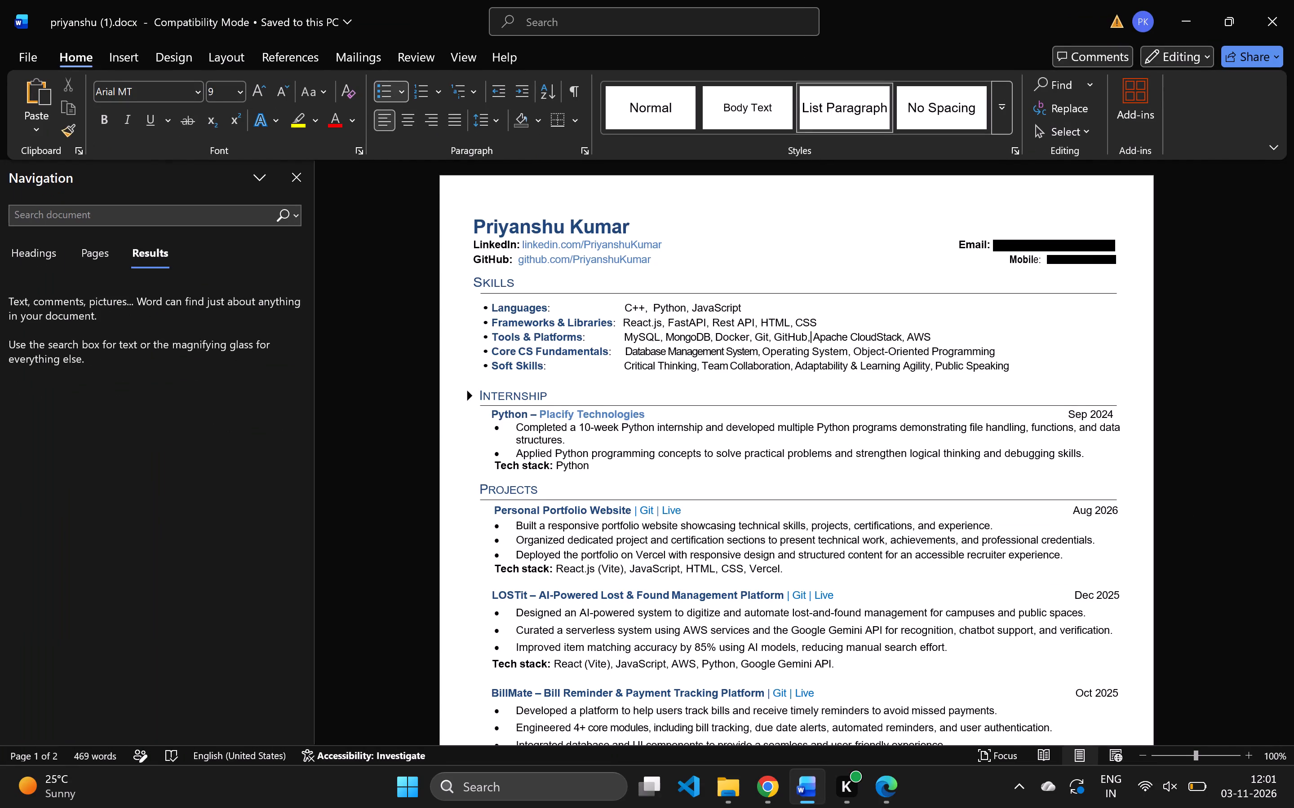
scroll(793, 603, down, 4)
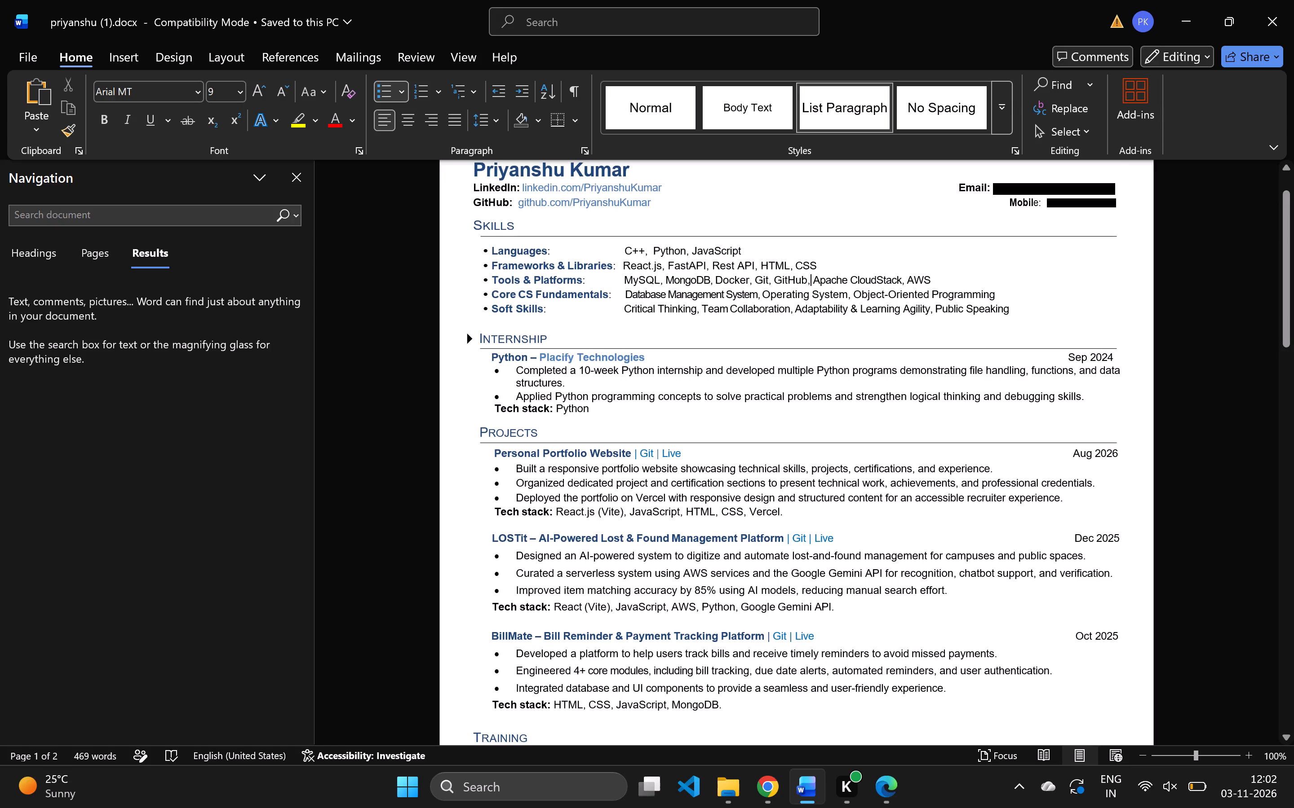
scroll(793, 603, down, 1)
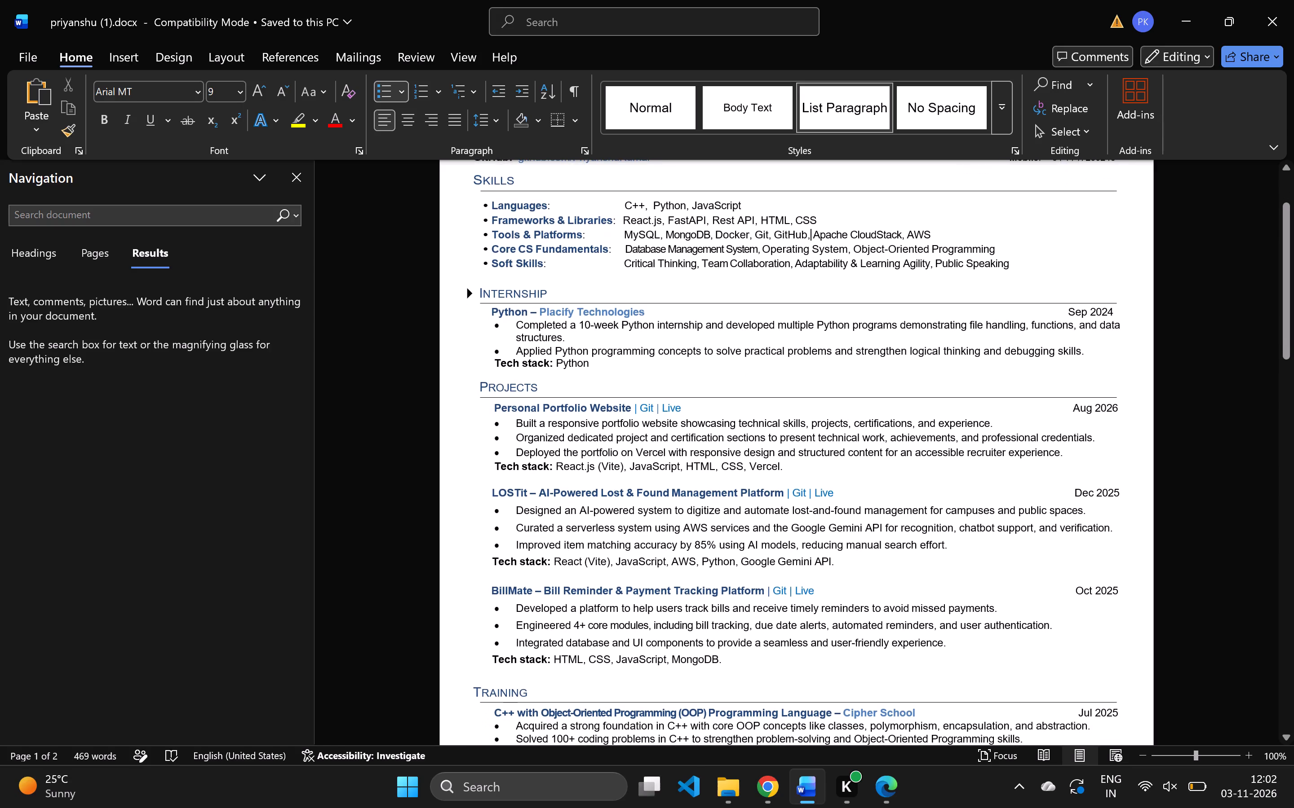
scroll(793, 603, down, 1)
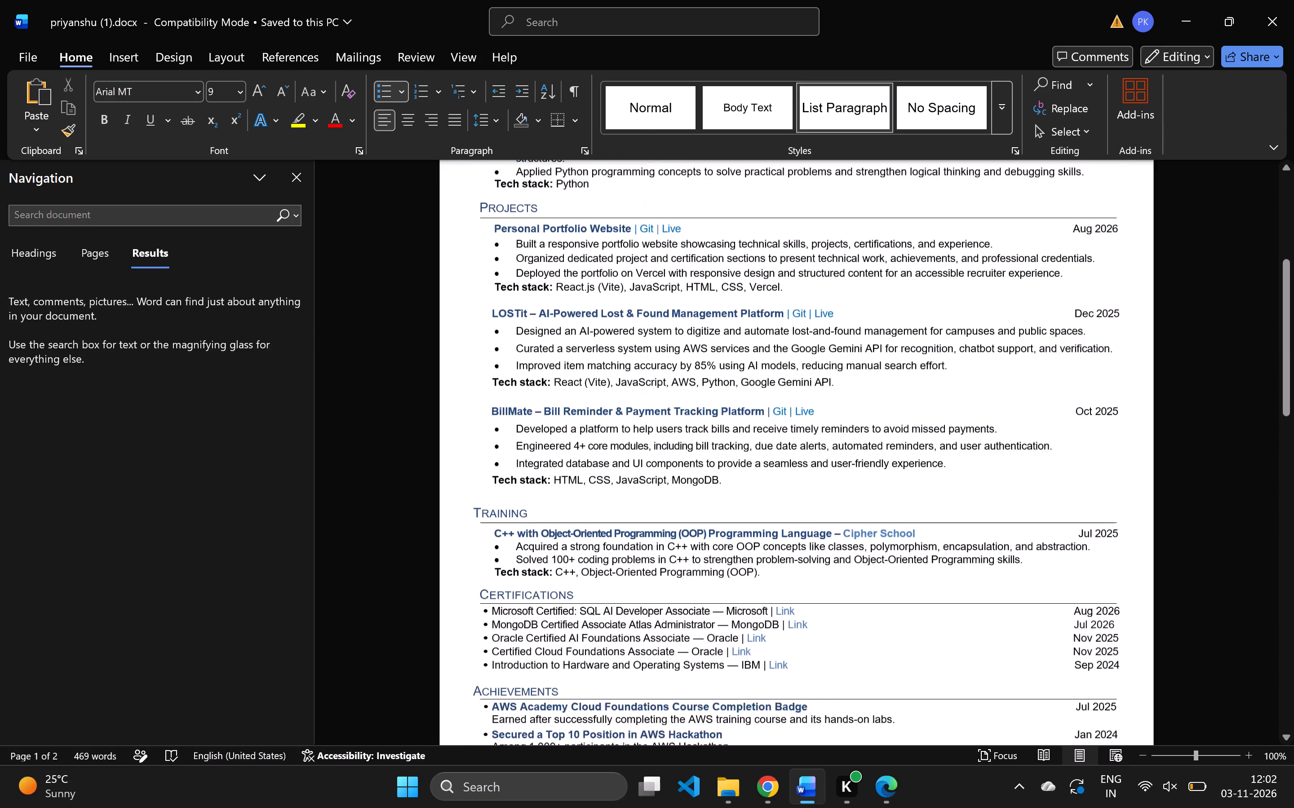
scroll(793, 603, down, 1)
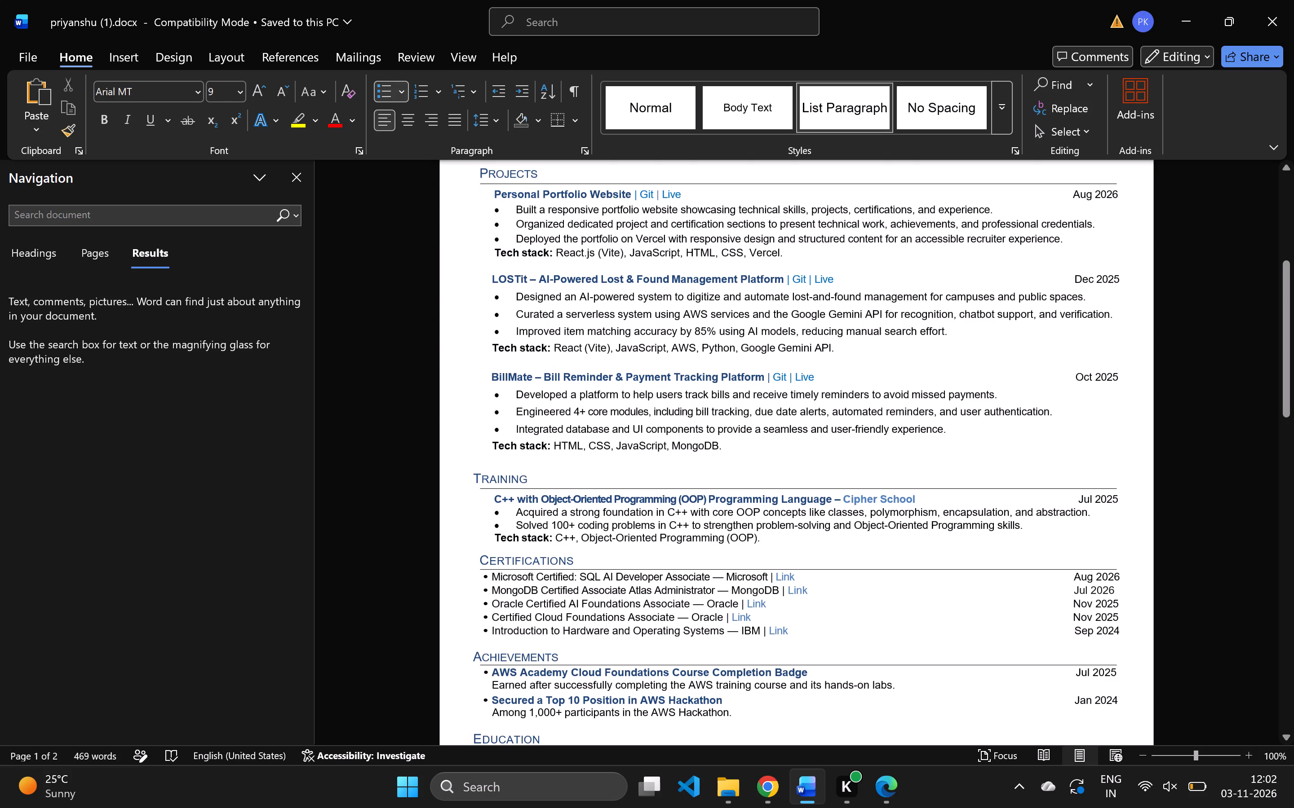
scroll(793, 603, up, 6)
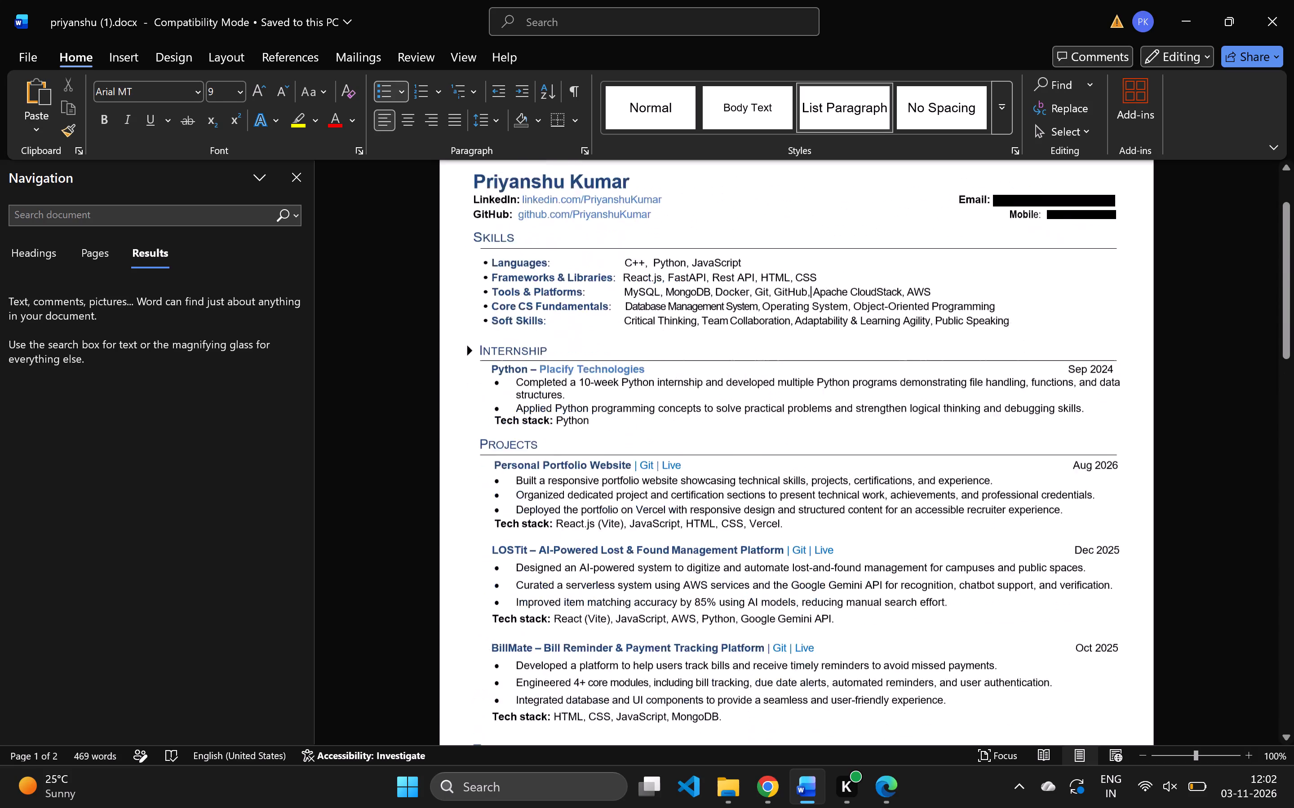
scroll(793, 603, up, 2)
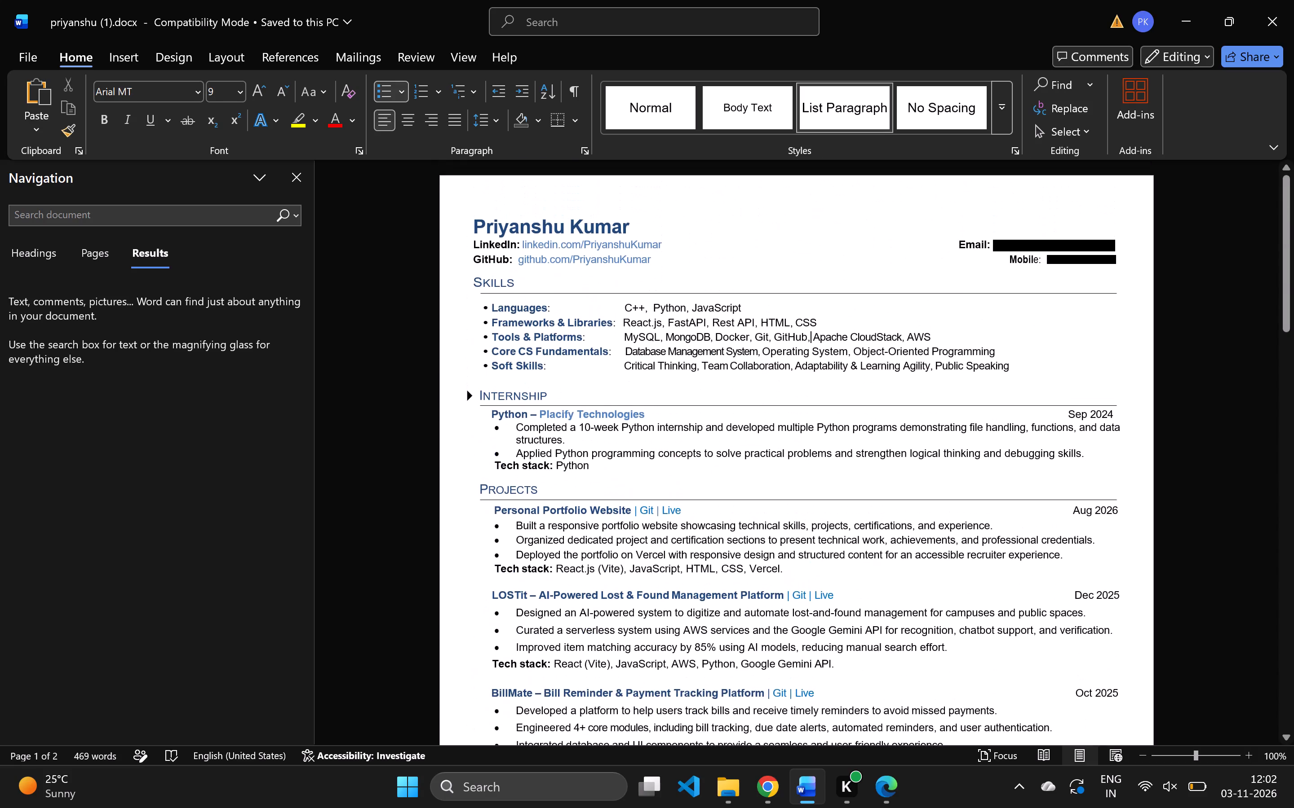
scroll(793, 603, up, 2)
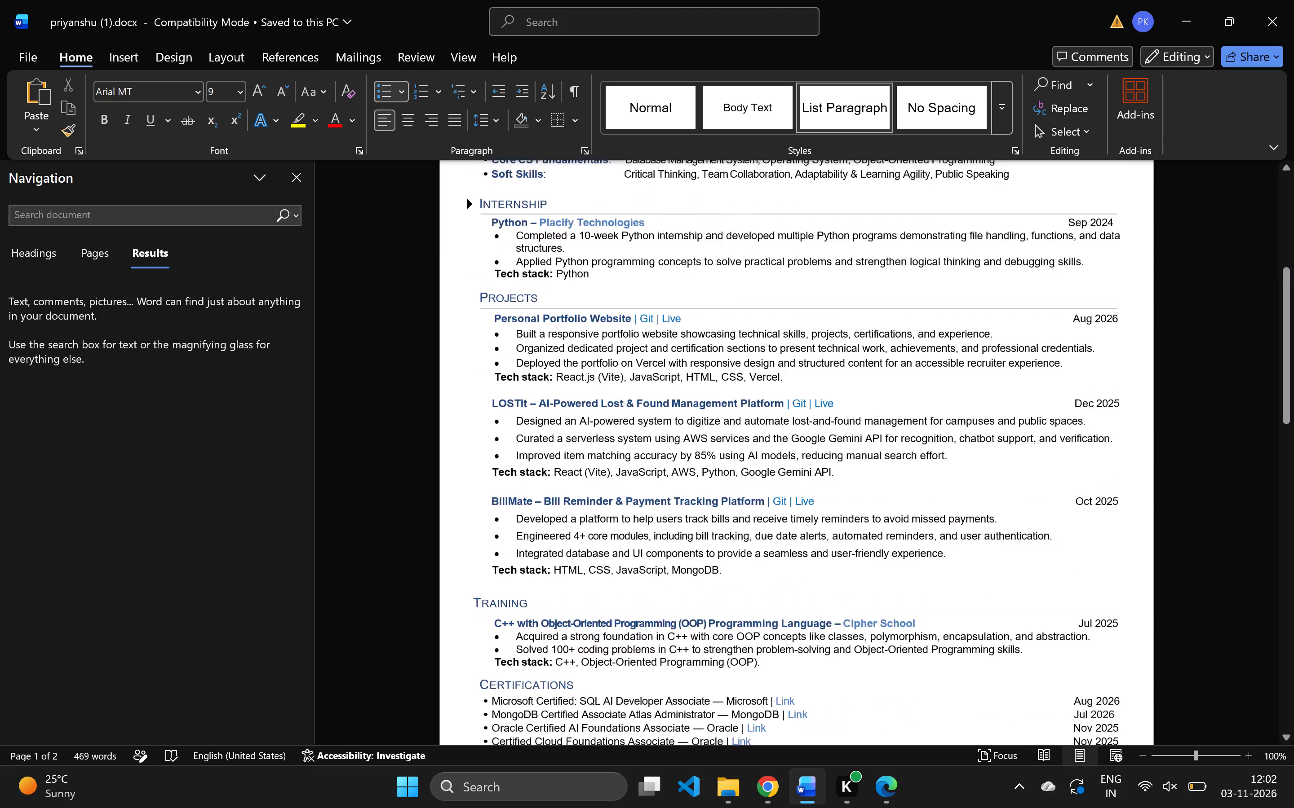
scroll(793, 603, up, 2)
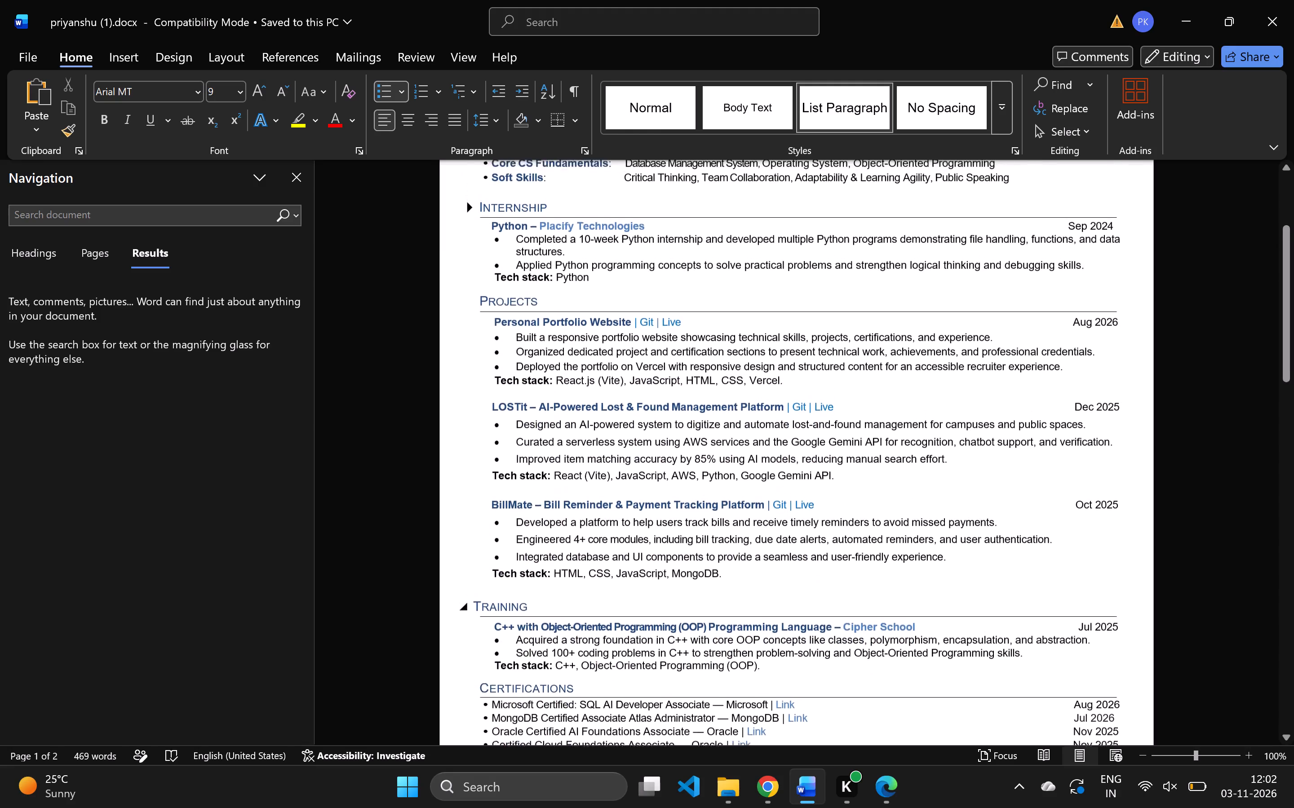
scroll(793, 603, up, 2)
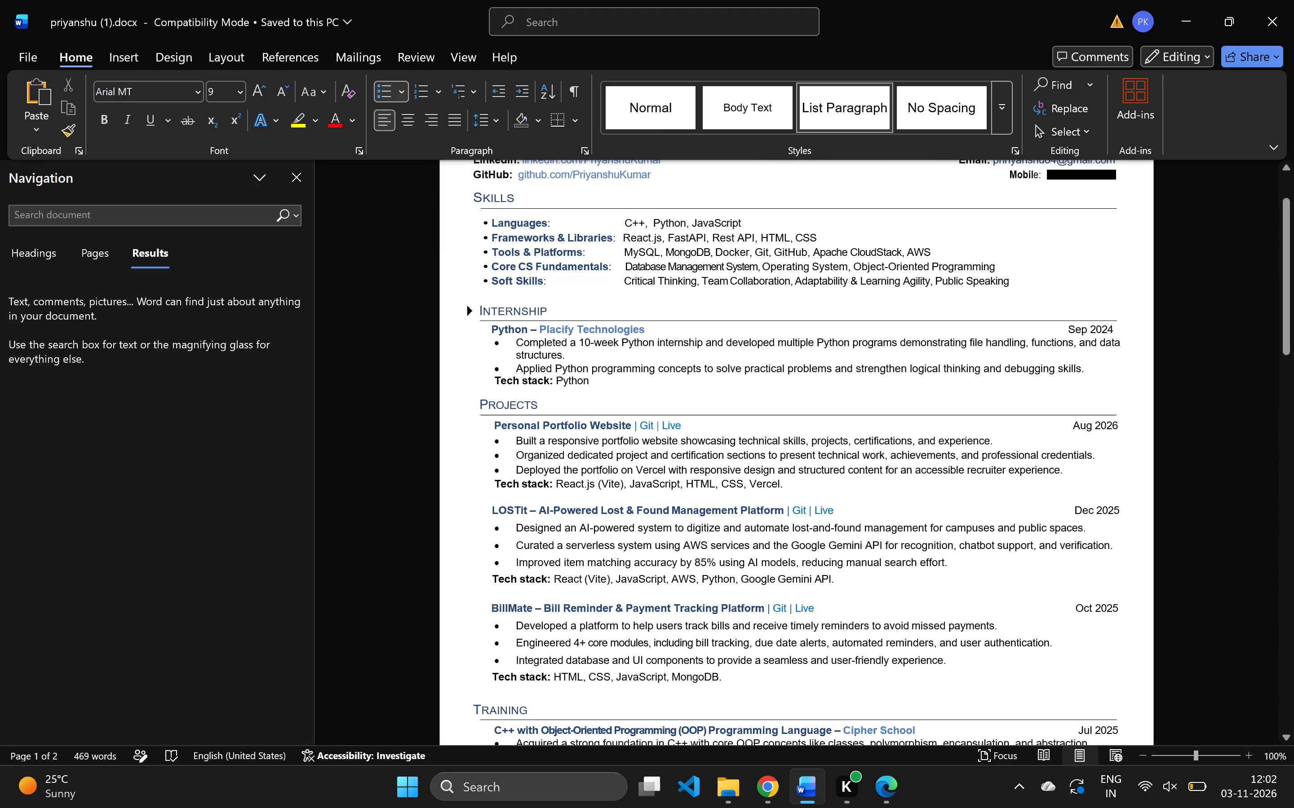
scroll(793, 603, up, 1)
scroll(793, 603, down, 2)
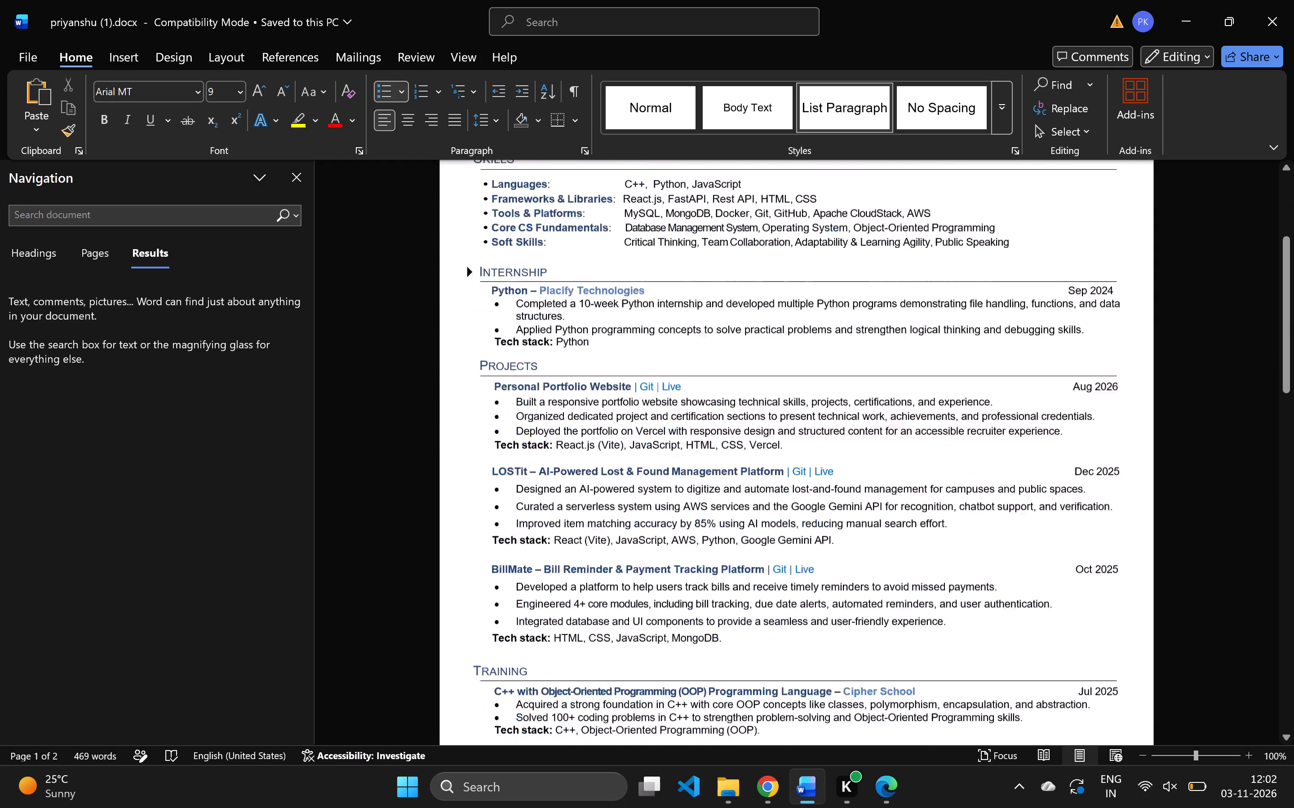
scroll(793, 603, down, 3)
scroll(793, 603, up, 8)
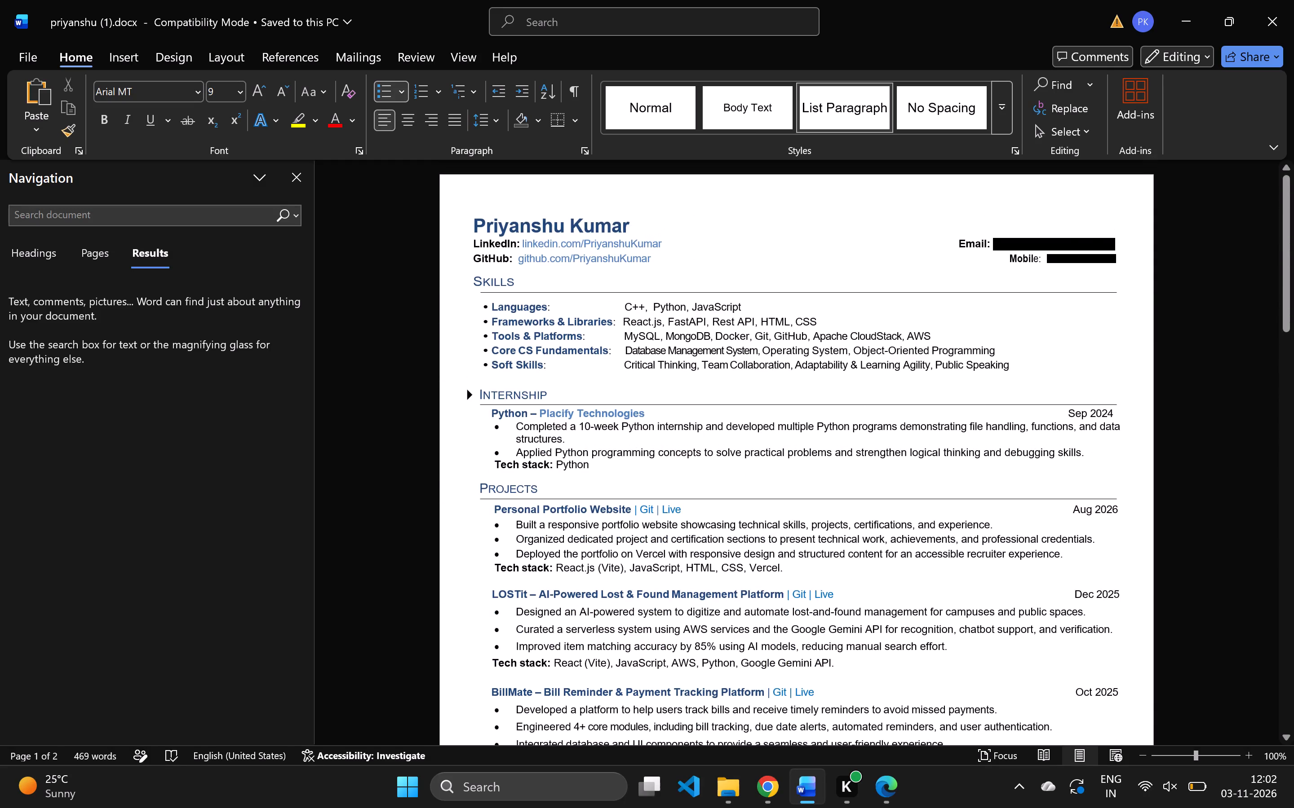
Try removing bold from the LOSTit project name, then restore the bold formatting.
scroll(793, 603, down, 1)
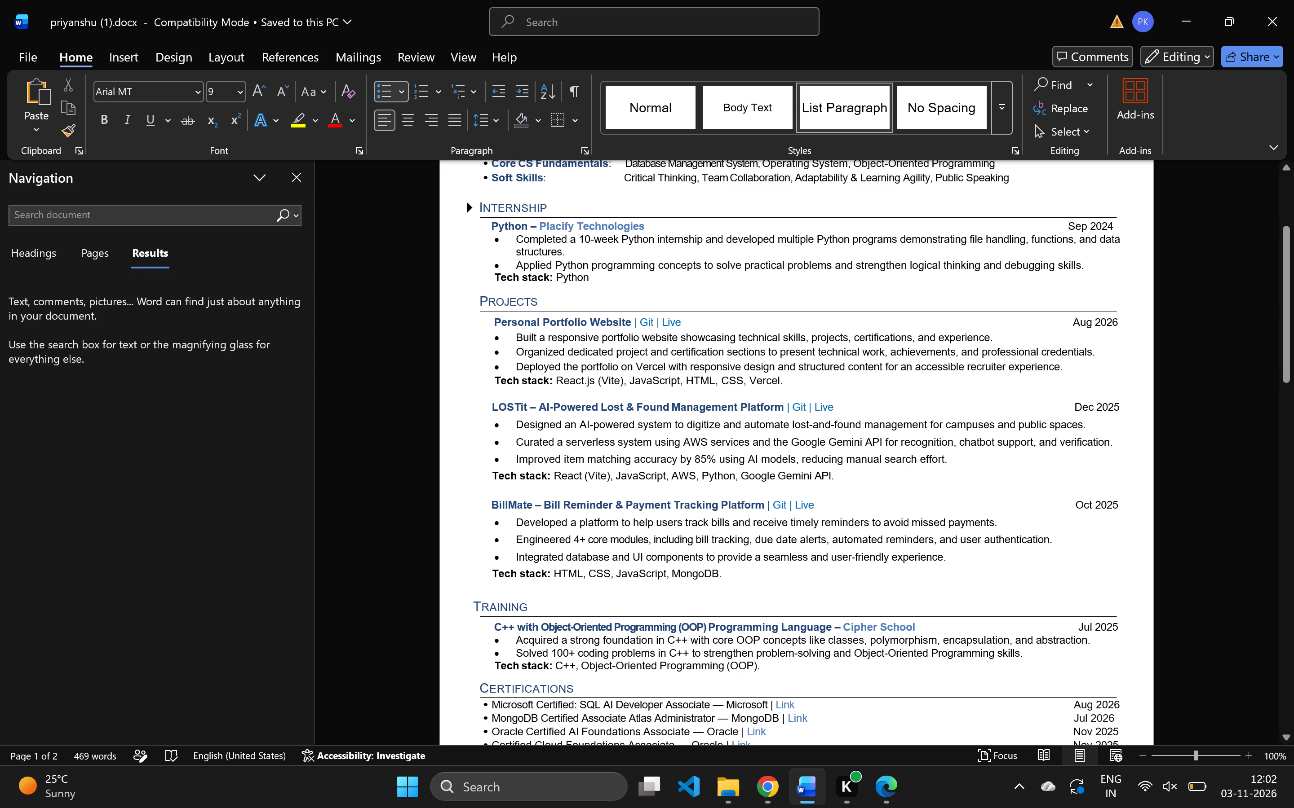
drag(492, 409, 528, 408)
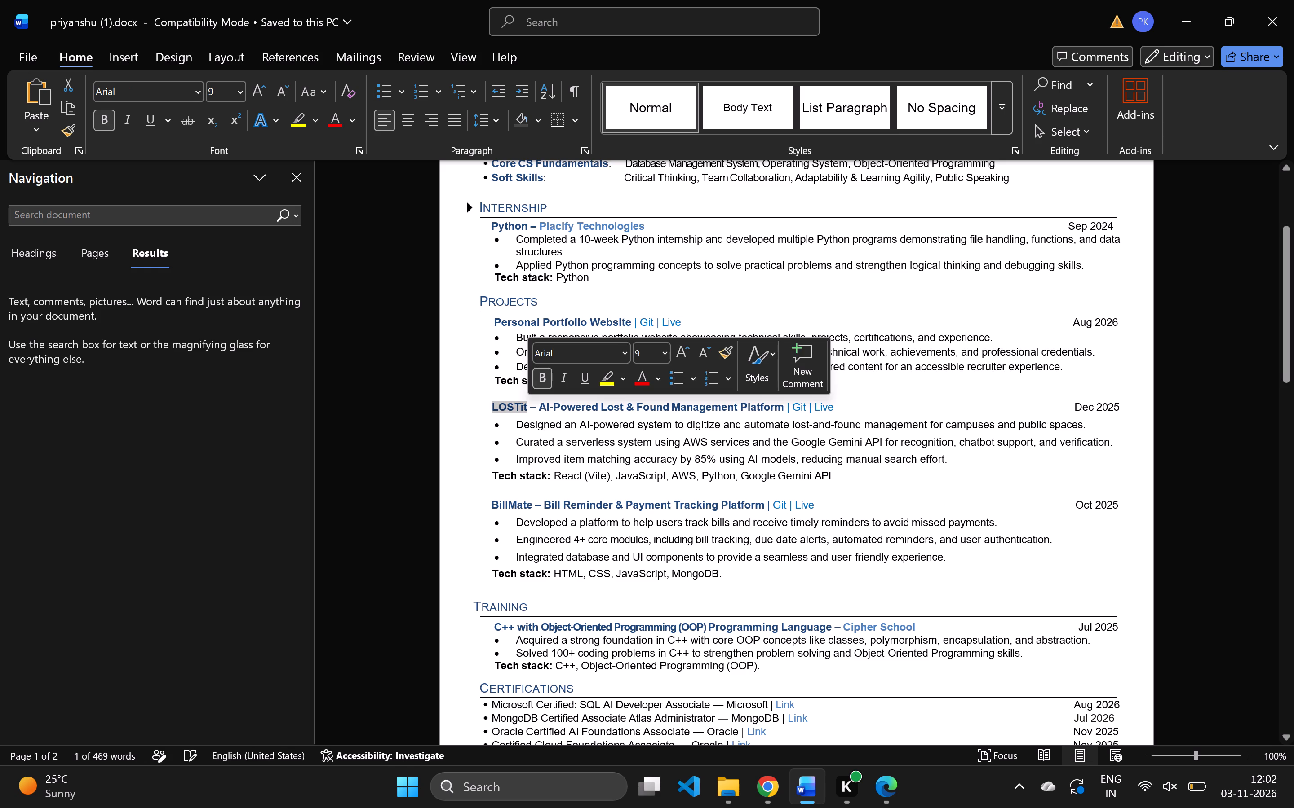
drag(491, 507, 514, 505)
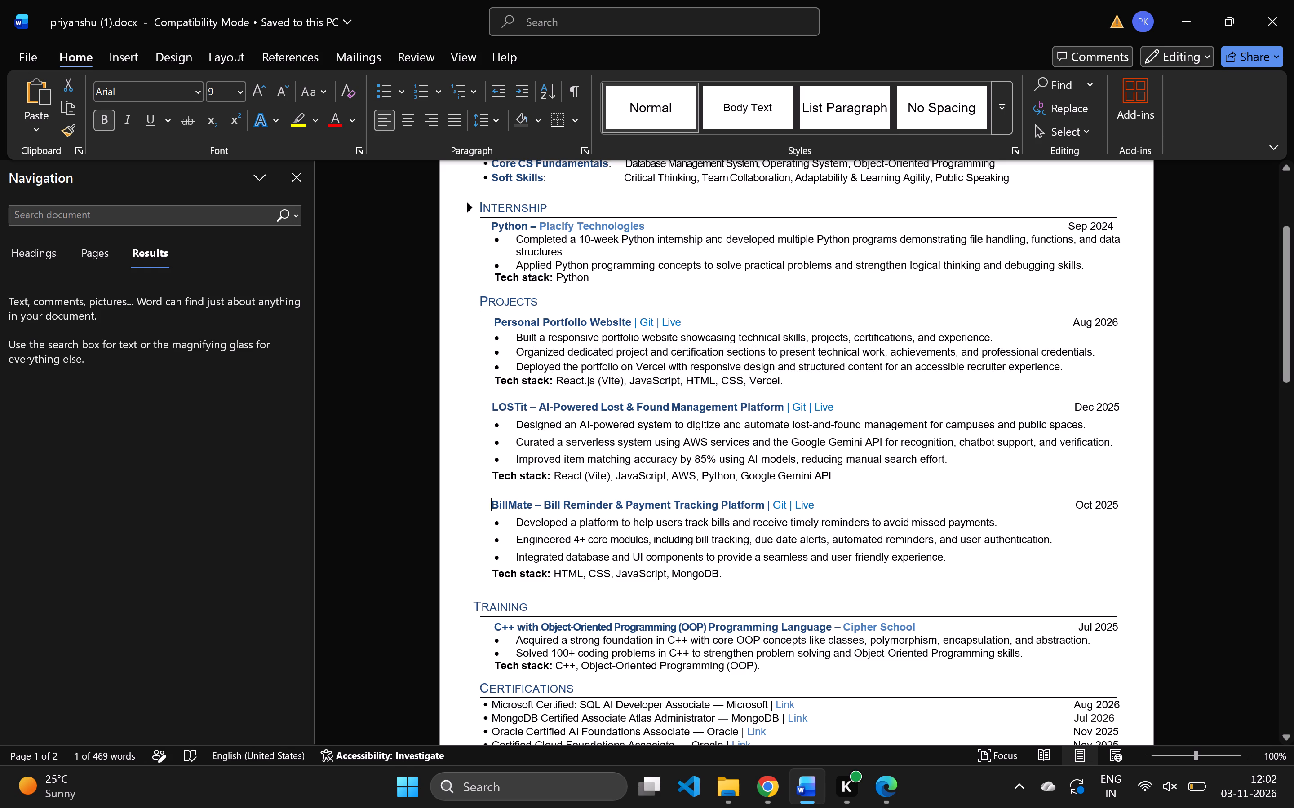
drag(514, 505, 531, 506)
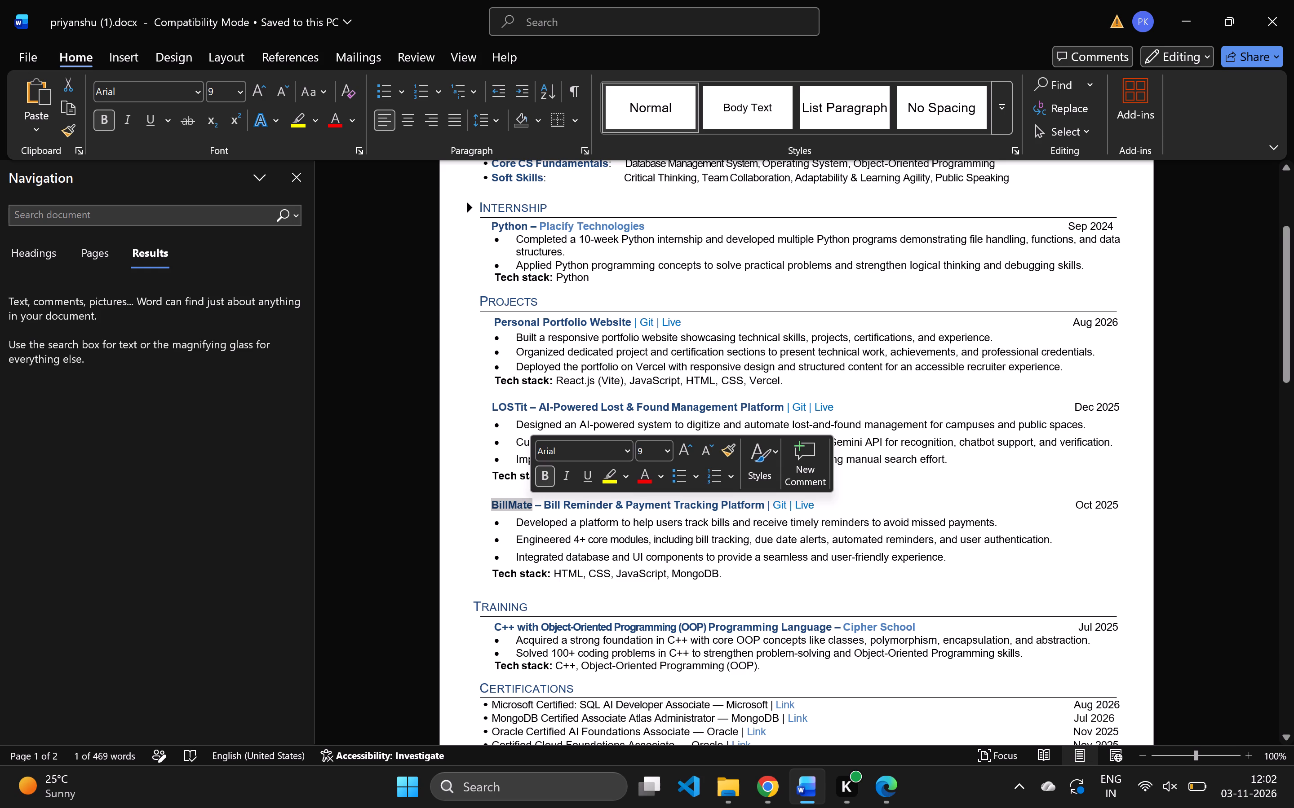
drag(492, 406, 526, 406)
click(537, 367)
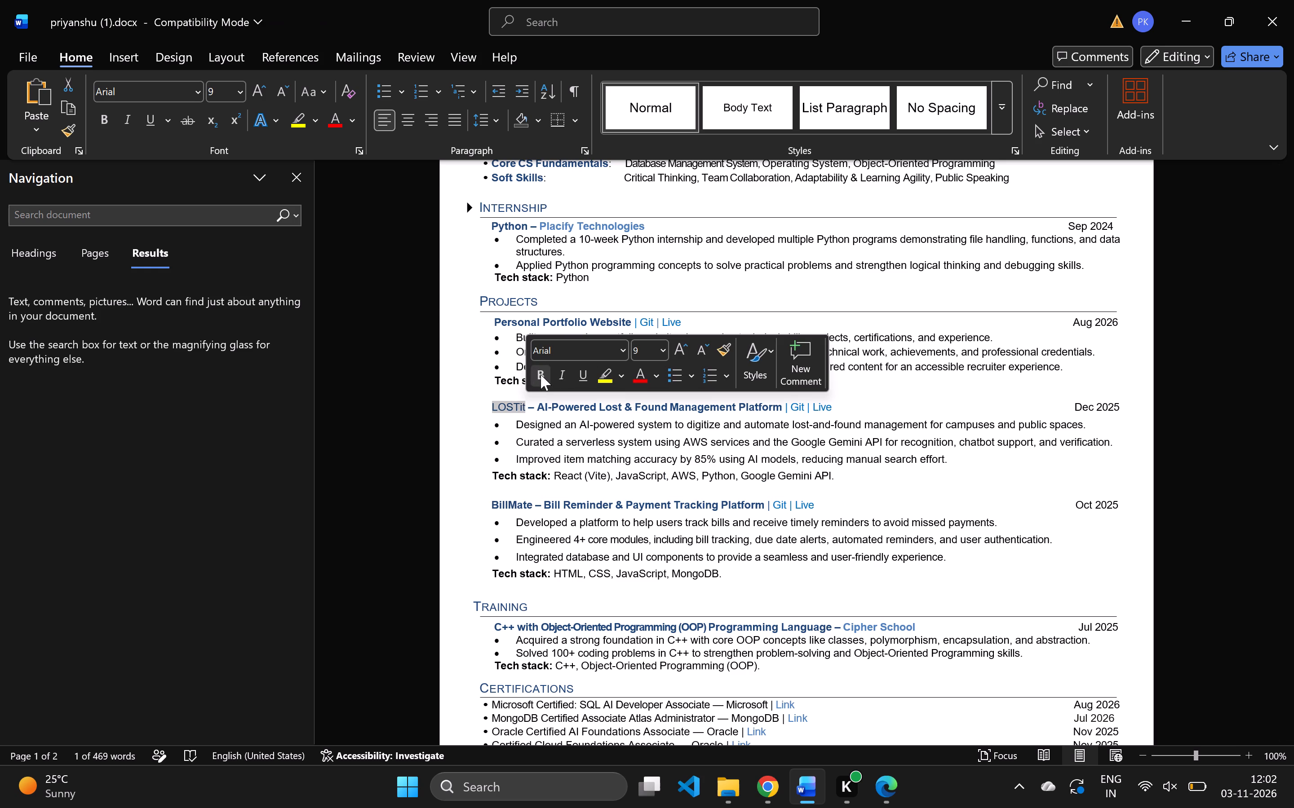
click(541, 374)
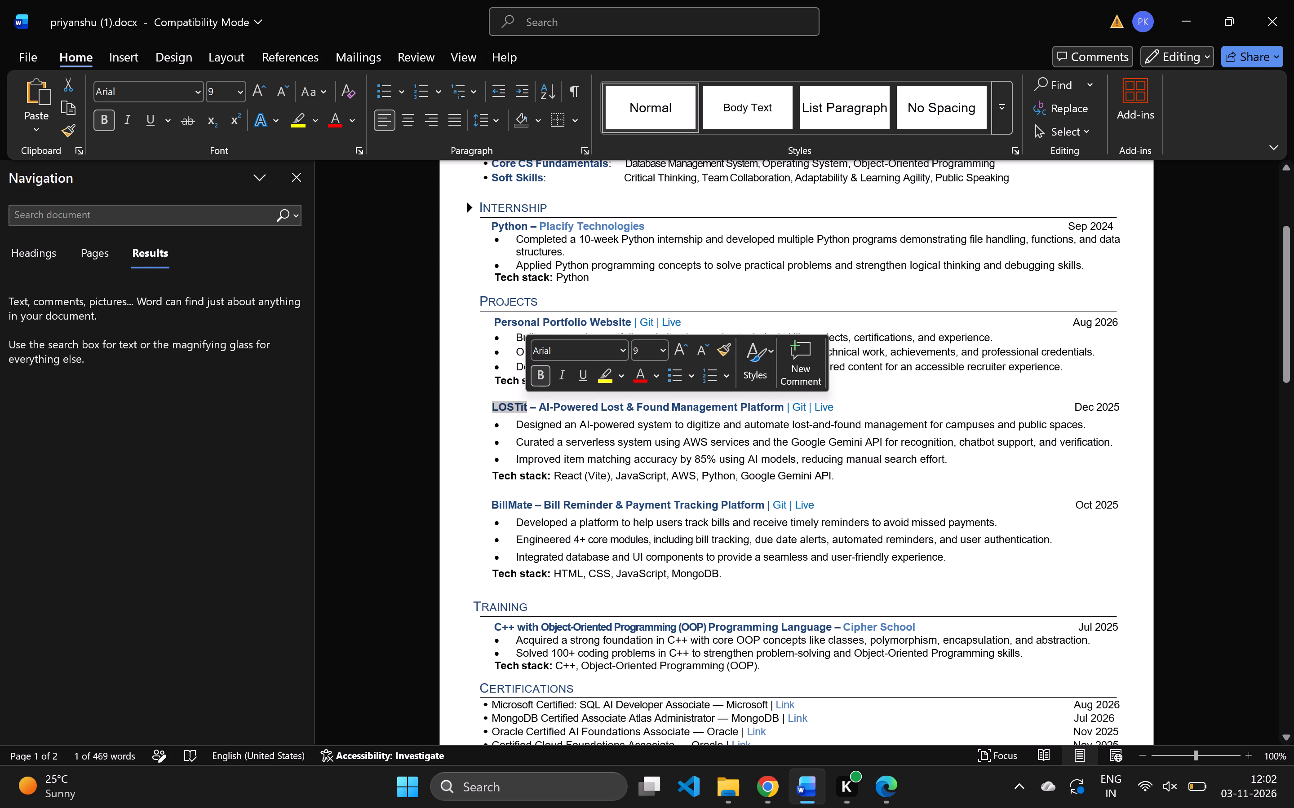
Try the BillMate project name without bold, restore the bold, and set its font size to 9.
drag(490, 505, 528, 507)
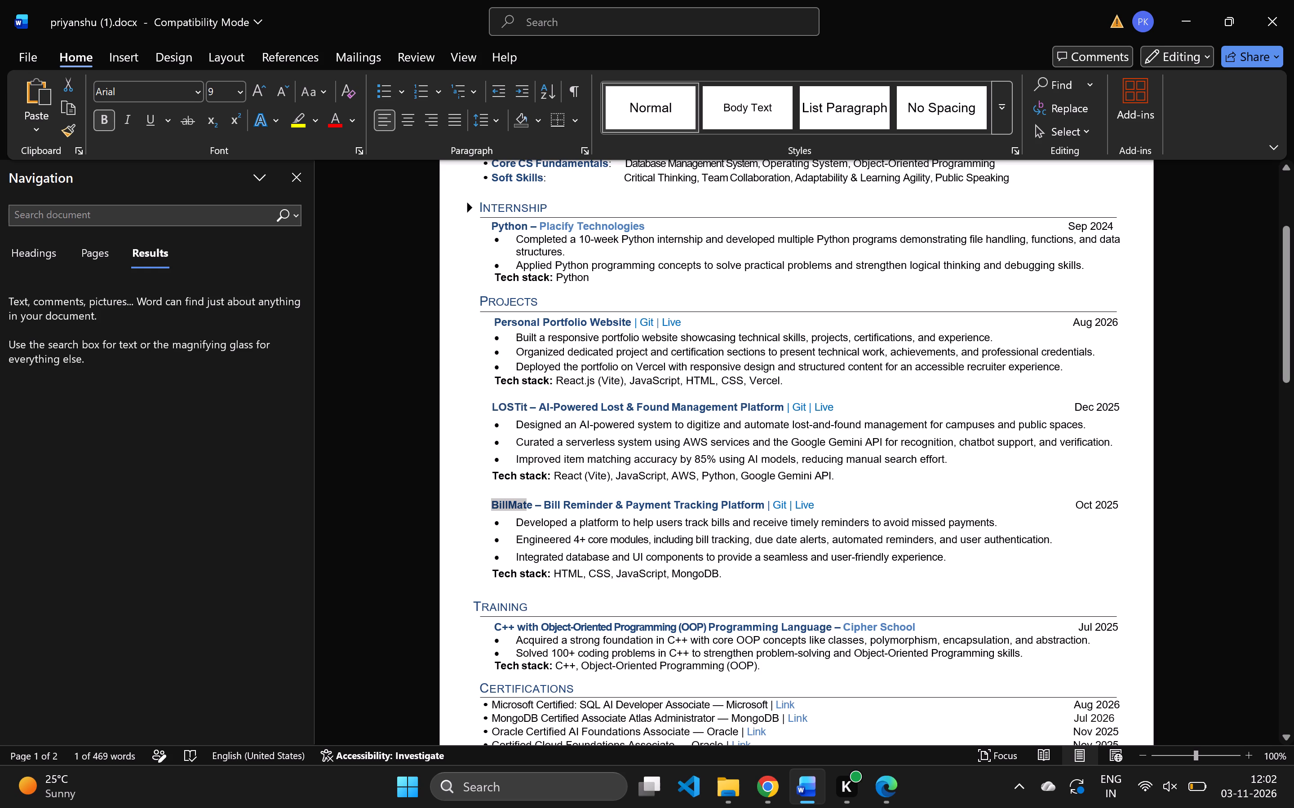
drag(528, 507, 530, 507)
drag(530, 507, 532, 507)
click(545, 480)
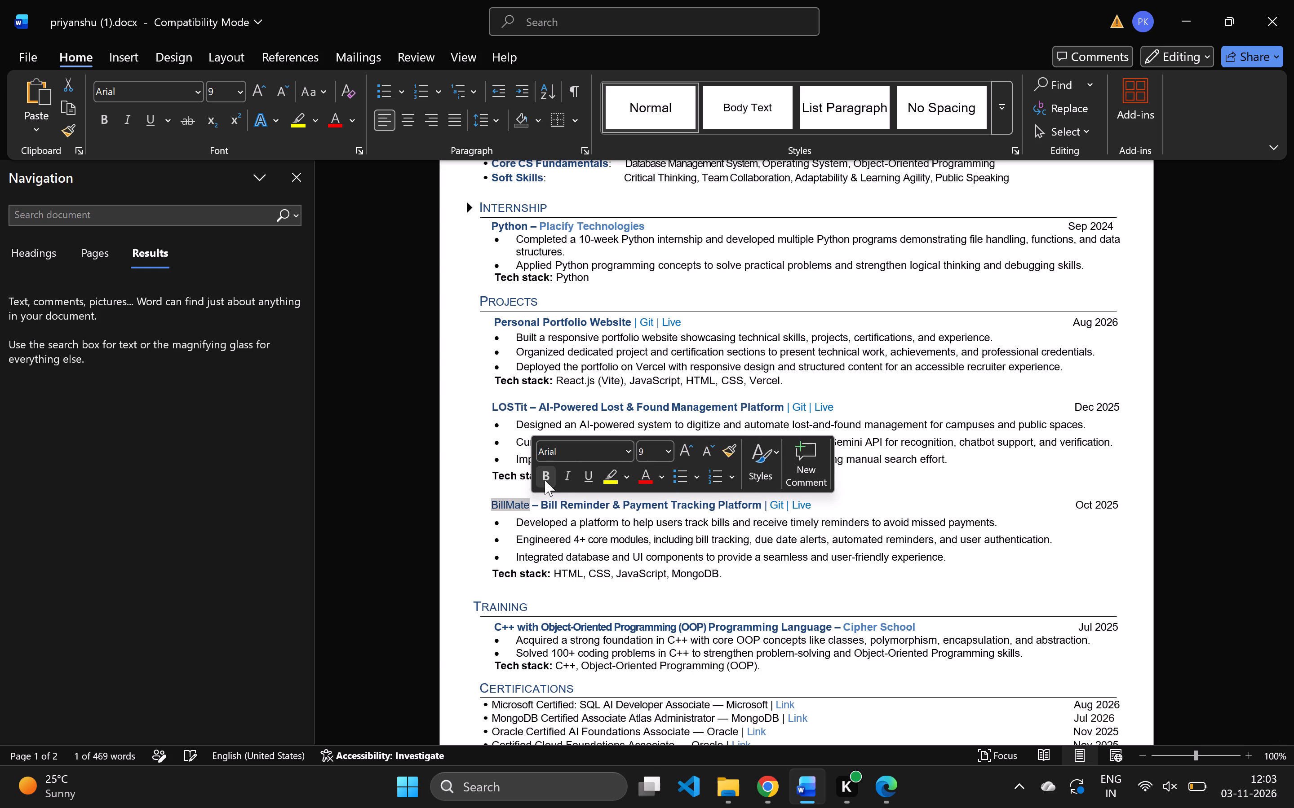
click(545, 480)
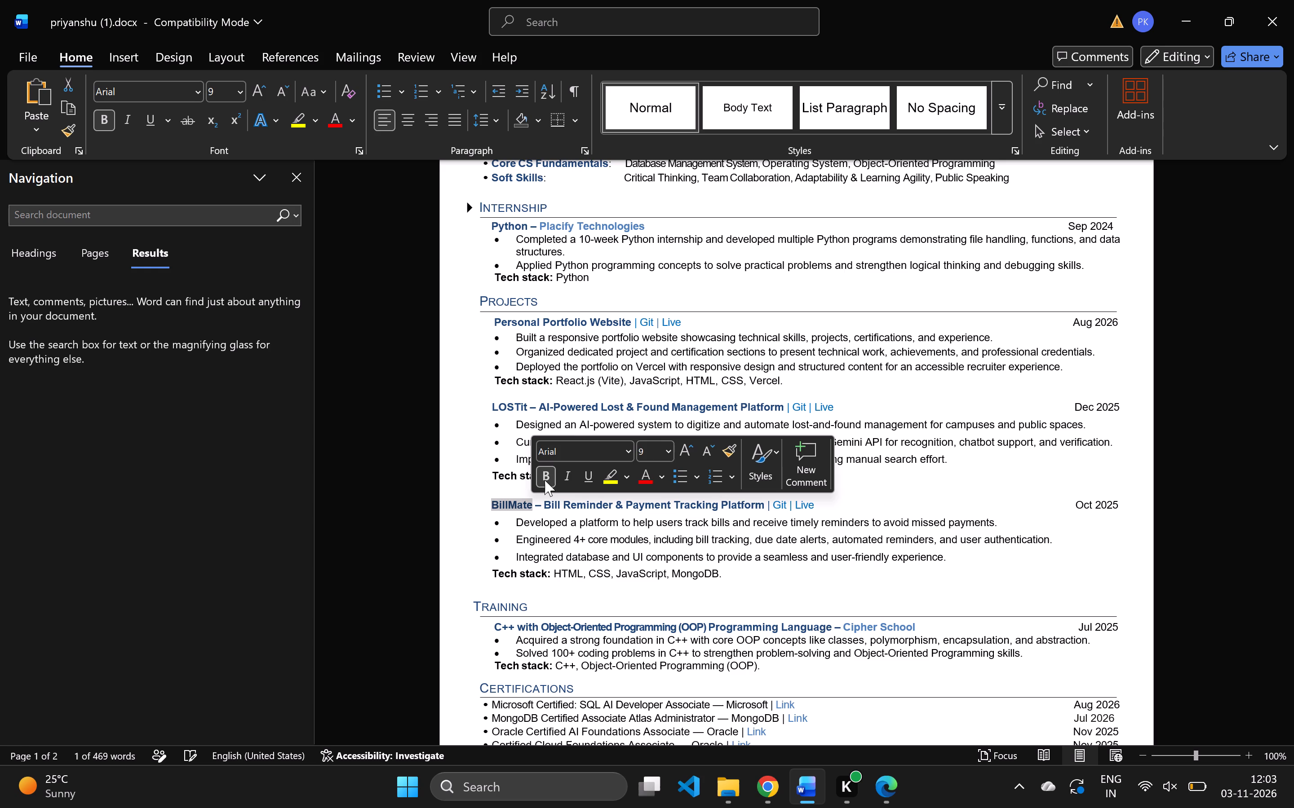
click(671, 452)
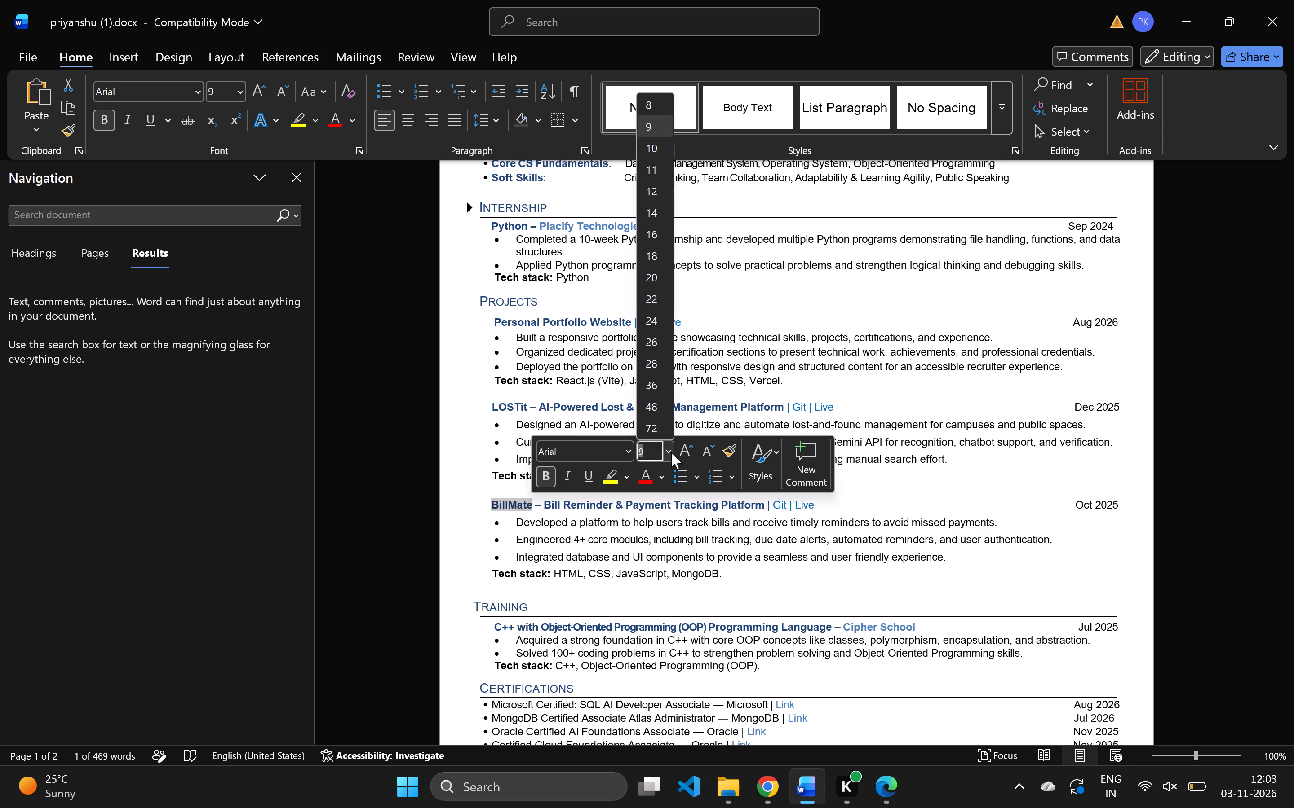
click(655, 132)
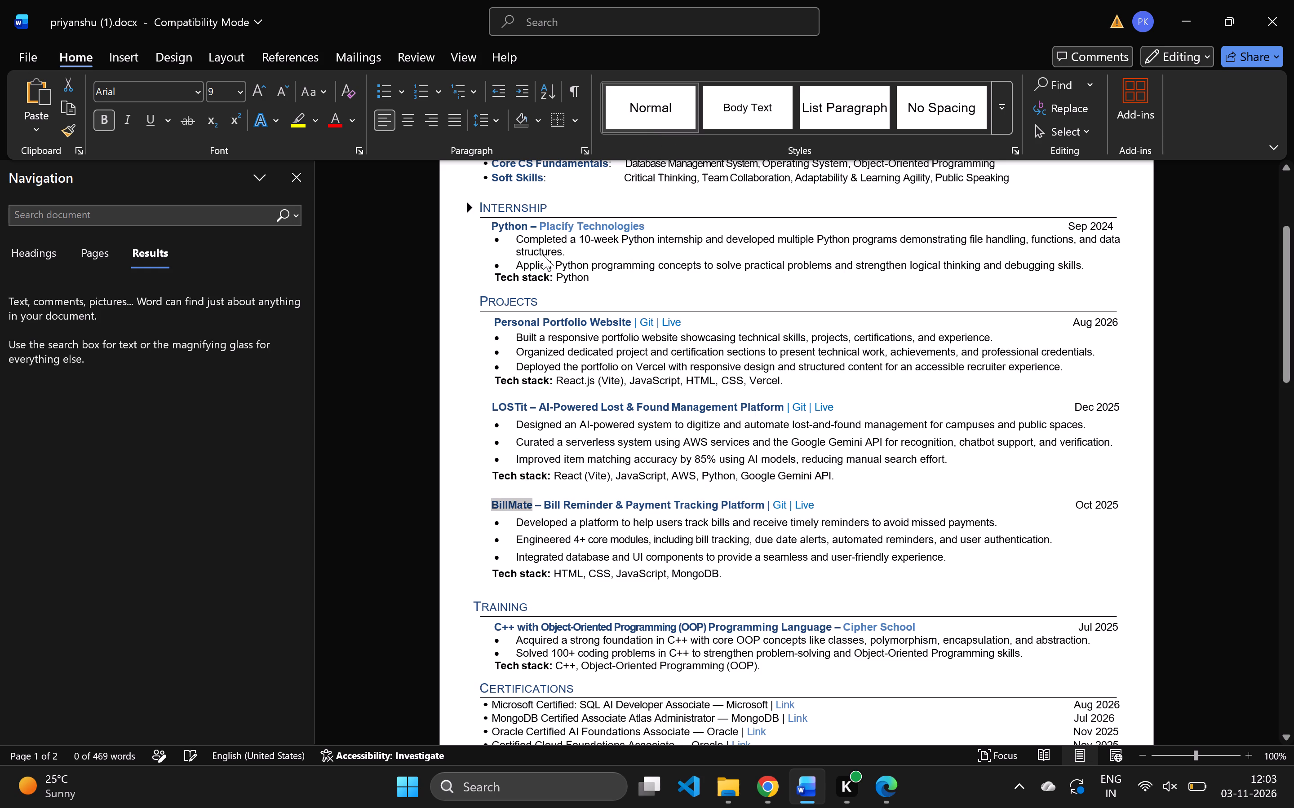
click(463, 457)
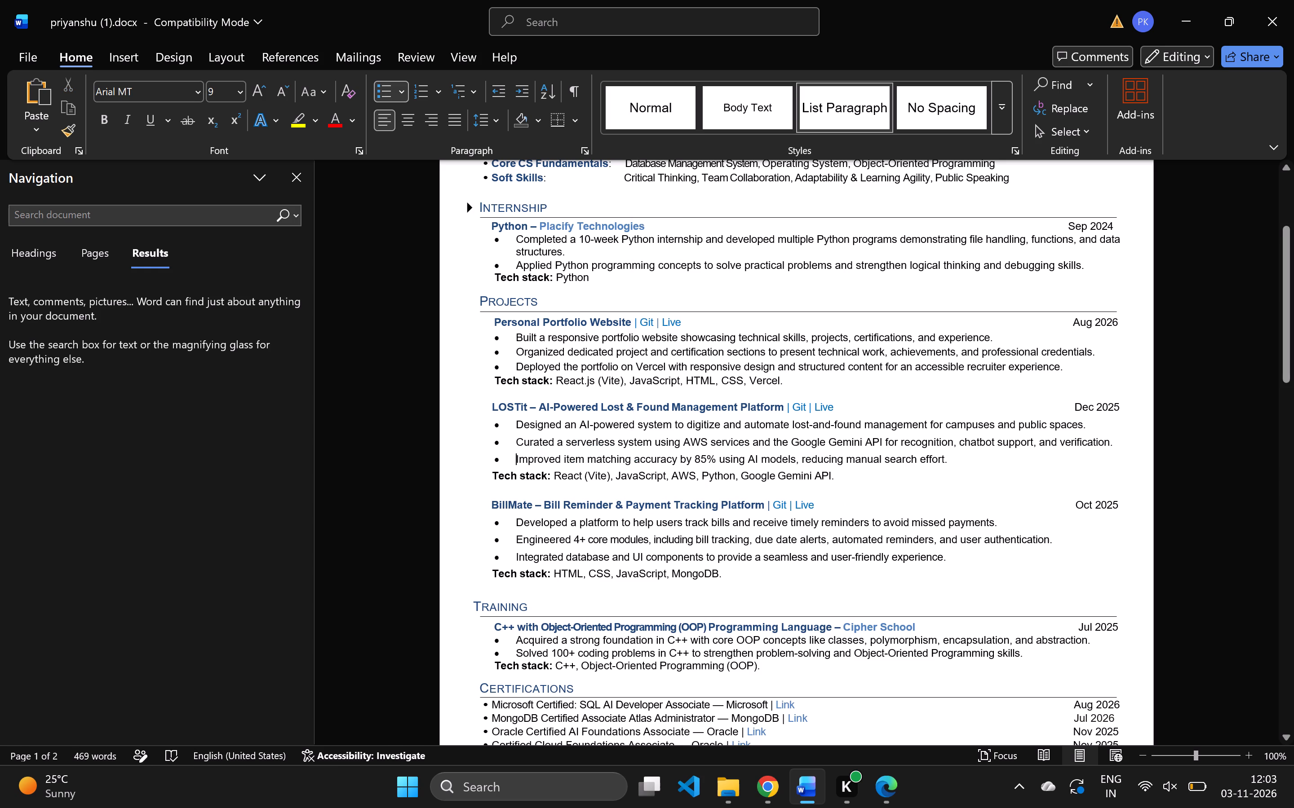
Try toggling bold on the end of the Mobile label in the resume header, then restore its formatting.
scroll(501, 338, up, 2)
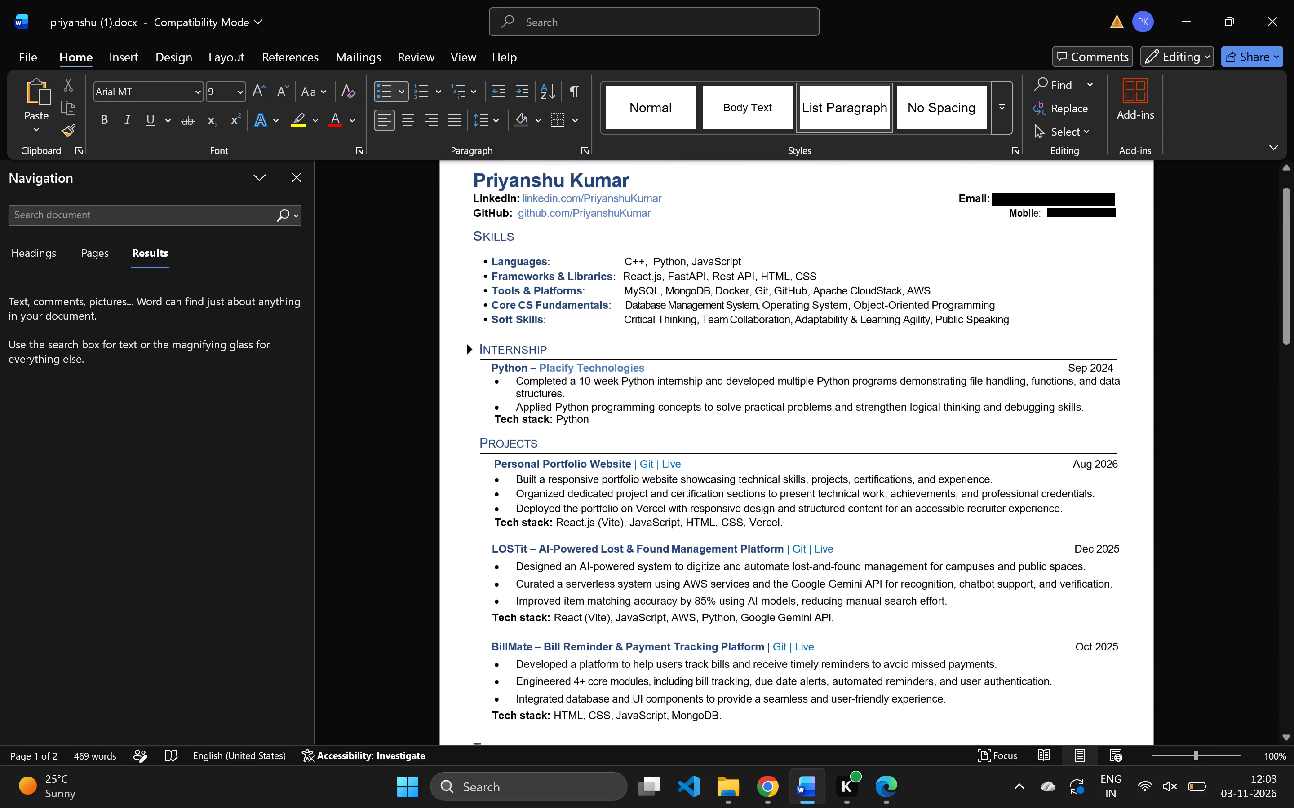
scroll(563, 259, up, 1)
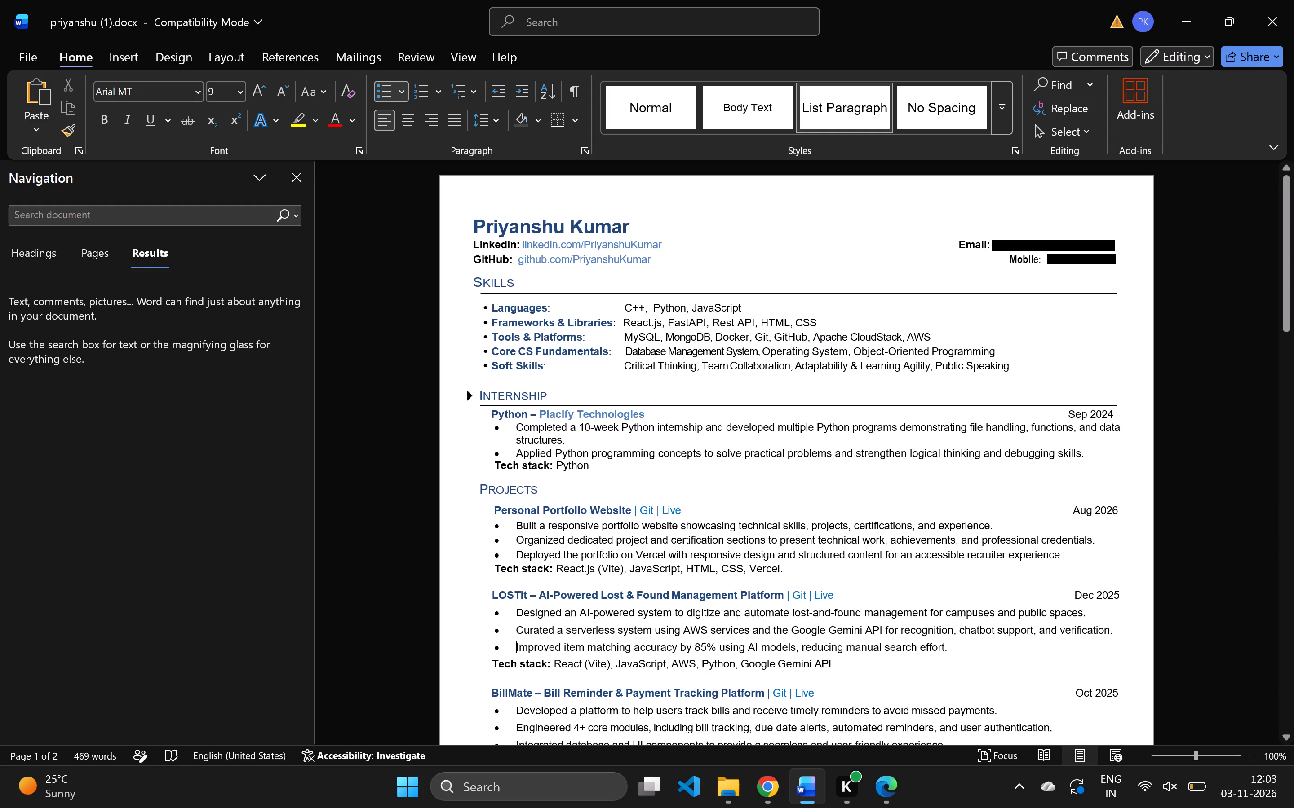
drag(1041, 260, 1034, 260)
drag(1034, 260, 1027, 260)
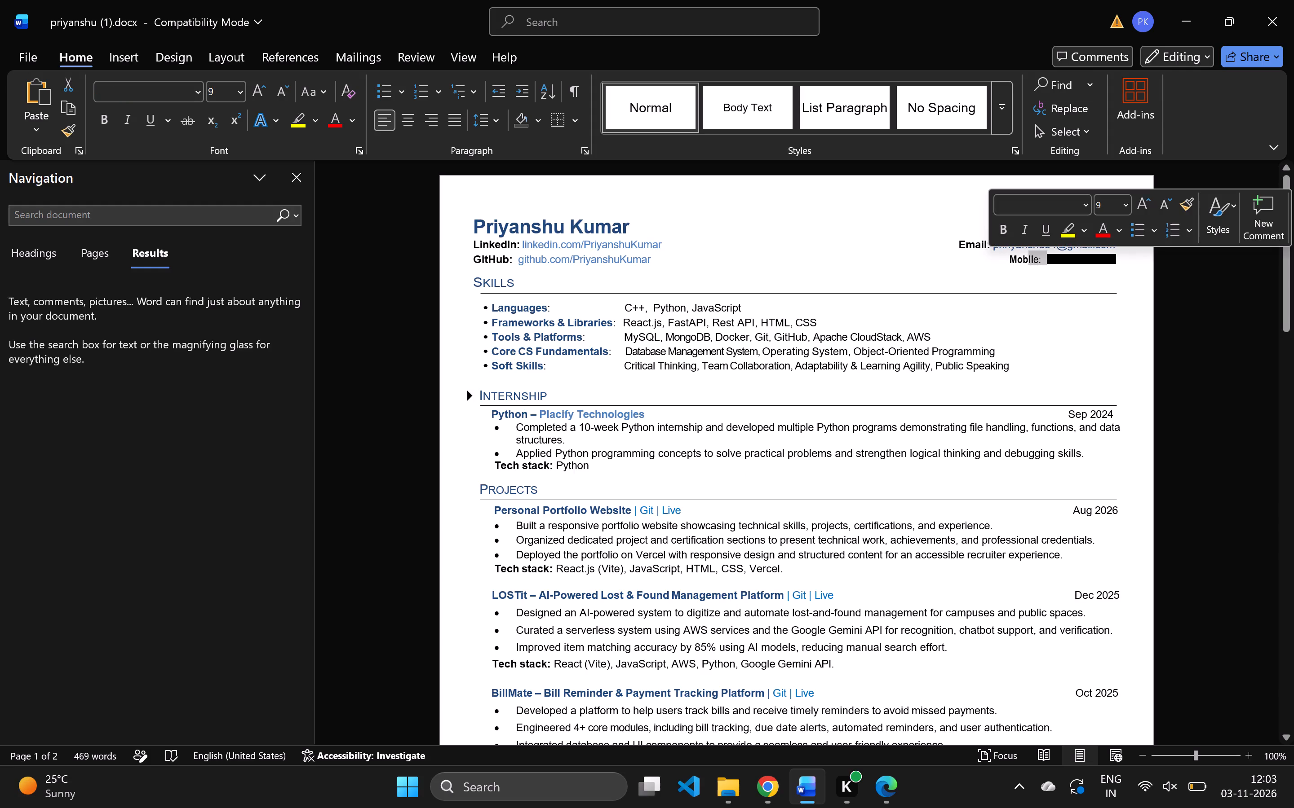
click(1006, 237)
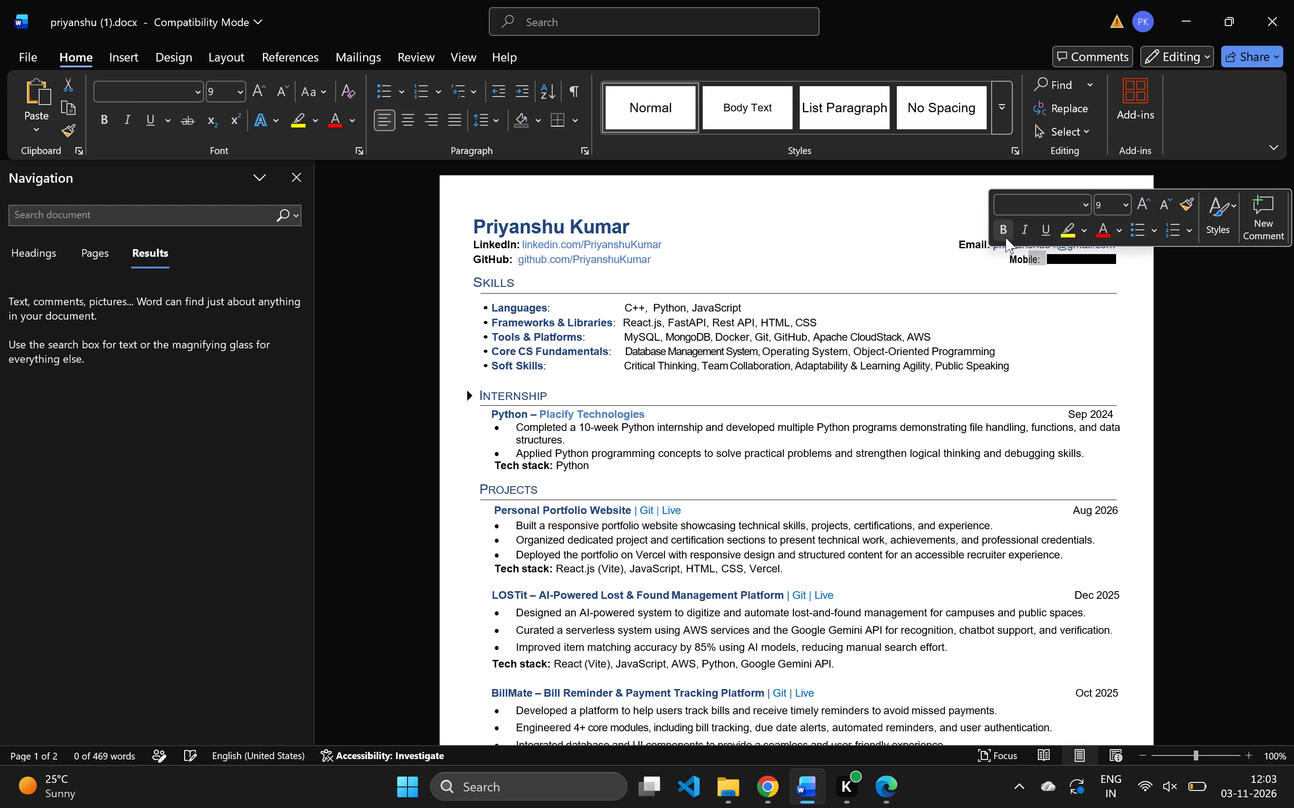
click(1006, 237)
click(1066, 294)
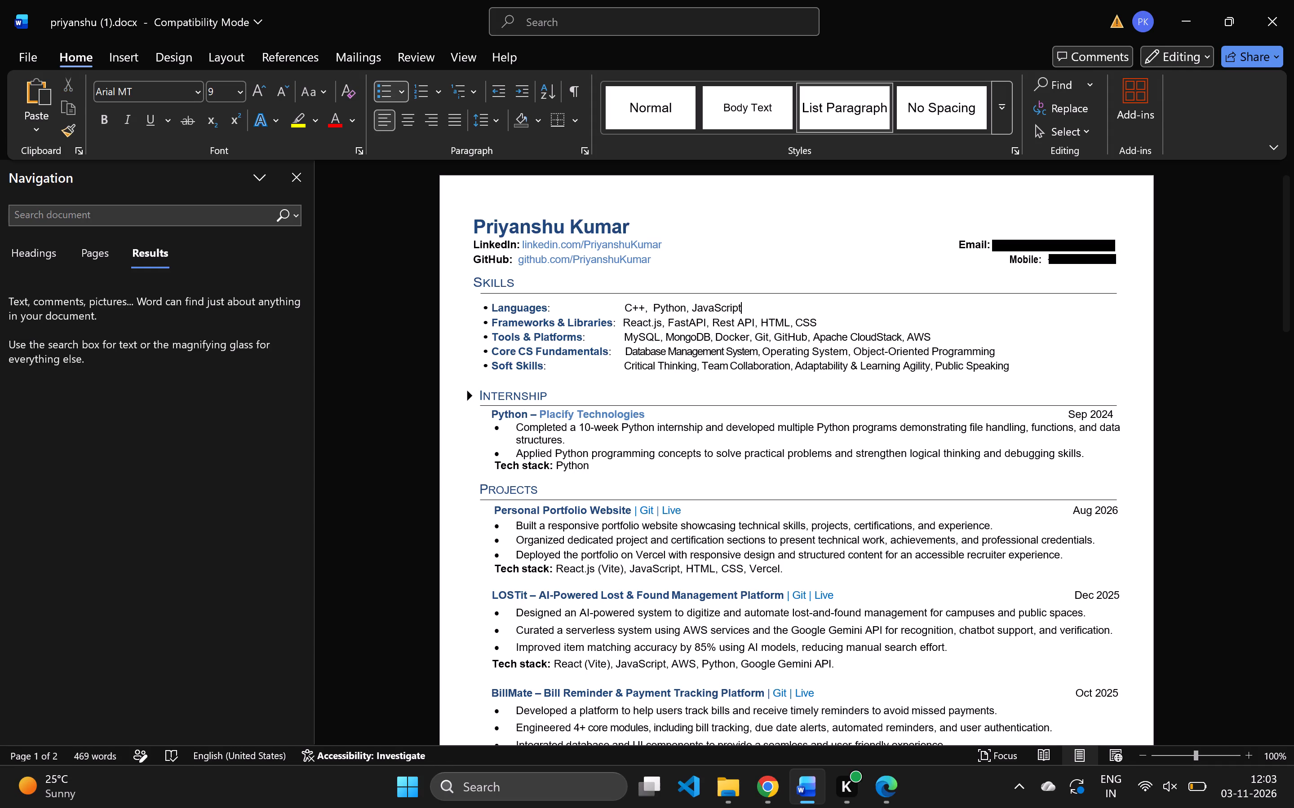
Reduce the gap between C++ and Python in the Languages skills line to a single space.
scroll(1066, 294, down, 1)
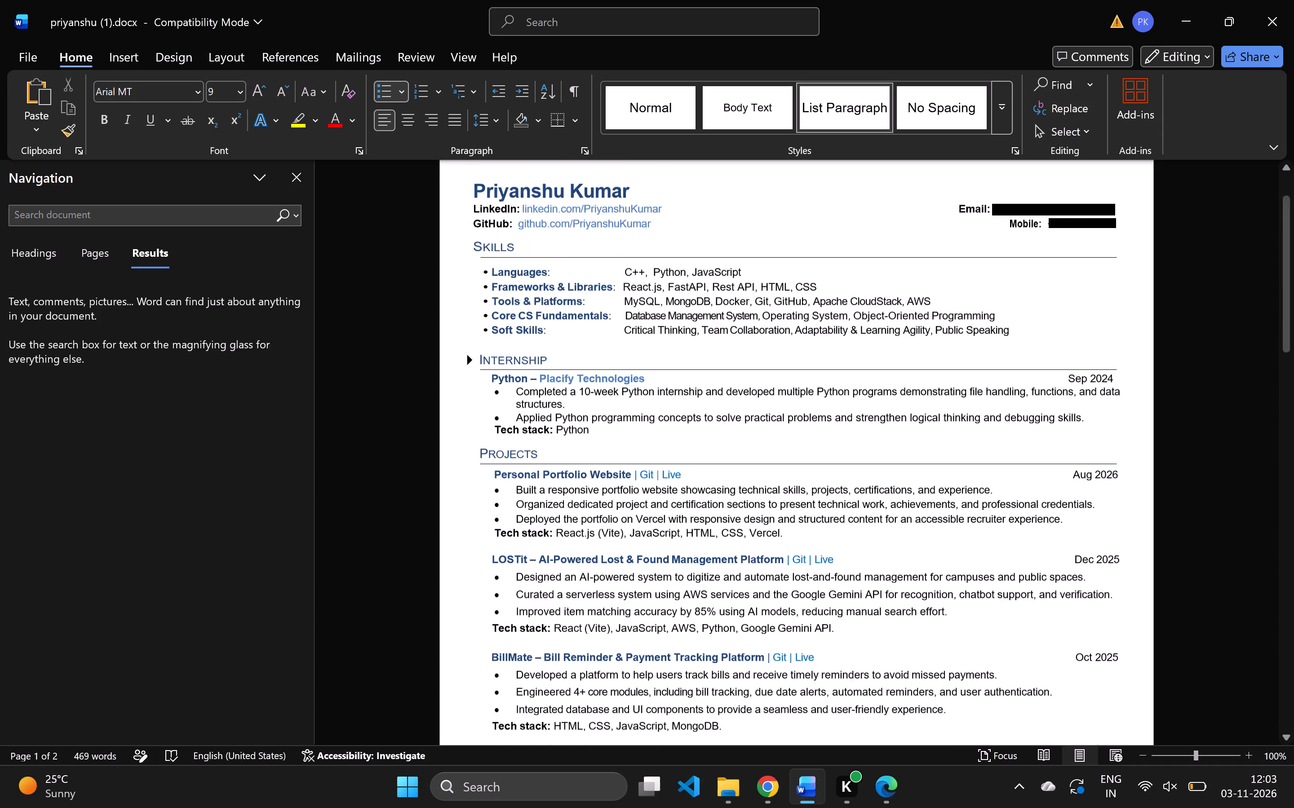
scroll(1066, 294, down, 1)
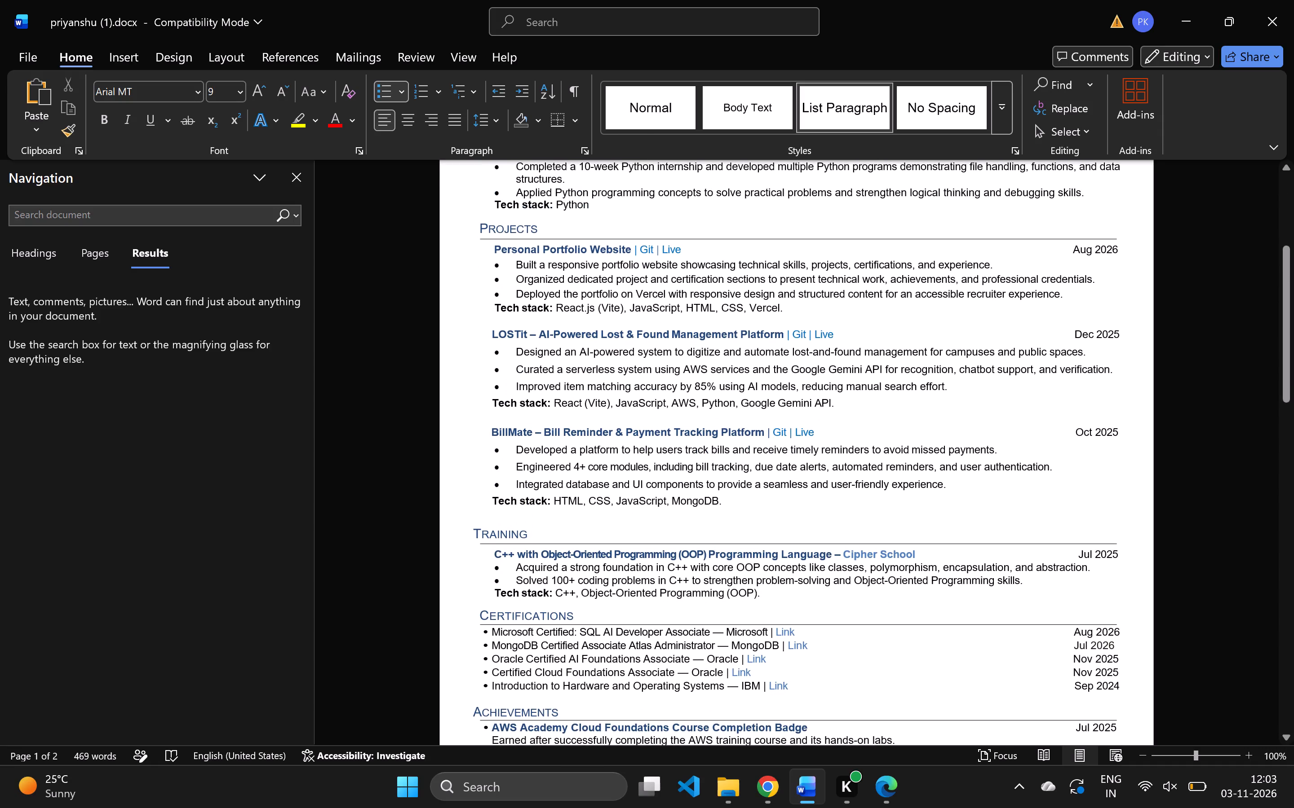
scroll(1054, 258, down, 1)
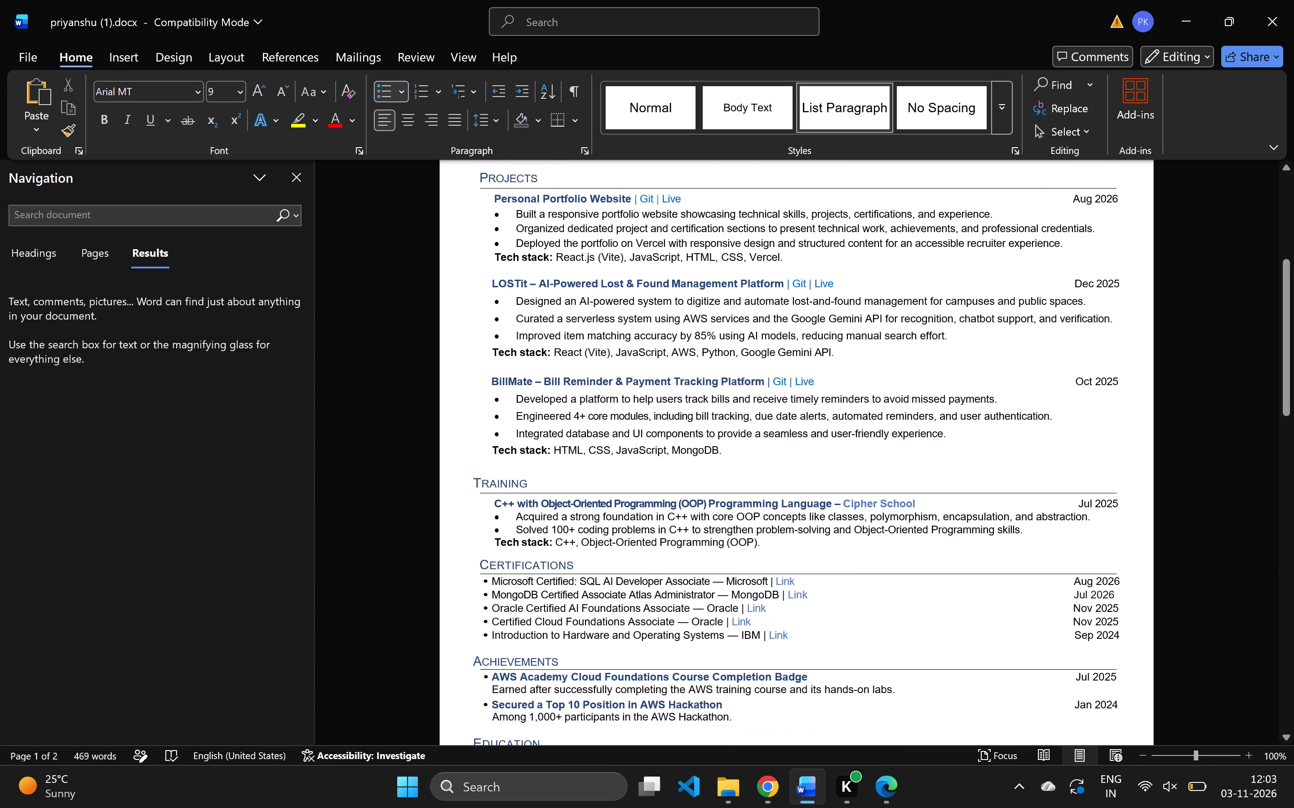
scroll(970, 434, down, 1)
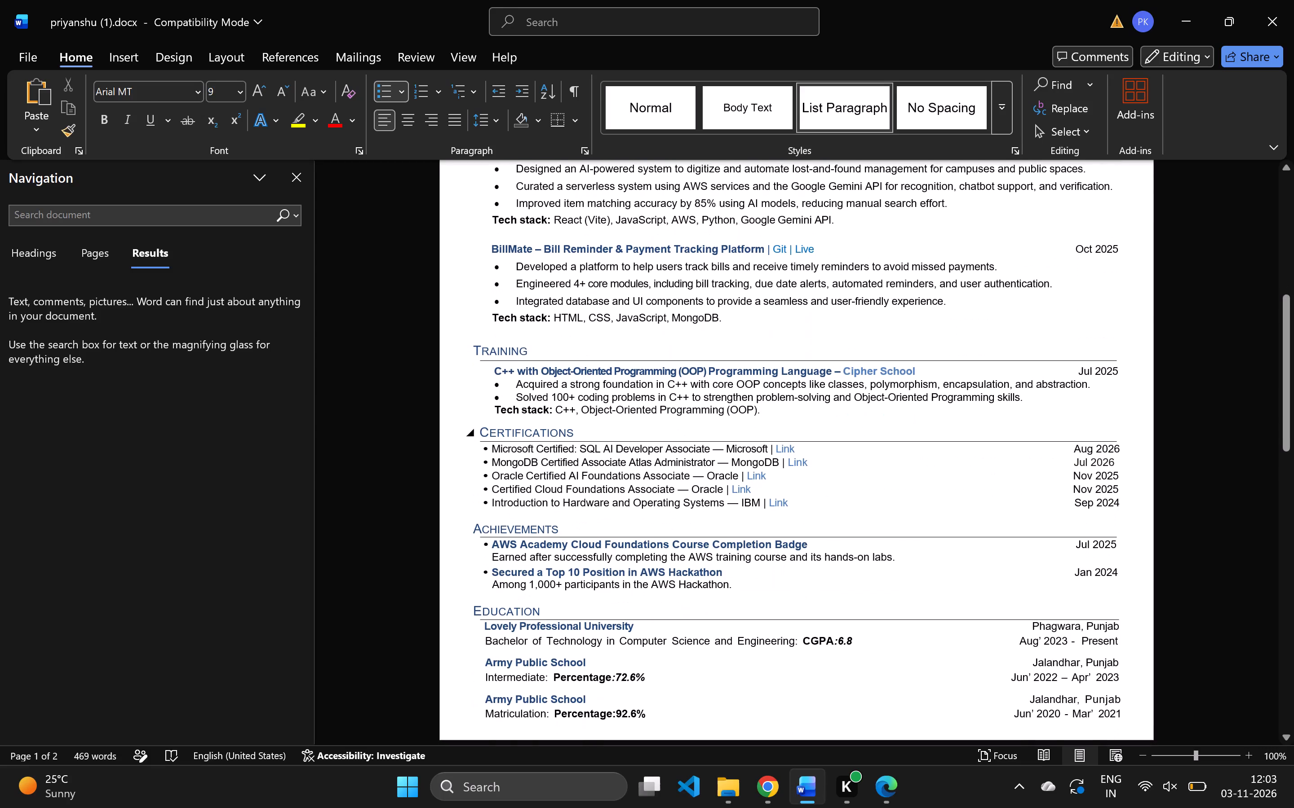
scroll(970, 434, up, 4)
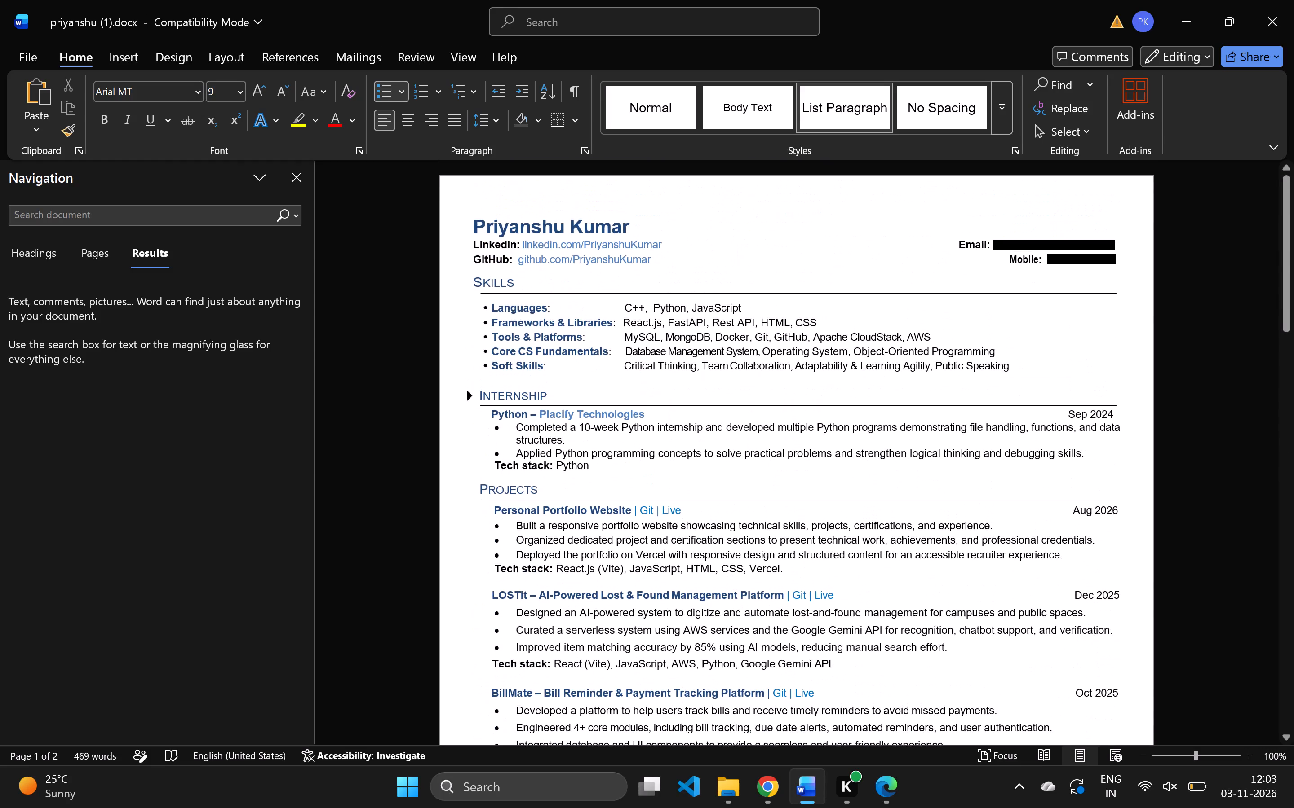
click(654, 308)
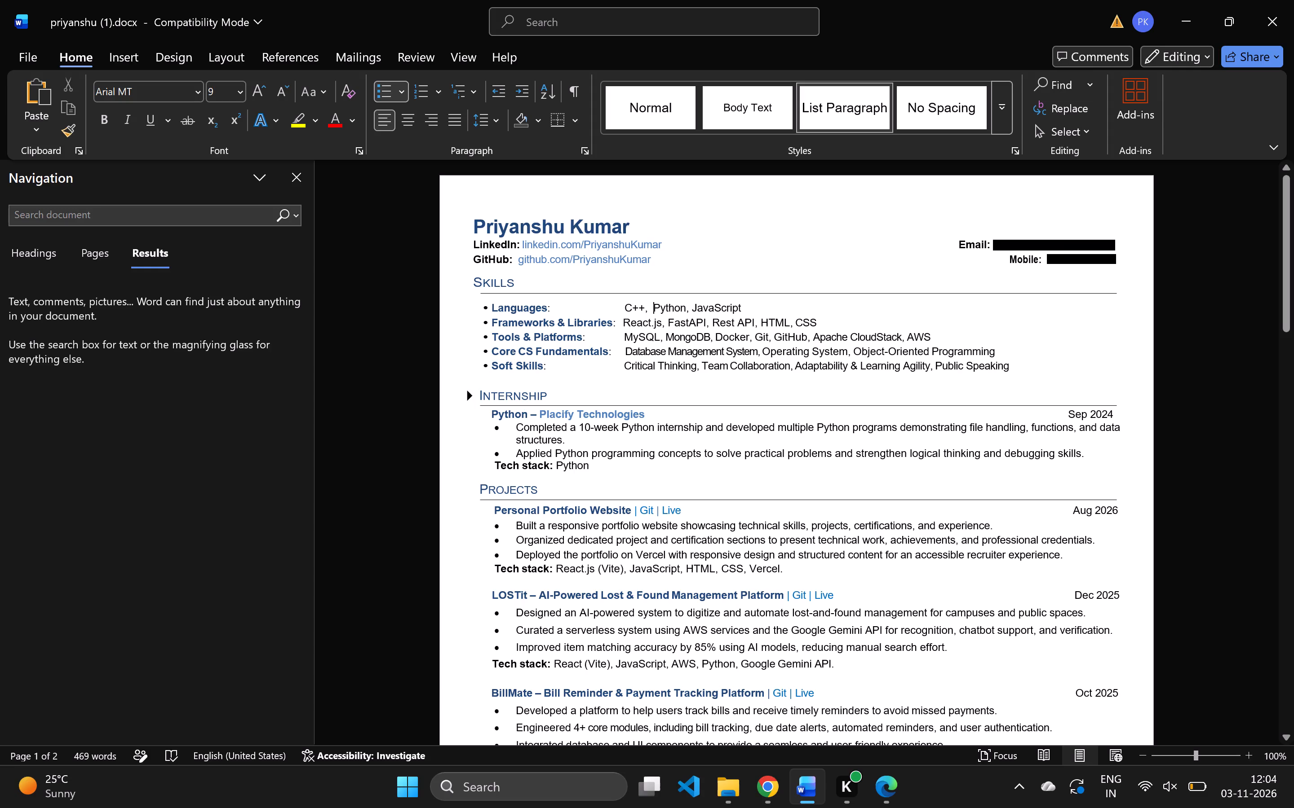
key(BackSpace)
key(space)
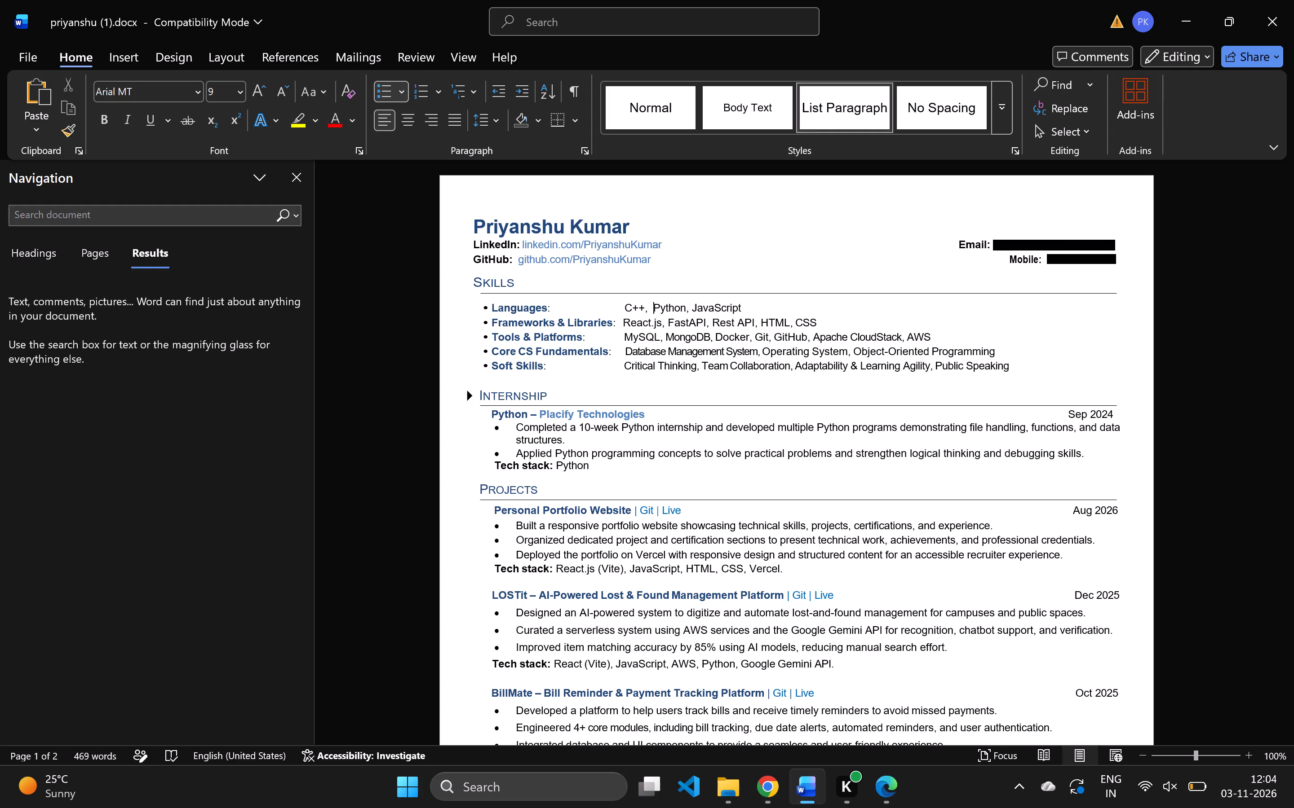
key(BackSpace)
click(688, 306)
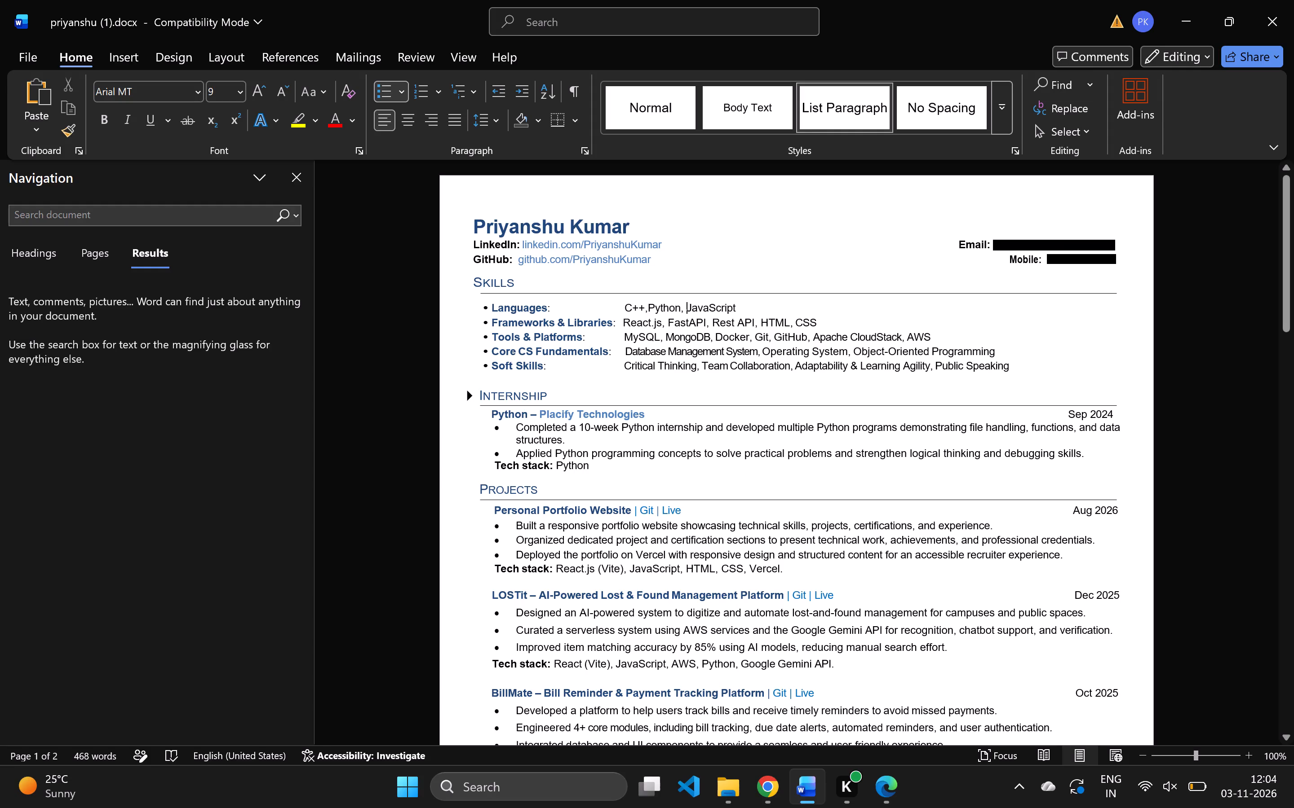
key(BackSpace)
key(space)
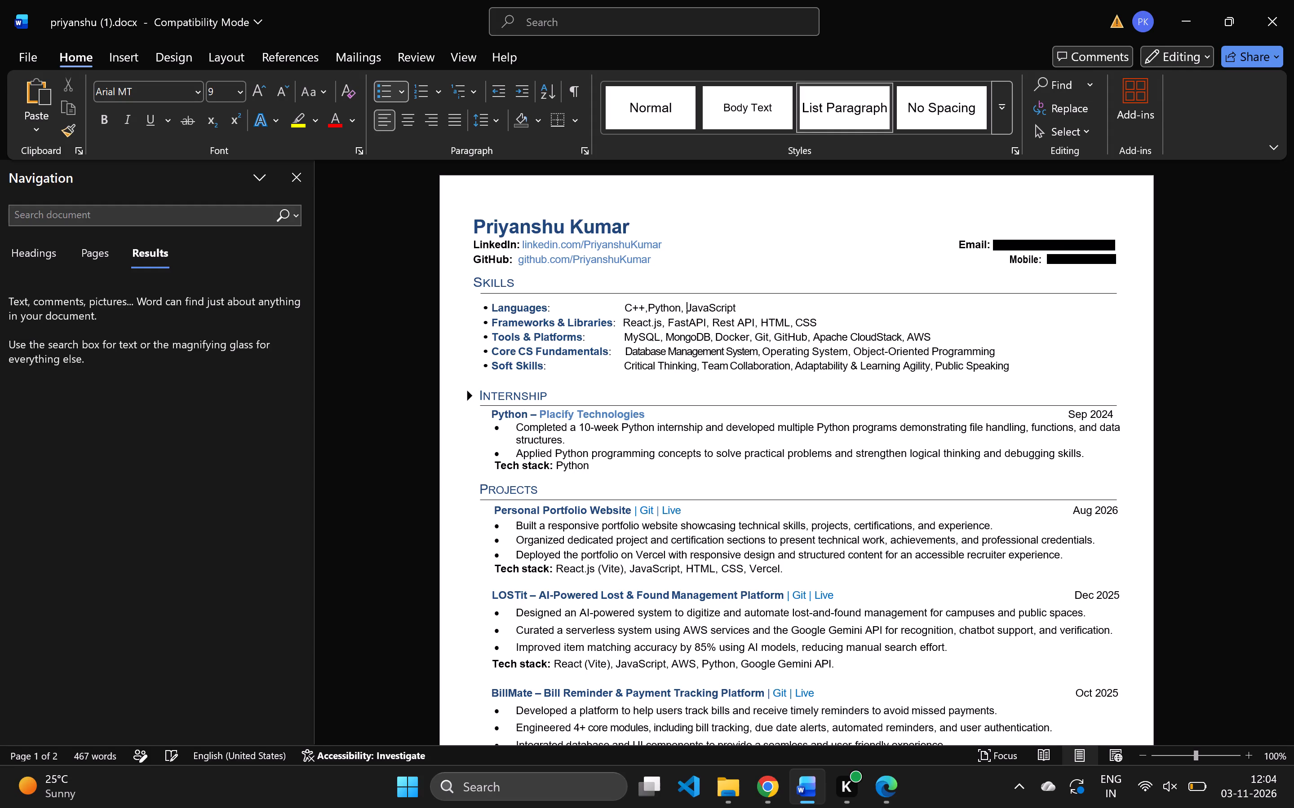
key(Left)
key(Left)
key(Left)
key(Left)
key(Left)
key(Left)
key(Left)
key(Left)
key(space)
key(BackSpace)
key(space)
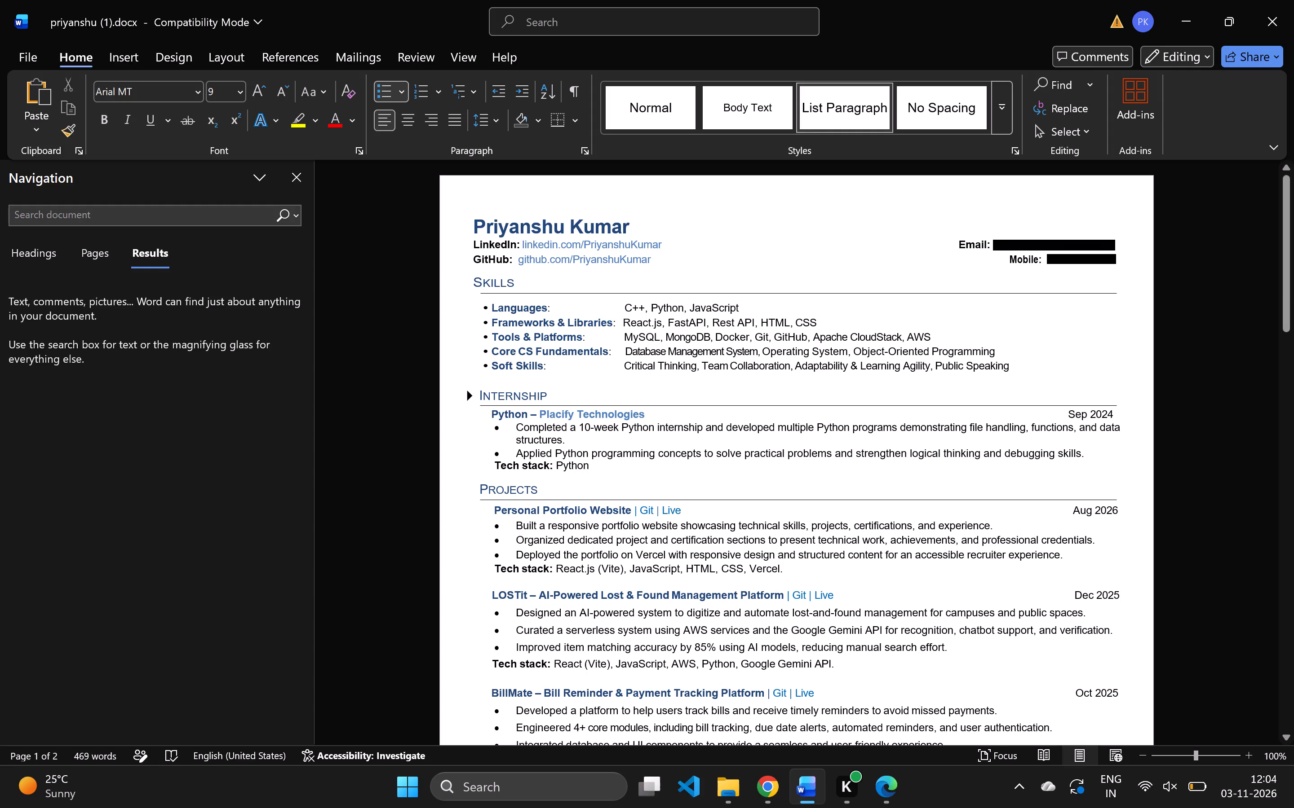
Move C++ after Python in the Languages skills line so it reads "Python, C++, JavaScript".
key(BackSpace)
key(BackSpace)
key(BackSpace)
key(BackSpace)
key(BackSpace)
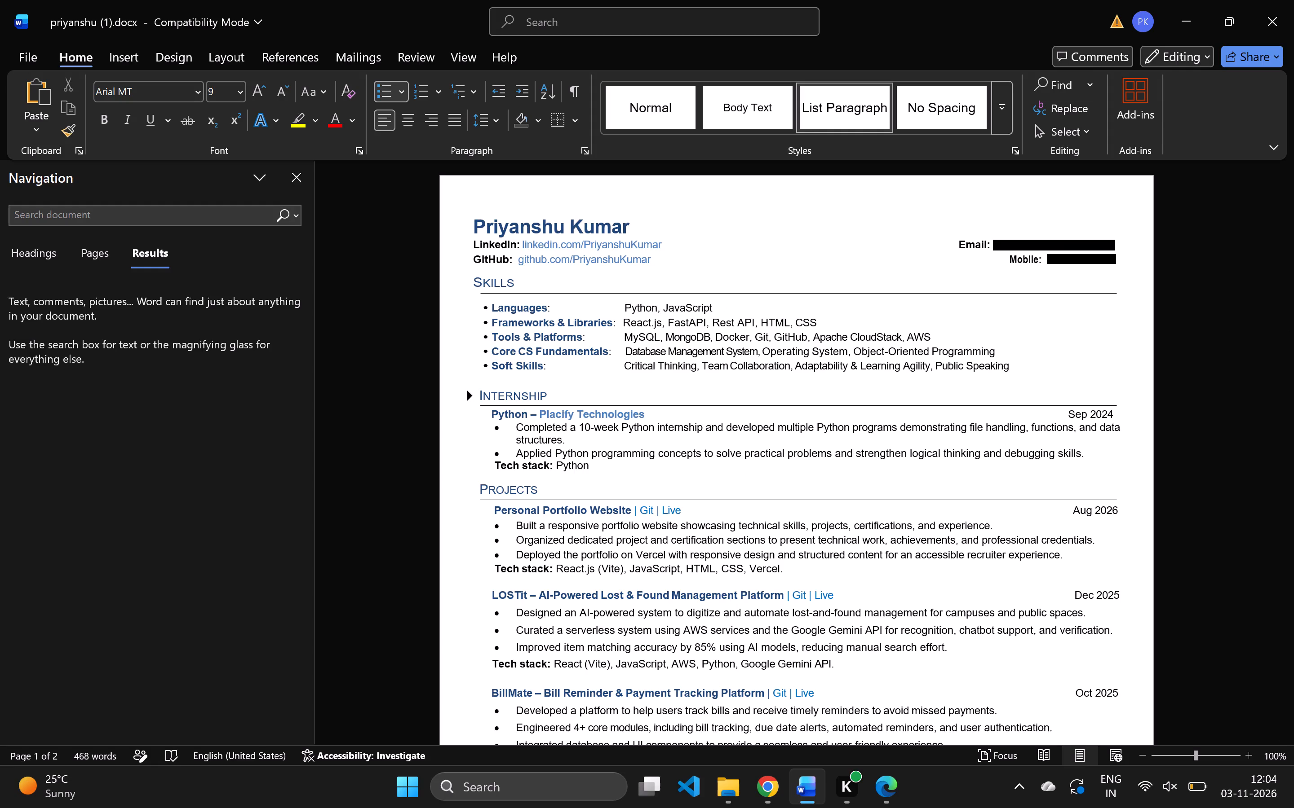
click(660, 307)
key(space)
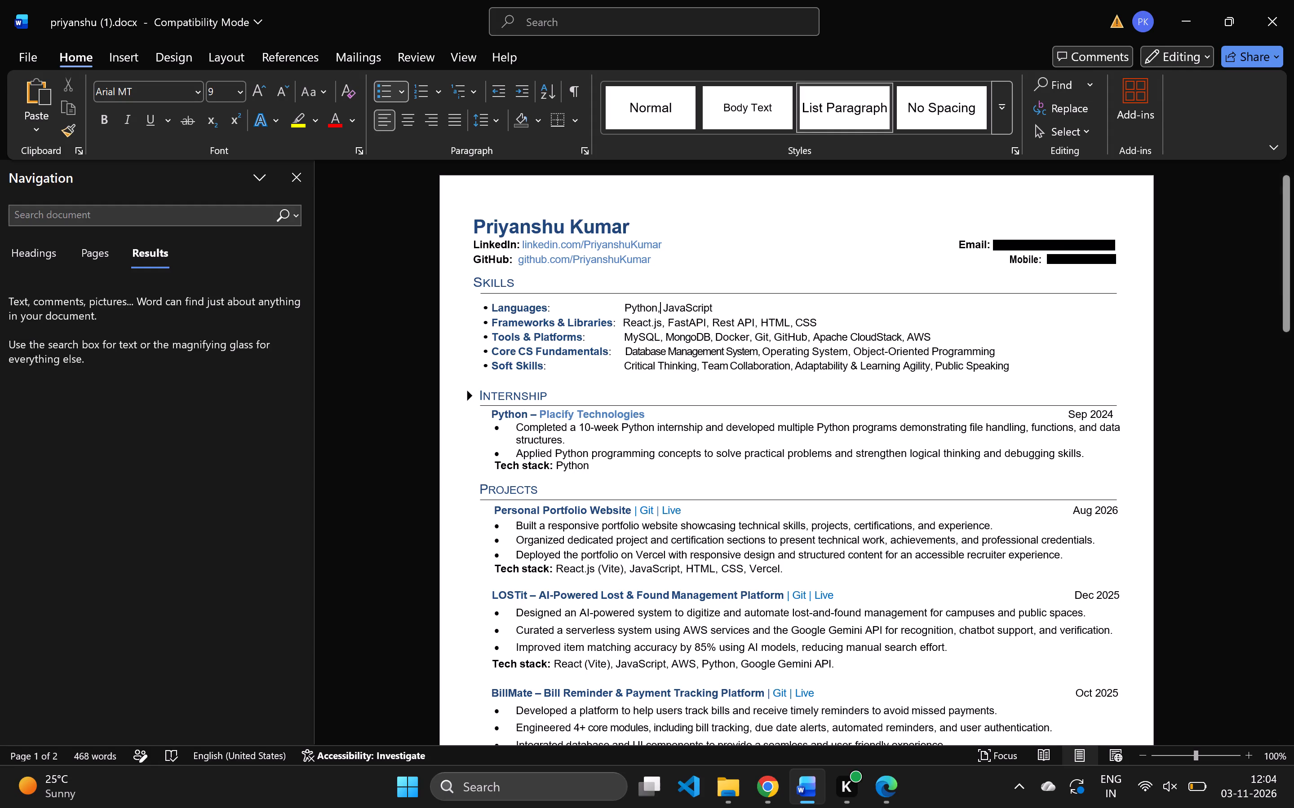
key(c)
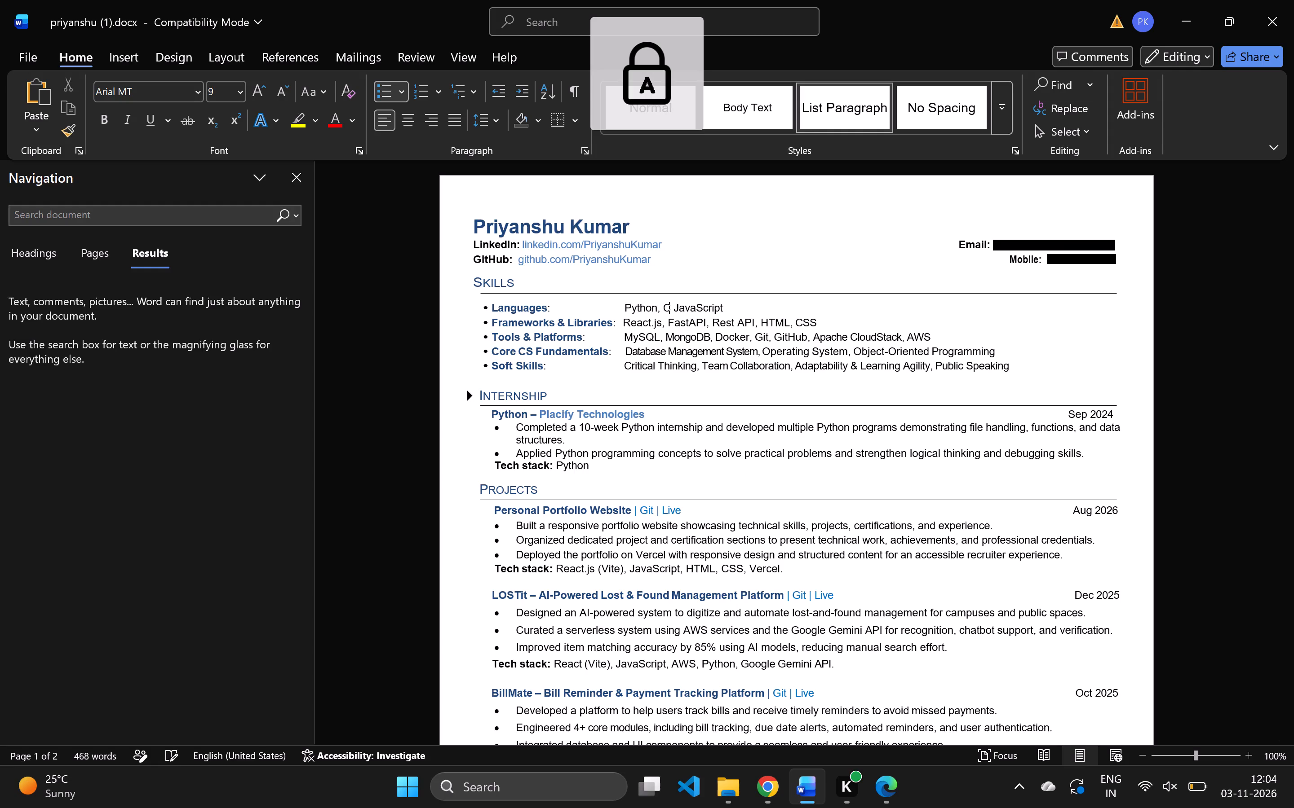
text(++)
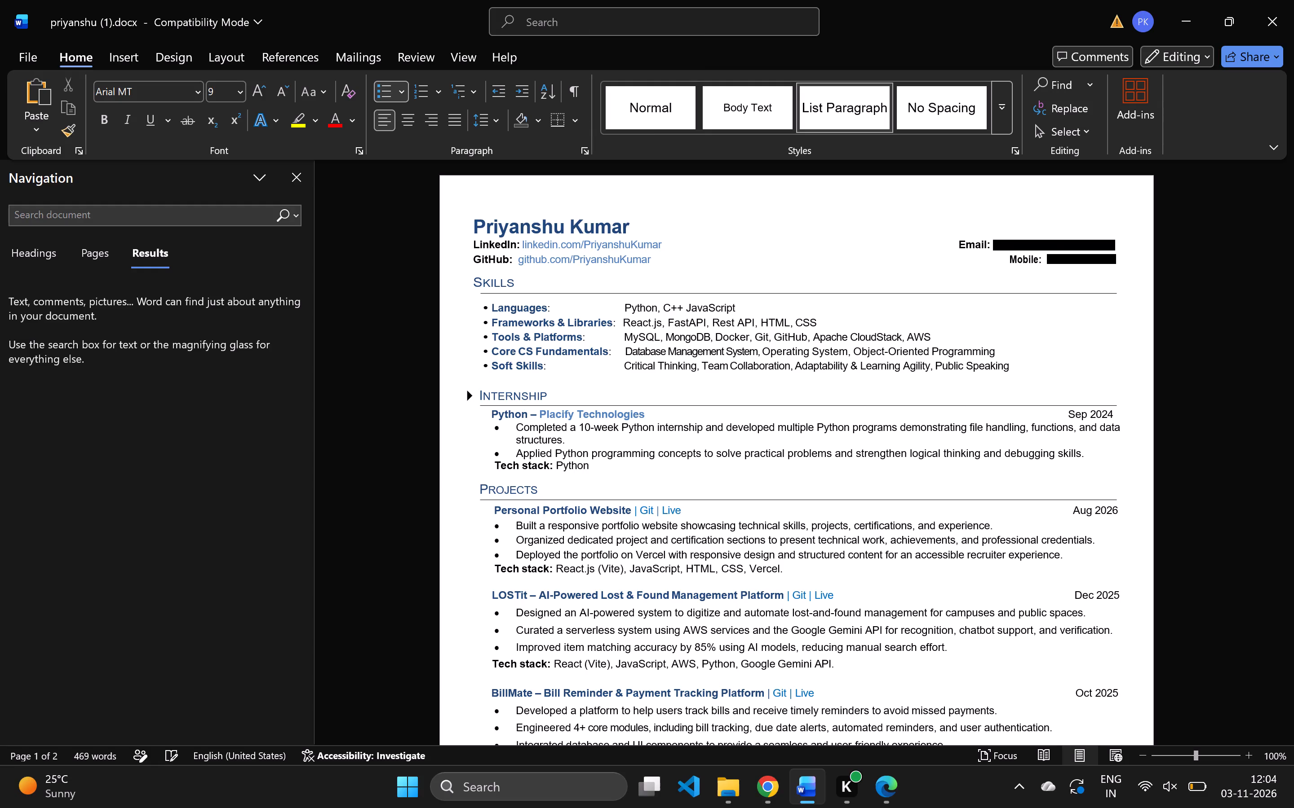
key(comma)
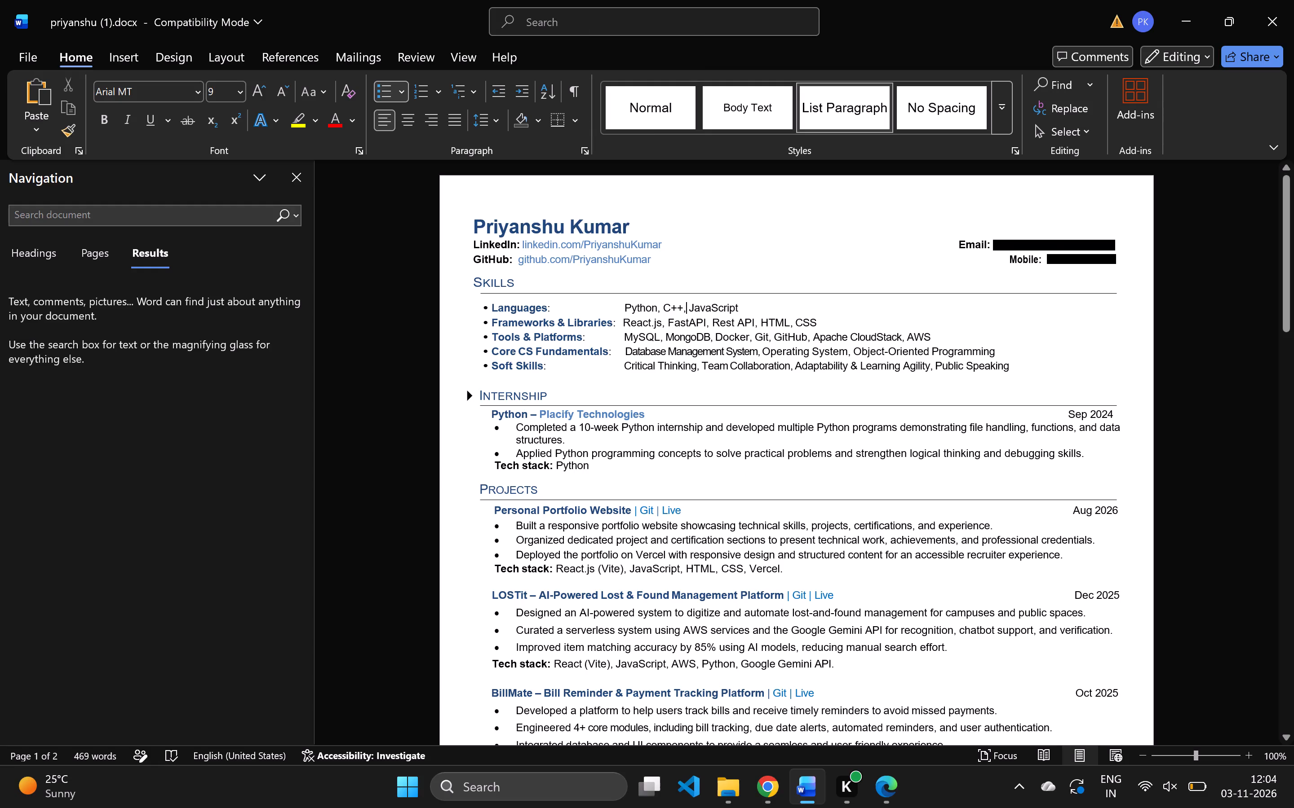
Look over the resume down to the Education section and save the document.
scroll(648, 415, down, 1)
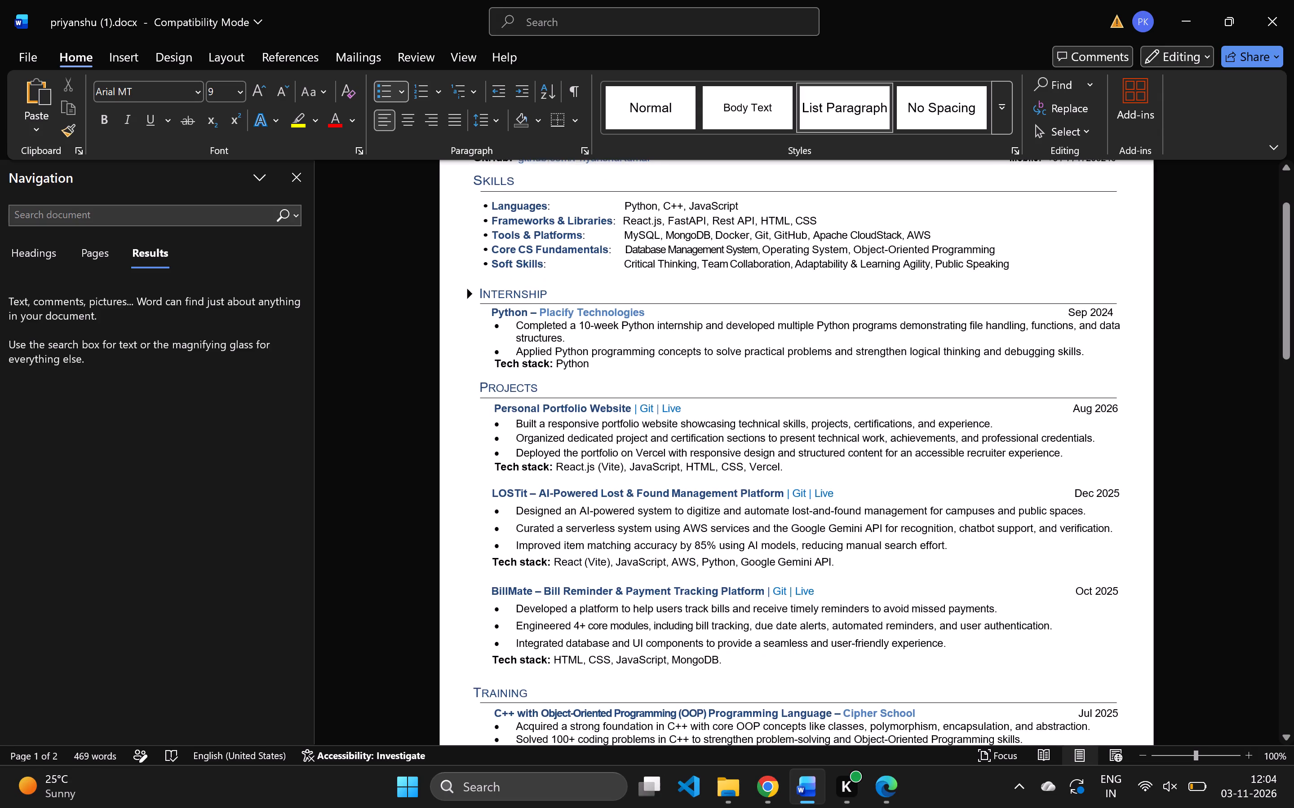
scroll(594, 305, up, 1)
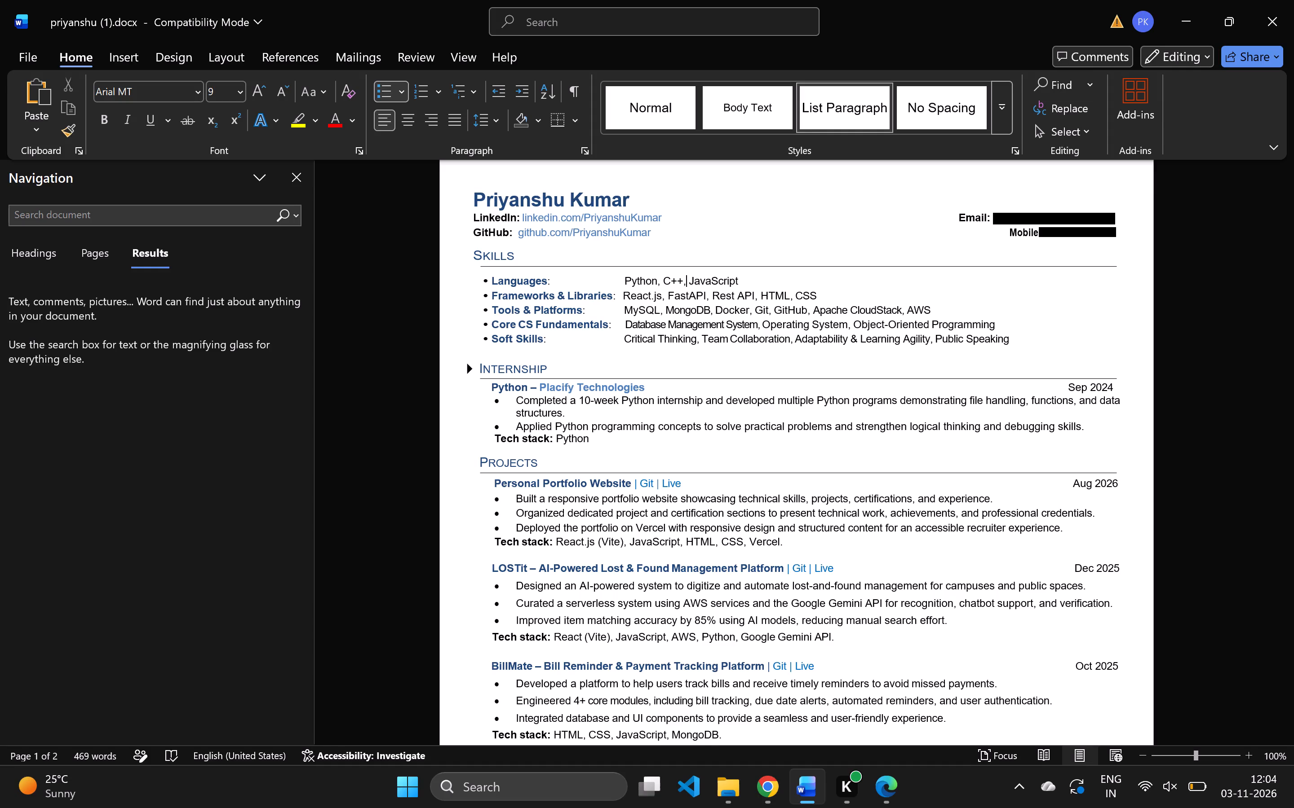
scroll(777, 356, down, 1)
scroll(816, 422, down, 1)
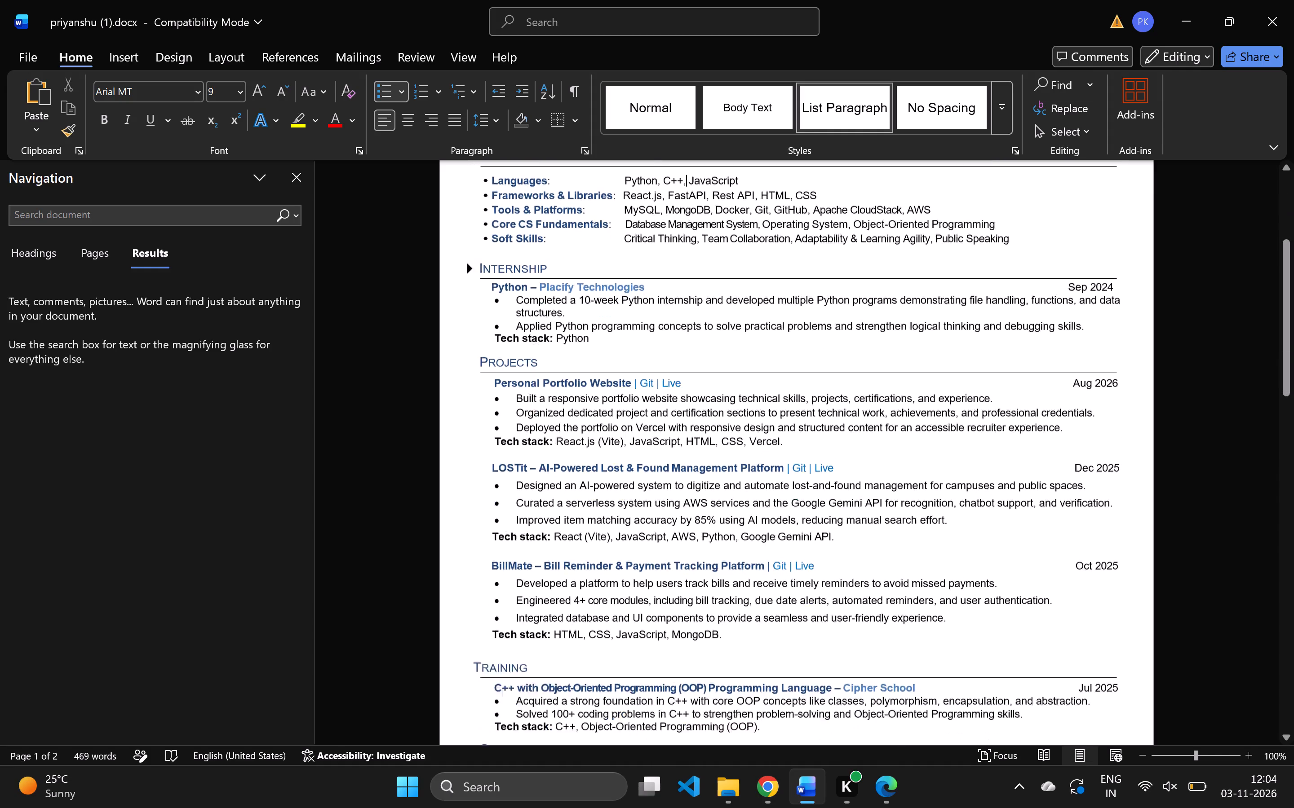
scroll(816, 422, down, 1)
key(ctrl+s)
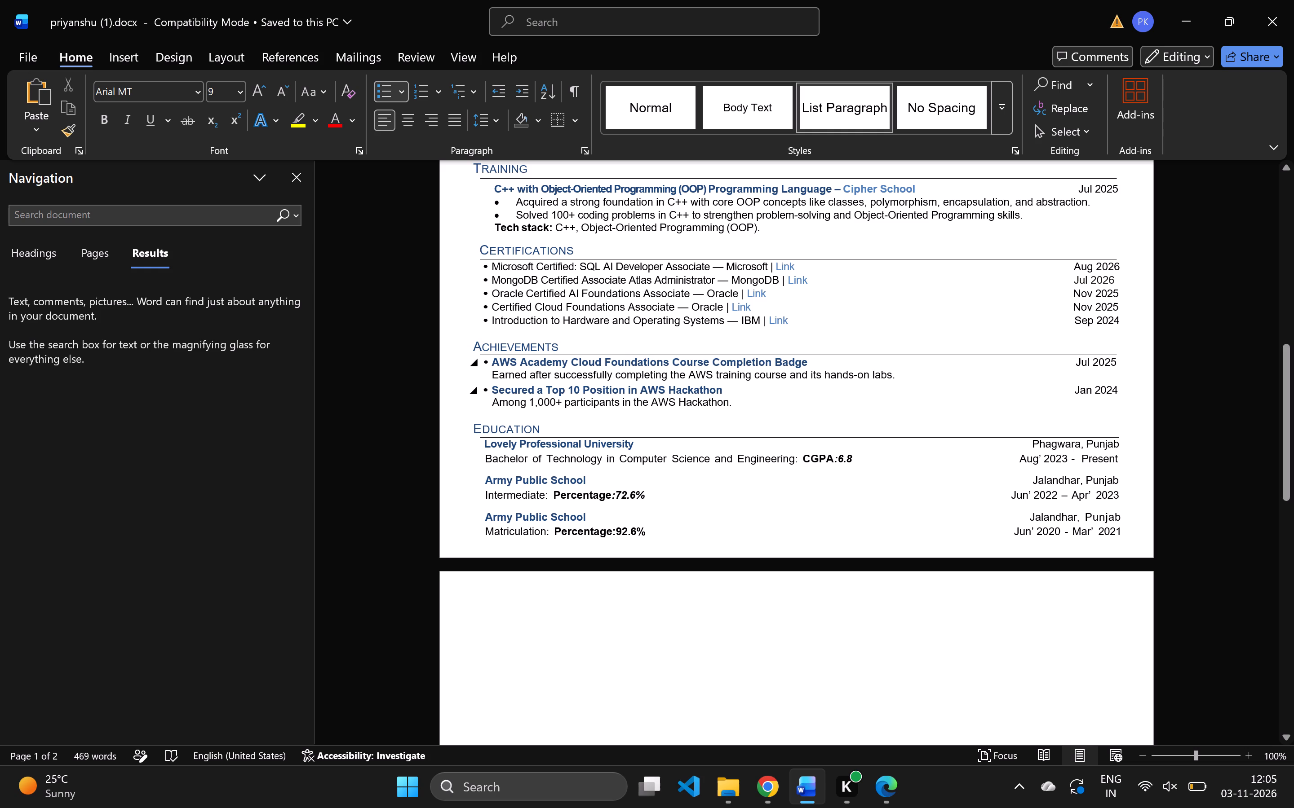
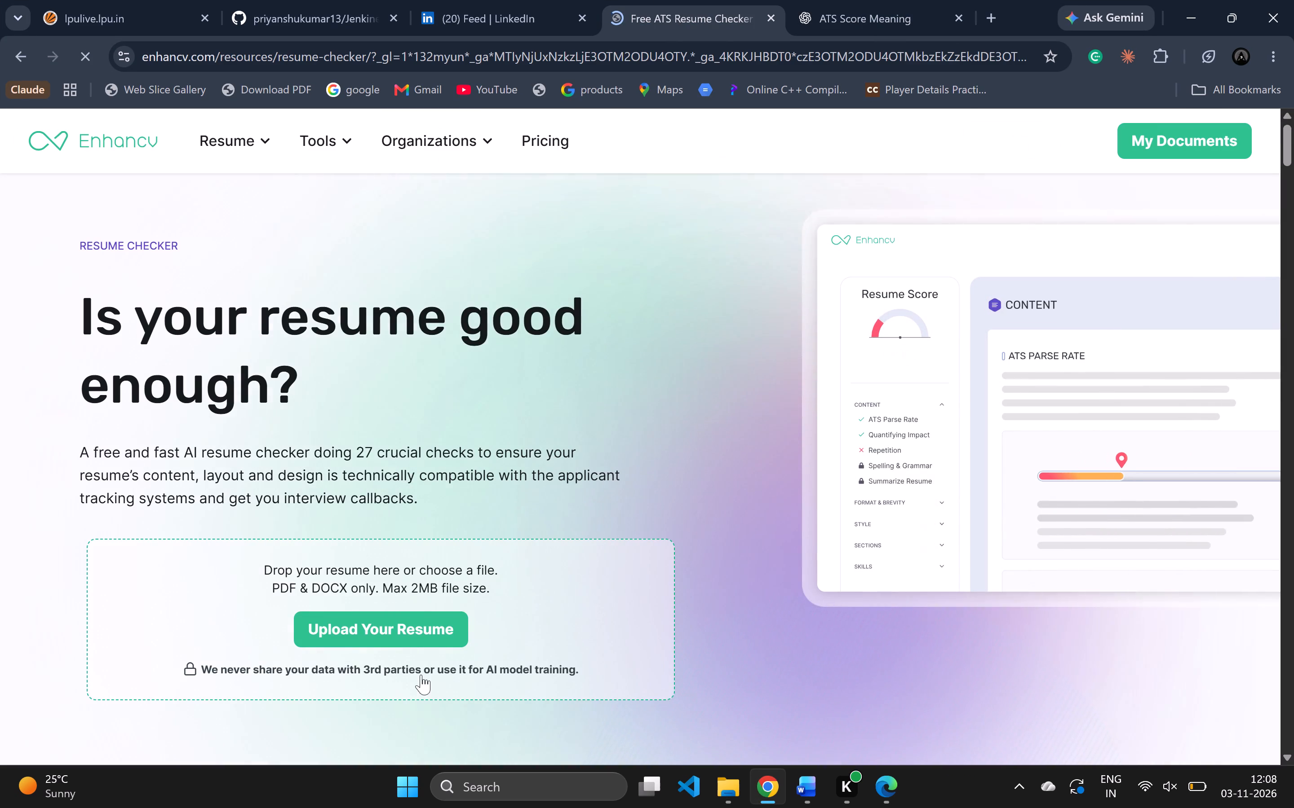
click(423, 646)
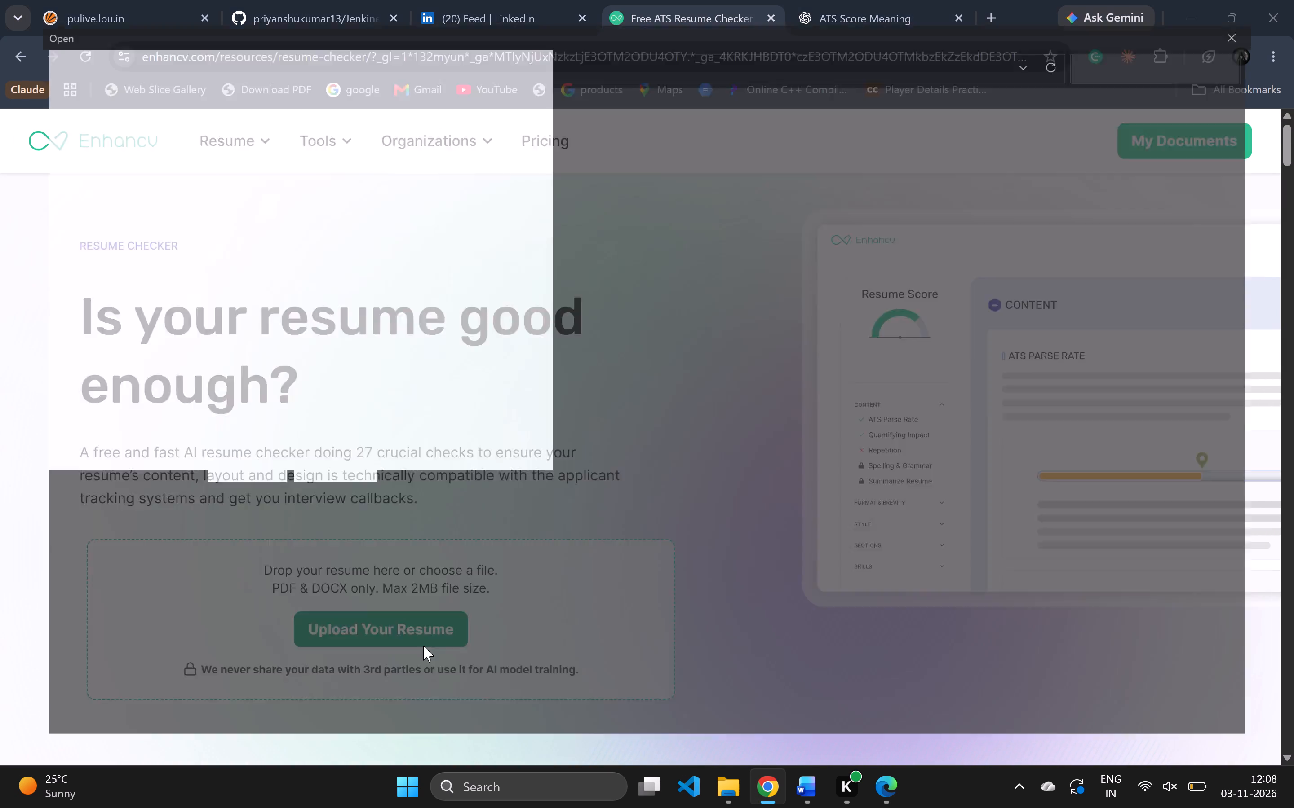
double_click(303, 378)
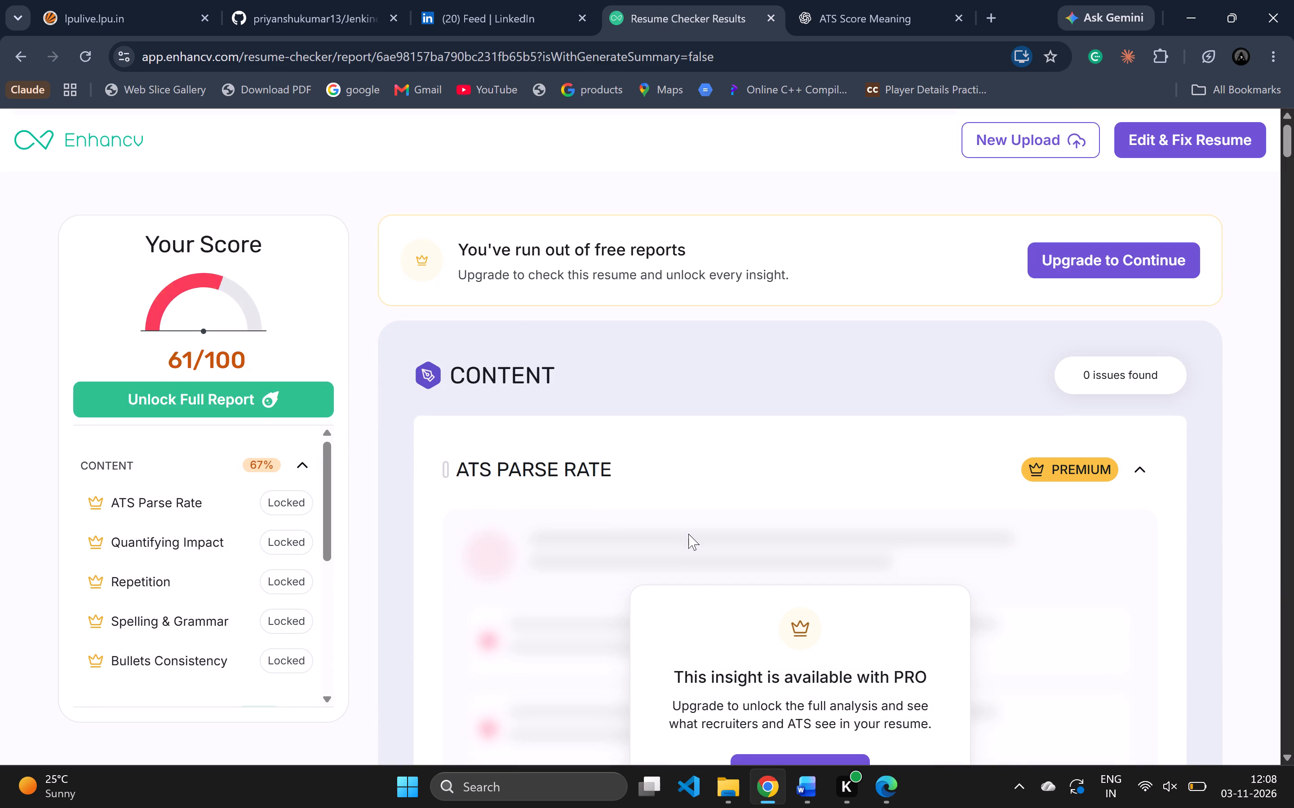
Examine the new Enhancv report's overall score, section insights and category percentages.
scroll(688, 534, down, 2)
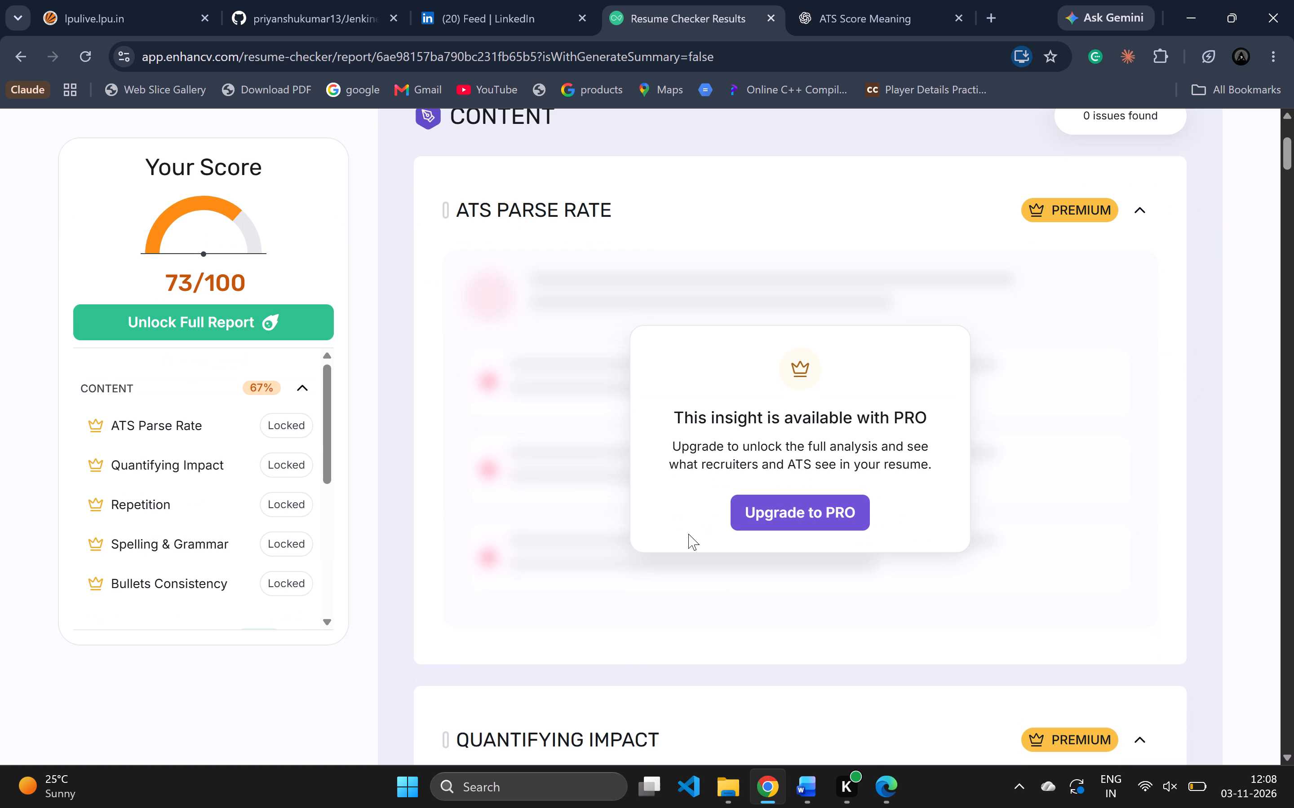
scroll(688, 534, down, 5)
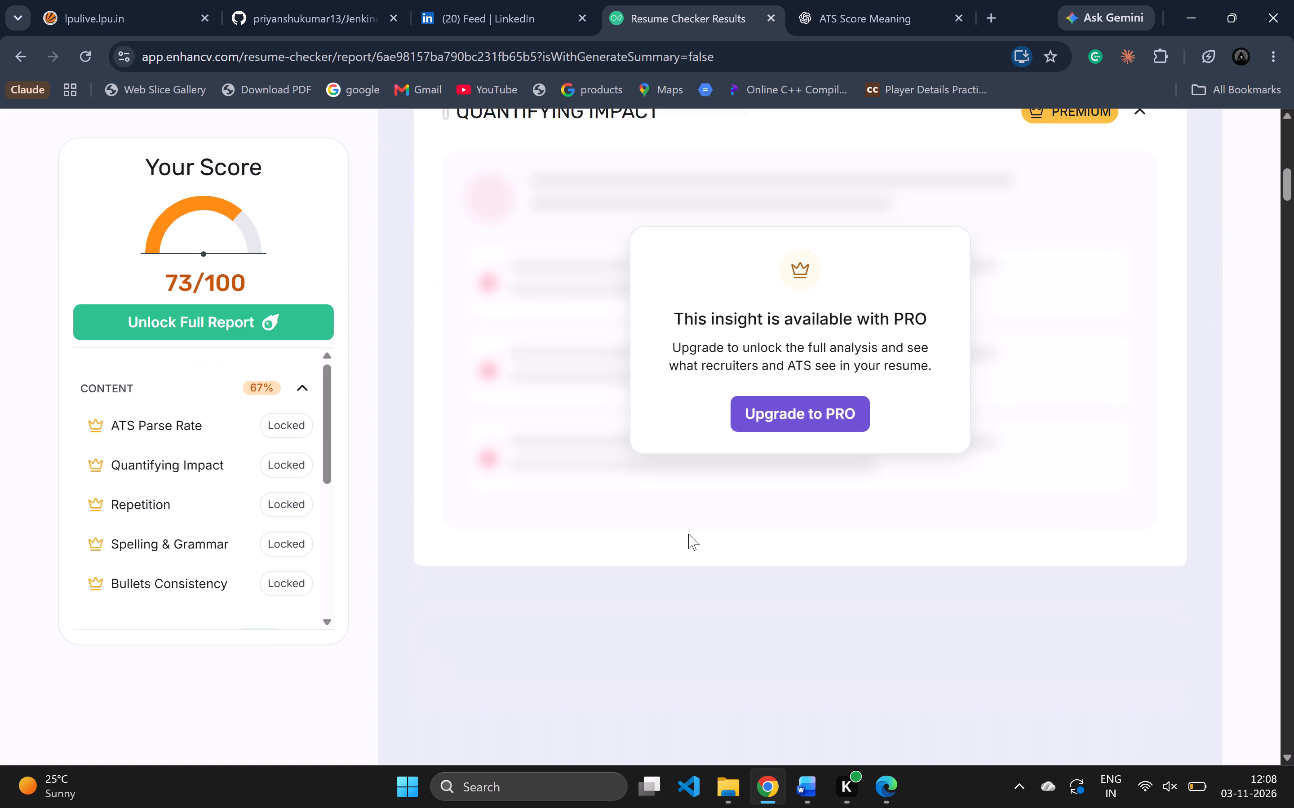
scroll(688, 534, down, 5)
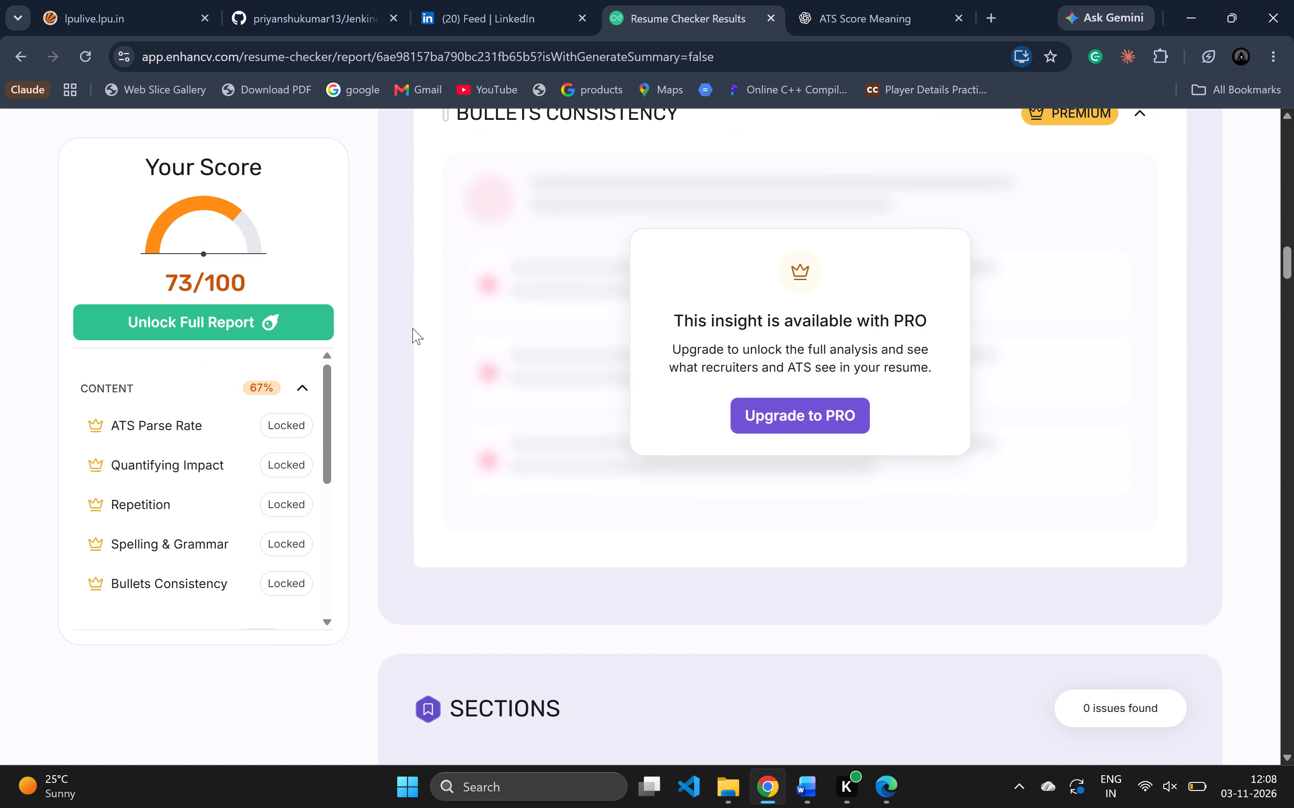
scroll(359, 438, down, 1)
scroll(278, 473, down, 2)
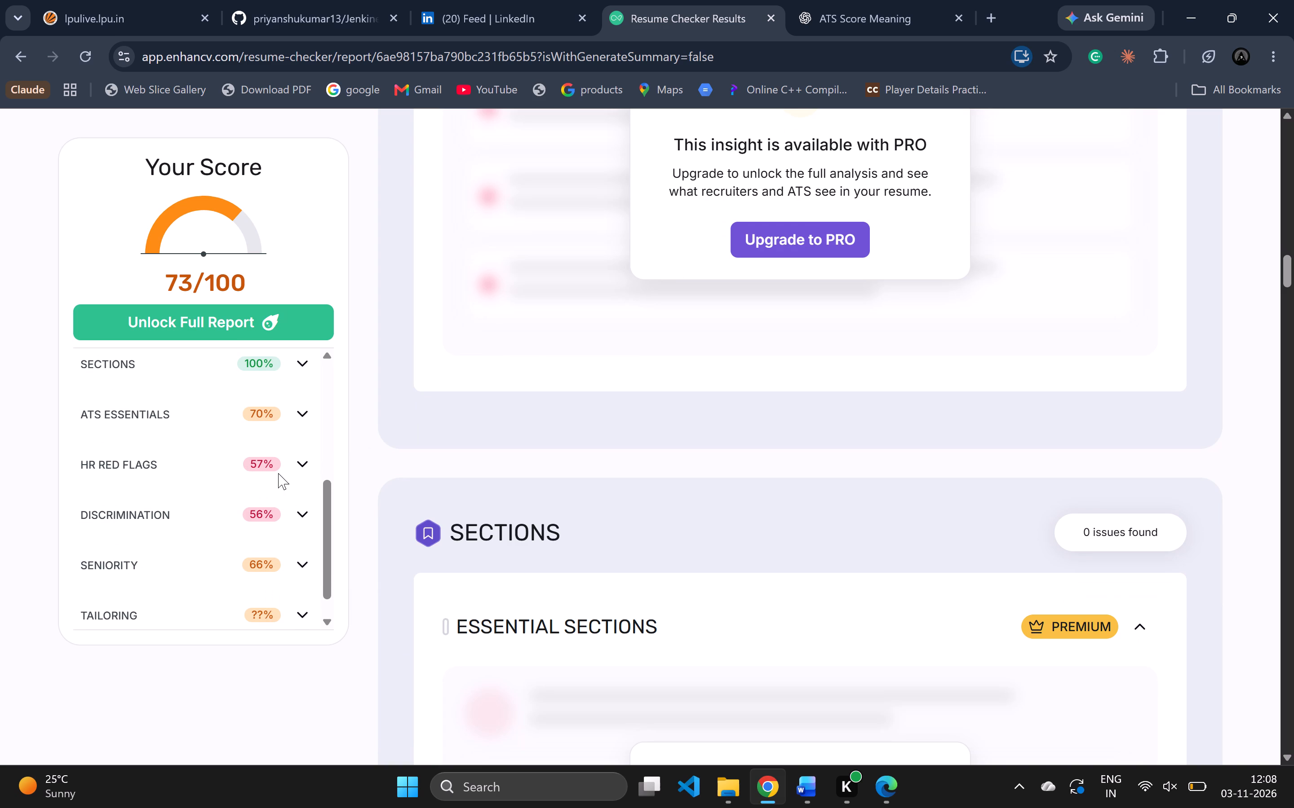
scroll(492, 730, up, 8)
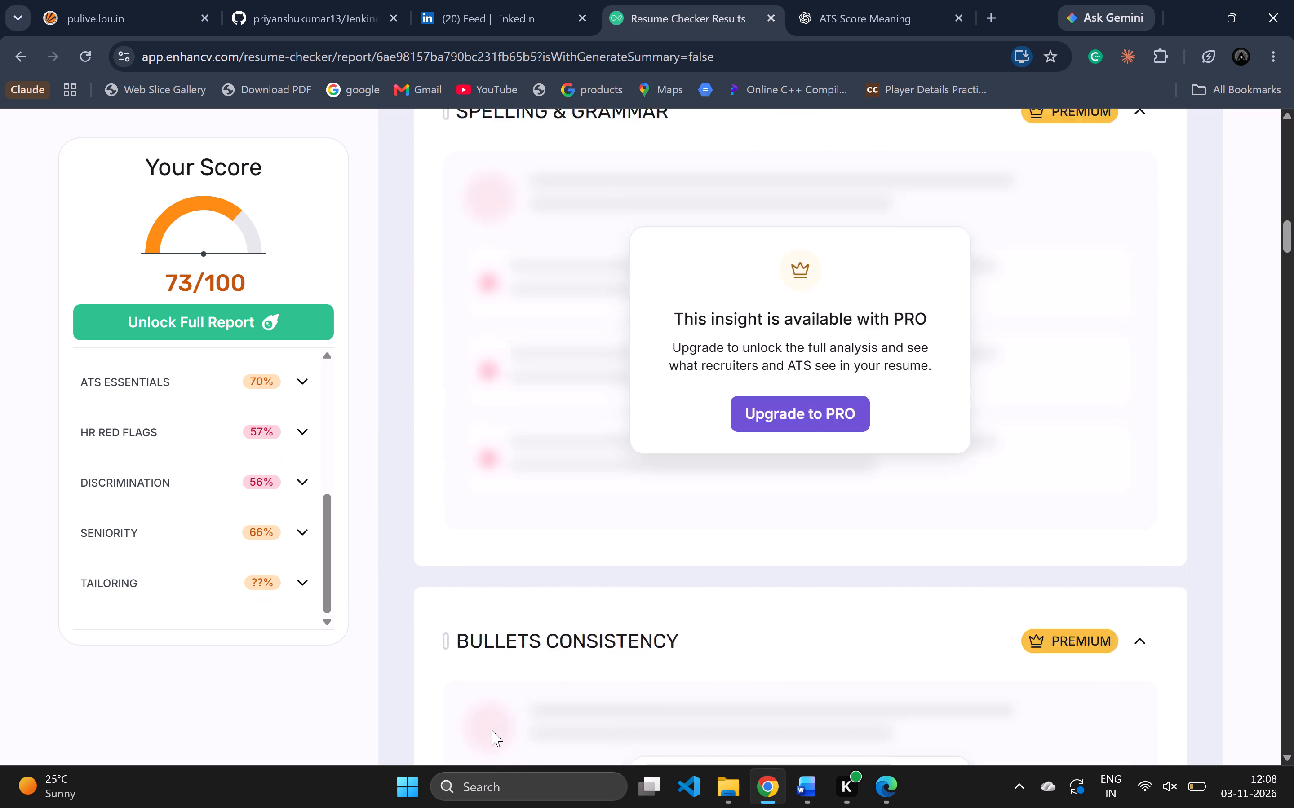
Switch to Word, reread the resume from the Education section up to the header, and close the document.
click(813, 791)
scroll(797, 611, up, 1)
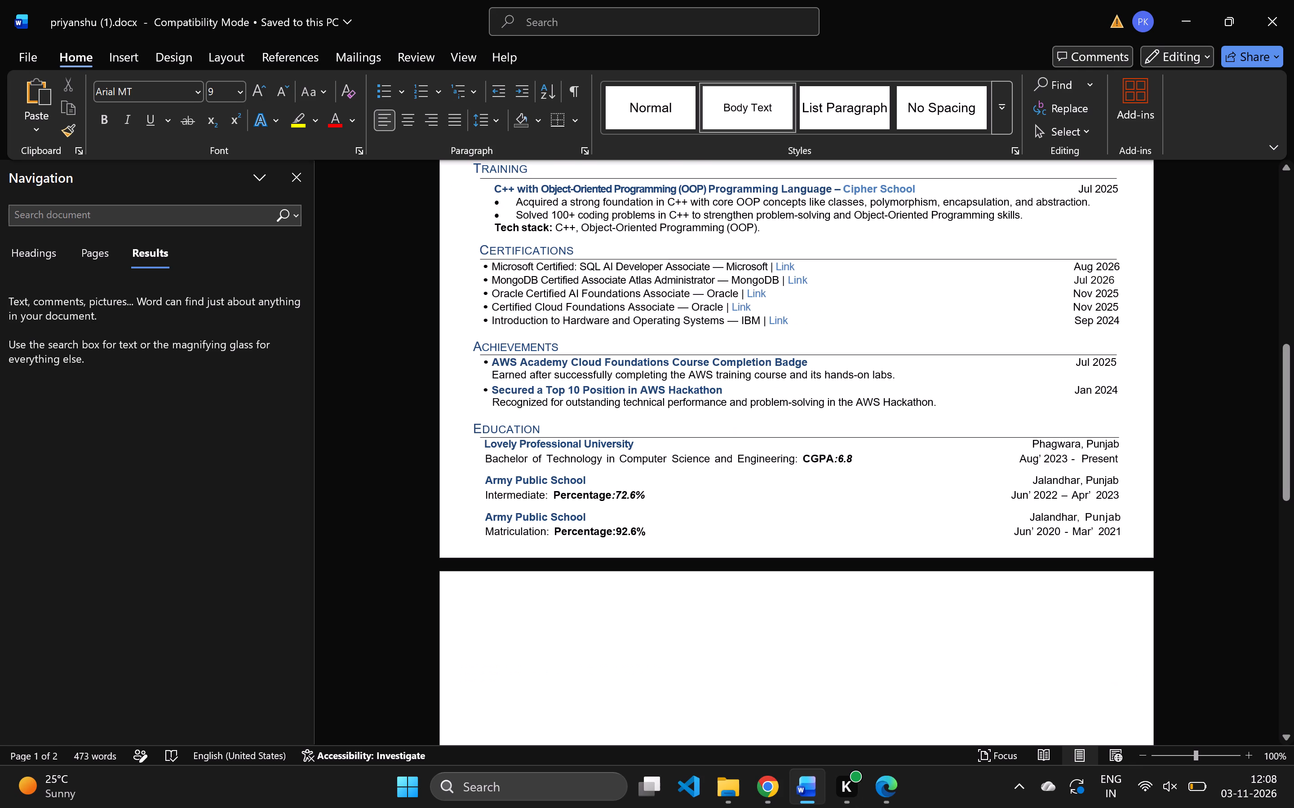
scroll(797, 611, up, 1)
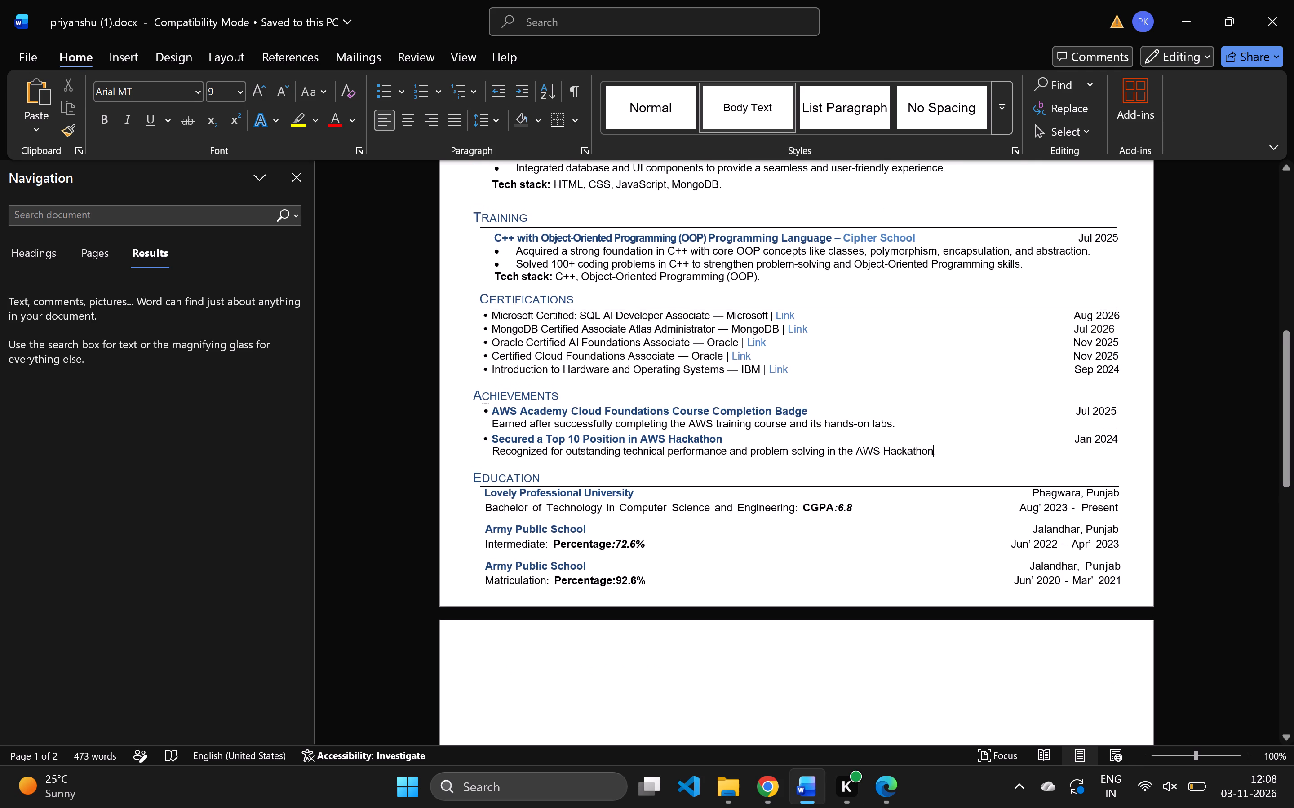
scroll(797, 611, up, 2)
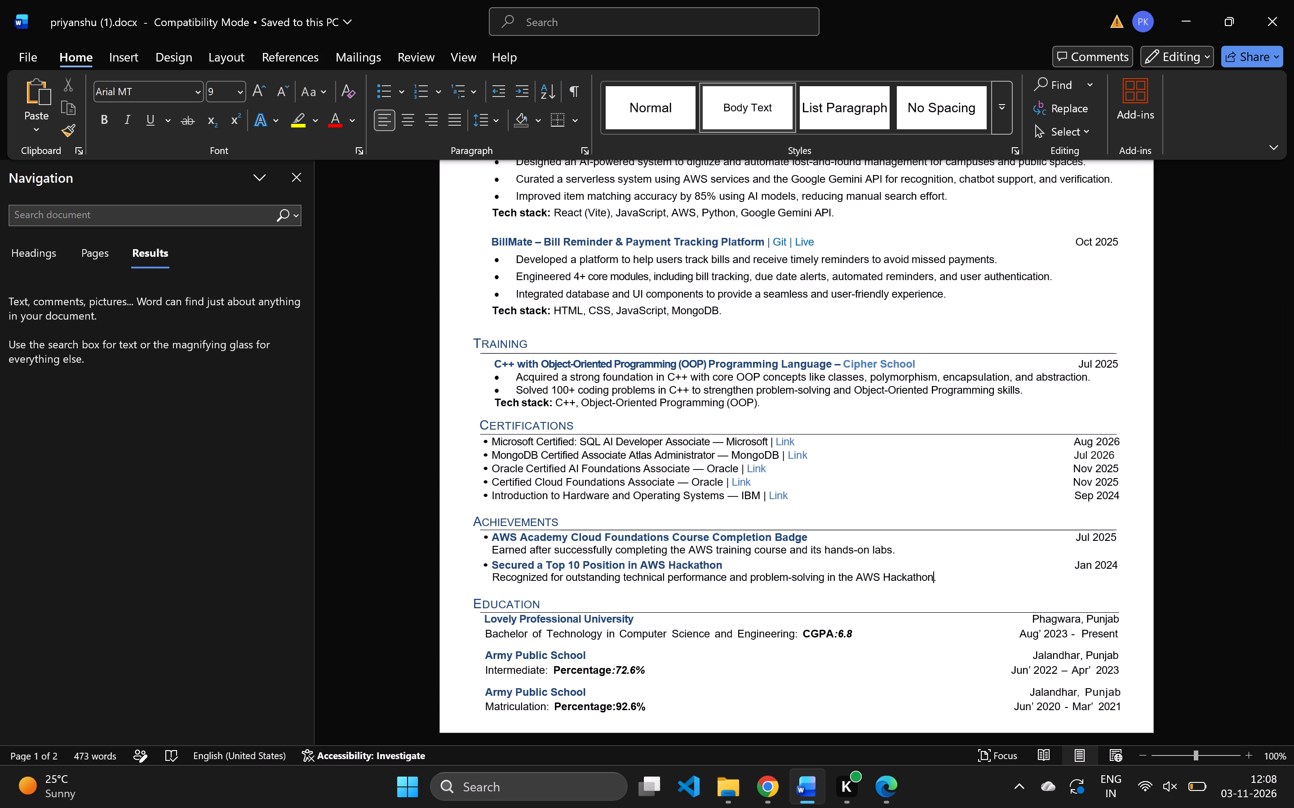
scroll(797, 611, up, 1)
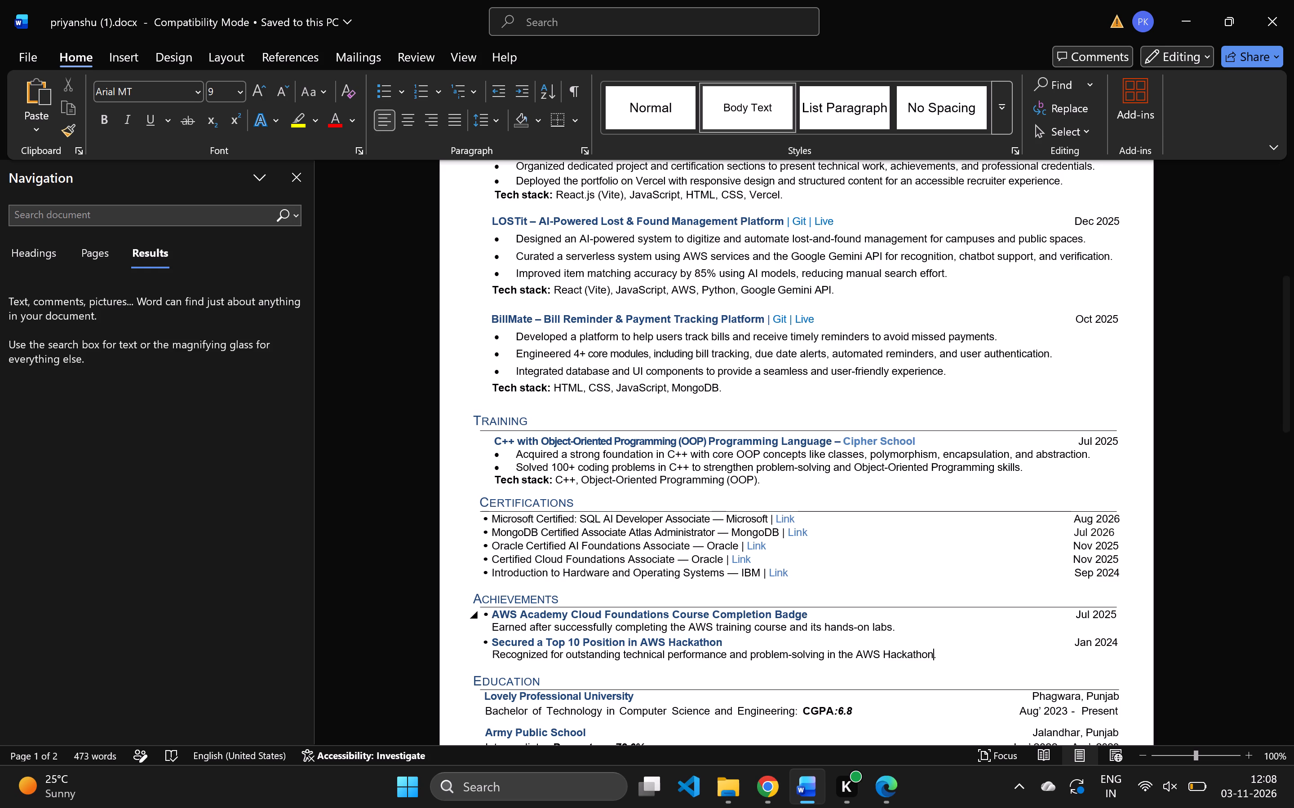
scroll(797, 611, up, 1)
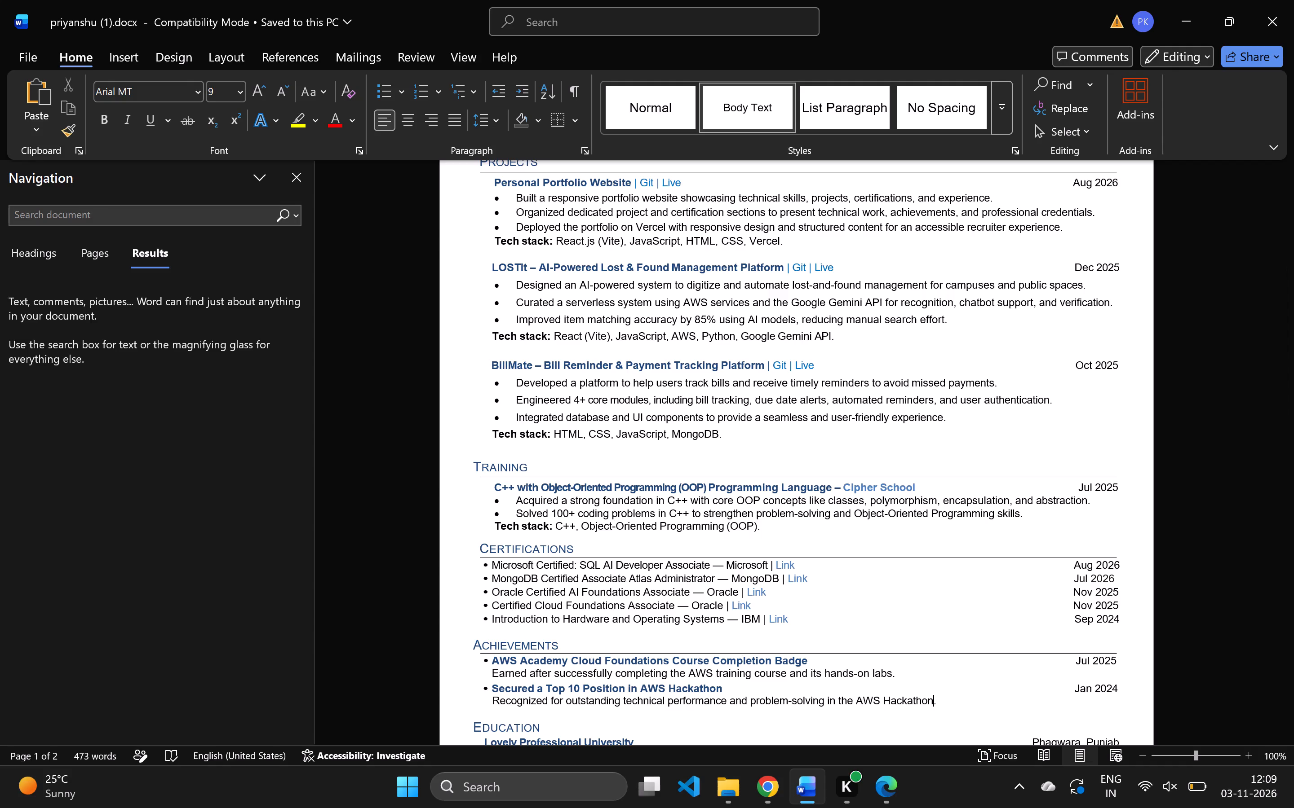
scroll(797, 611, up, 2)
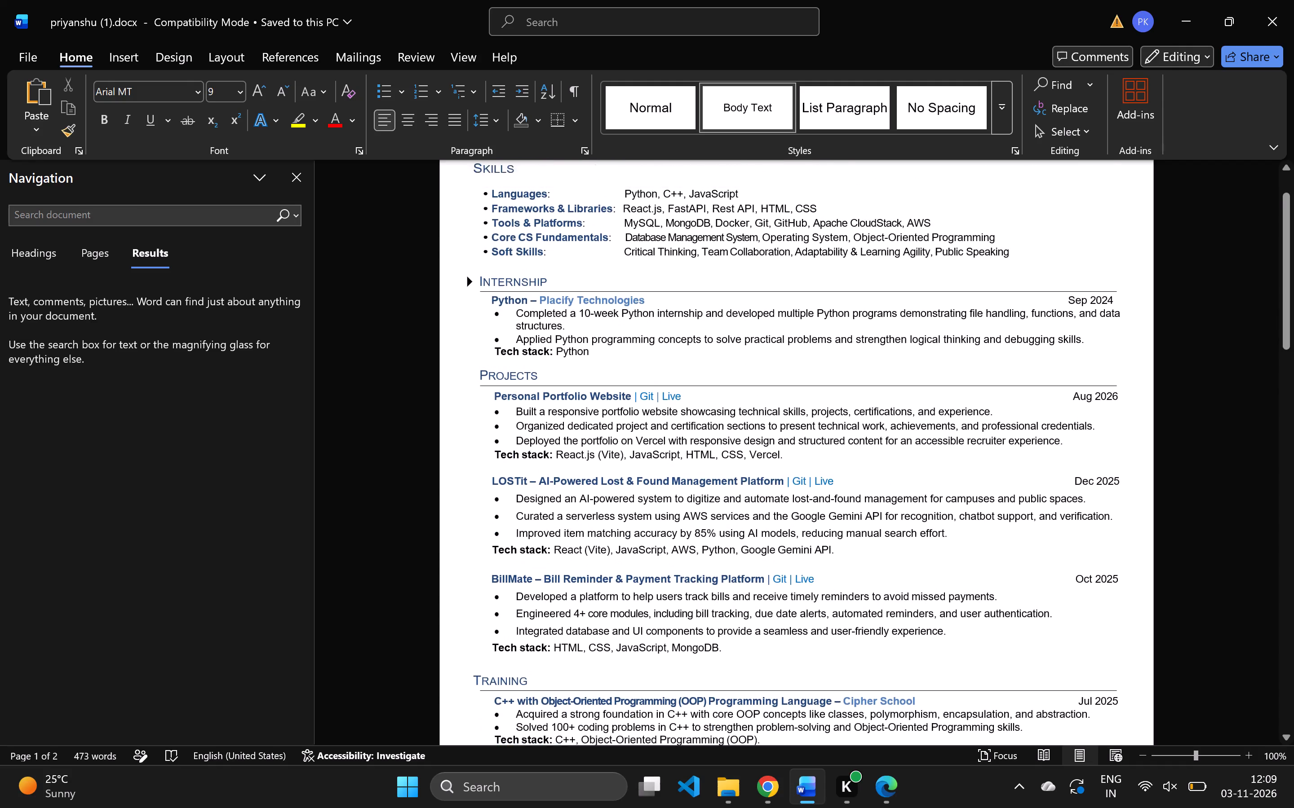
scroll(797, 611, up, 1)
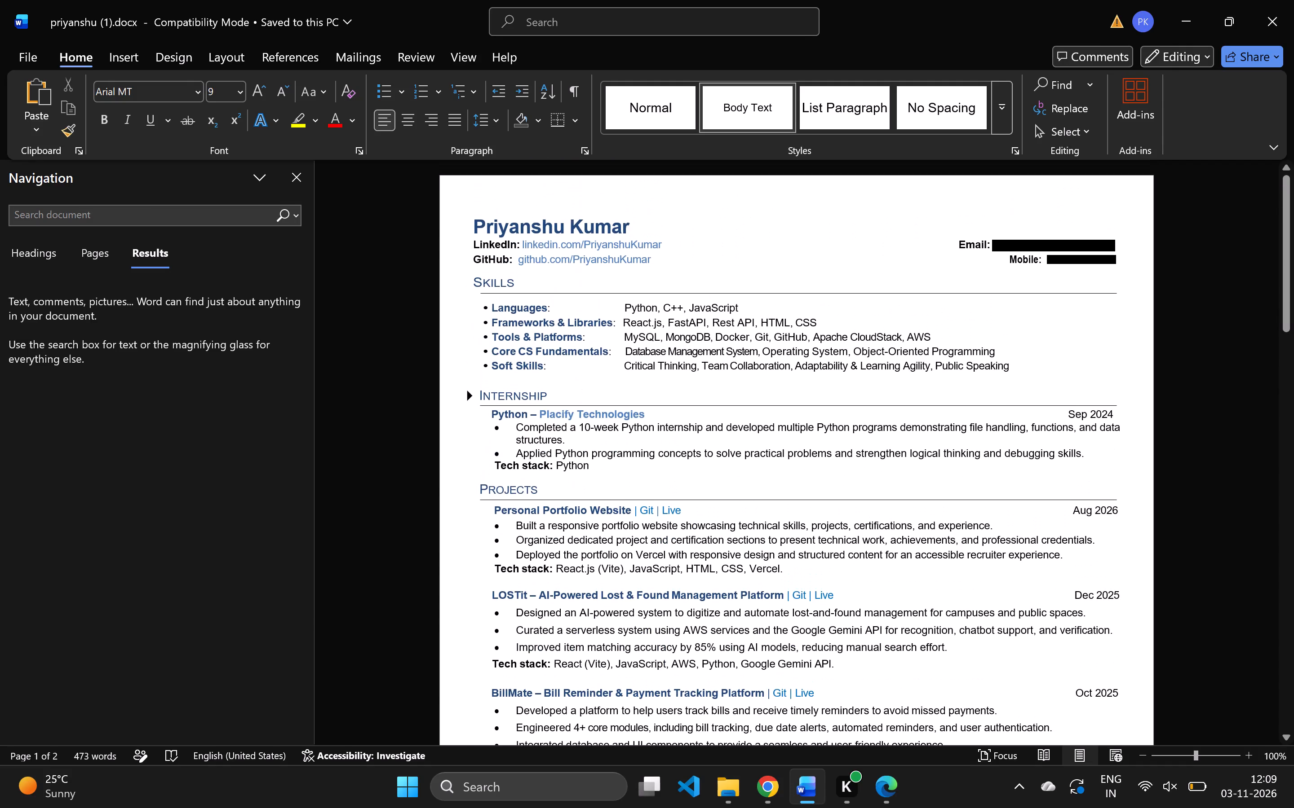
scroll(797, 611, down, 1)
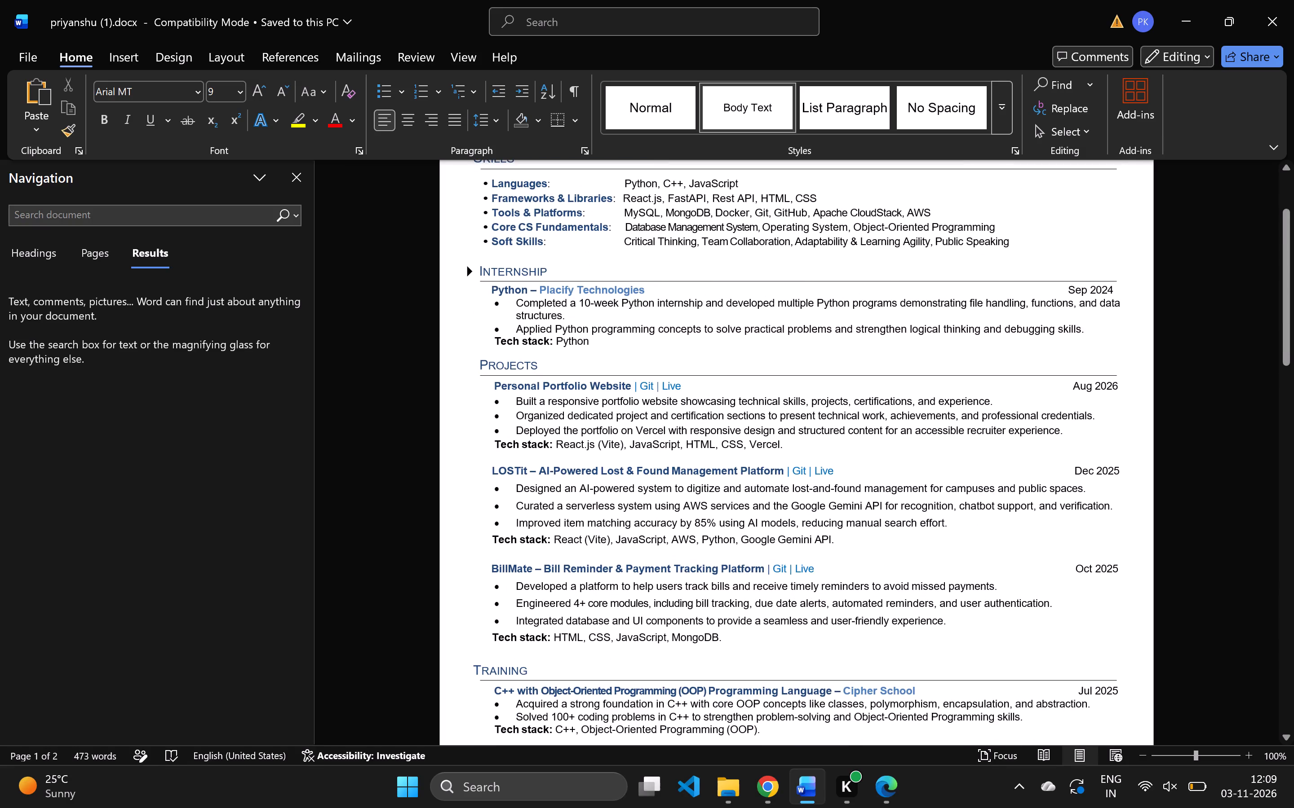
scroll(954, 637, up, 1)
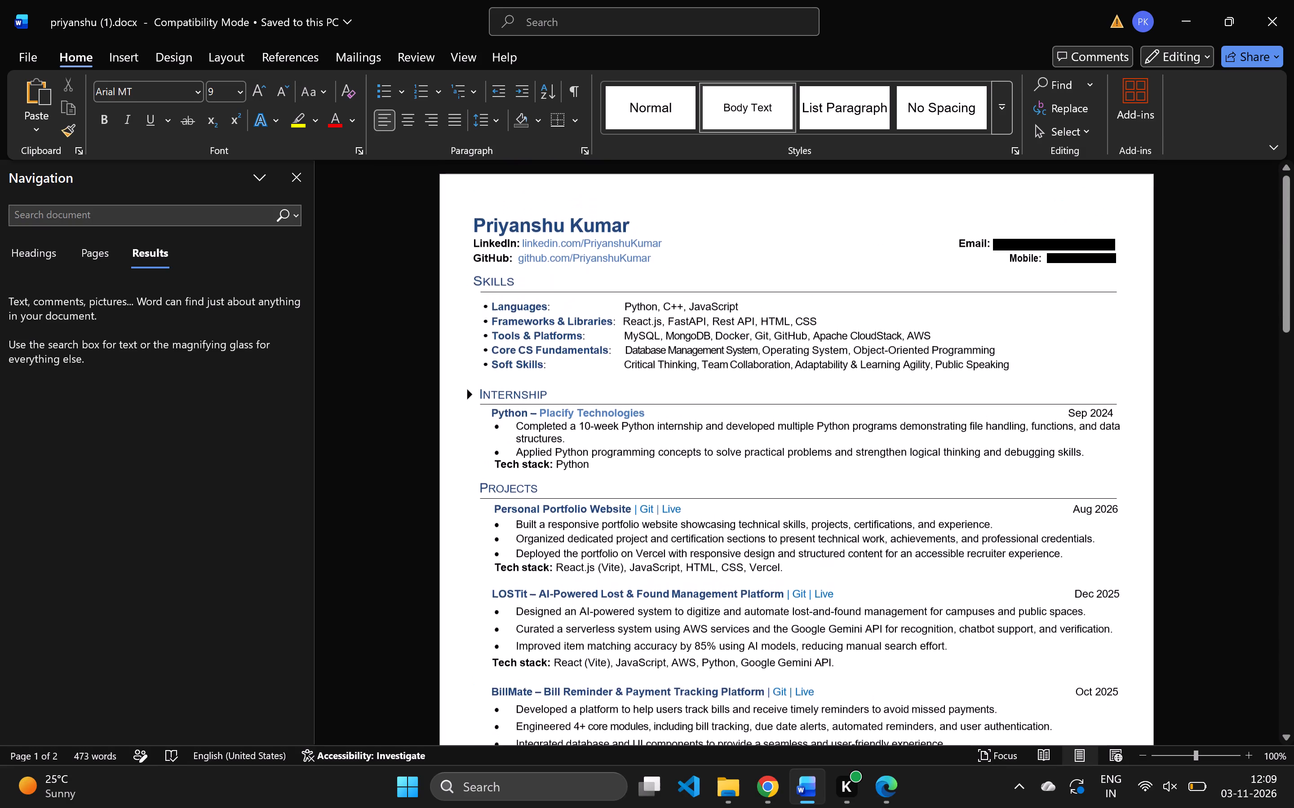
scroll(954, 637, up, 1)
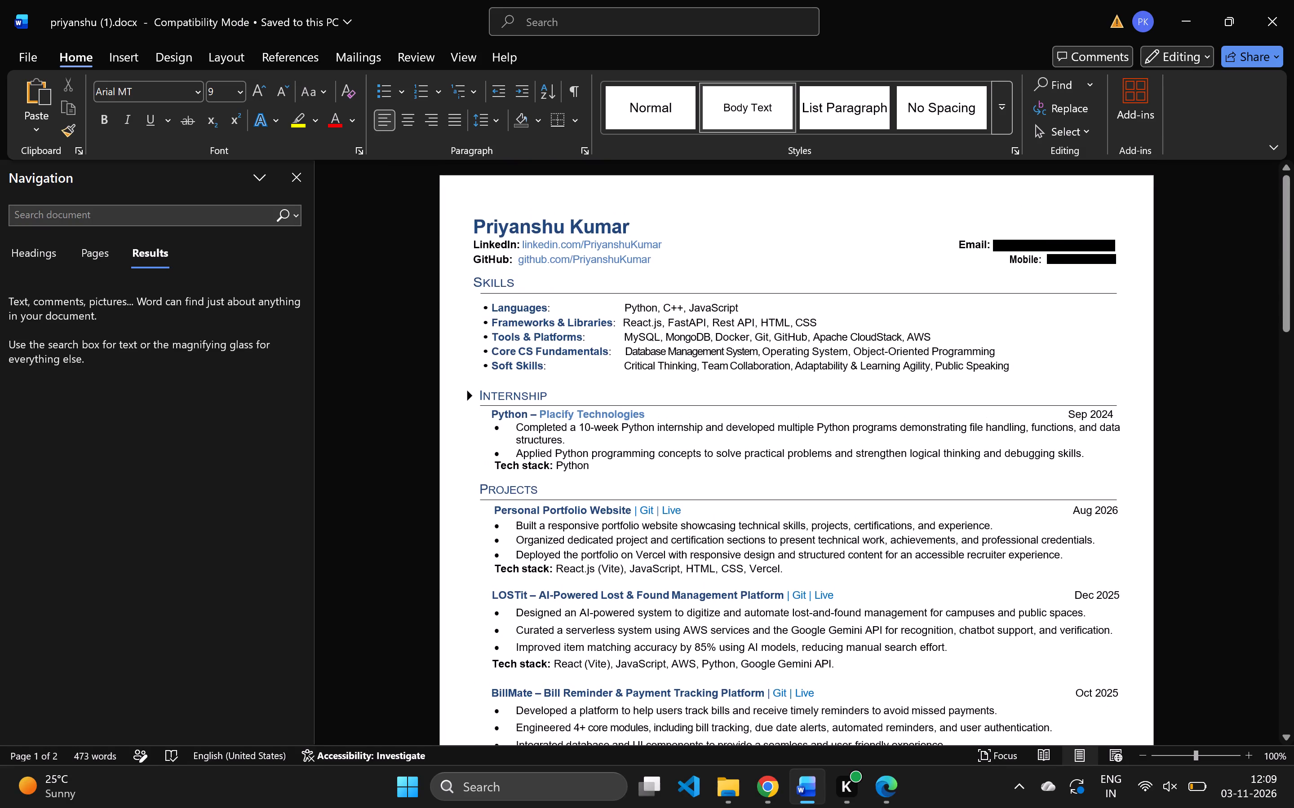
scroll(954, 637, down, 3)
scroll(954, 637, up, 2)
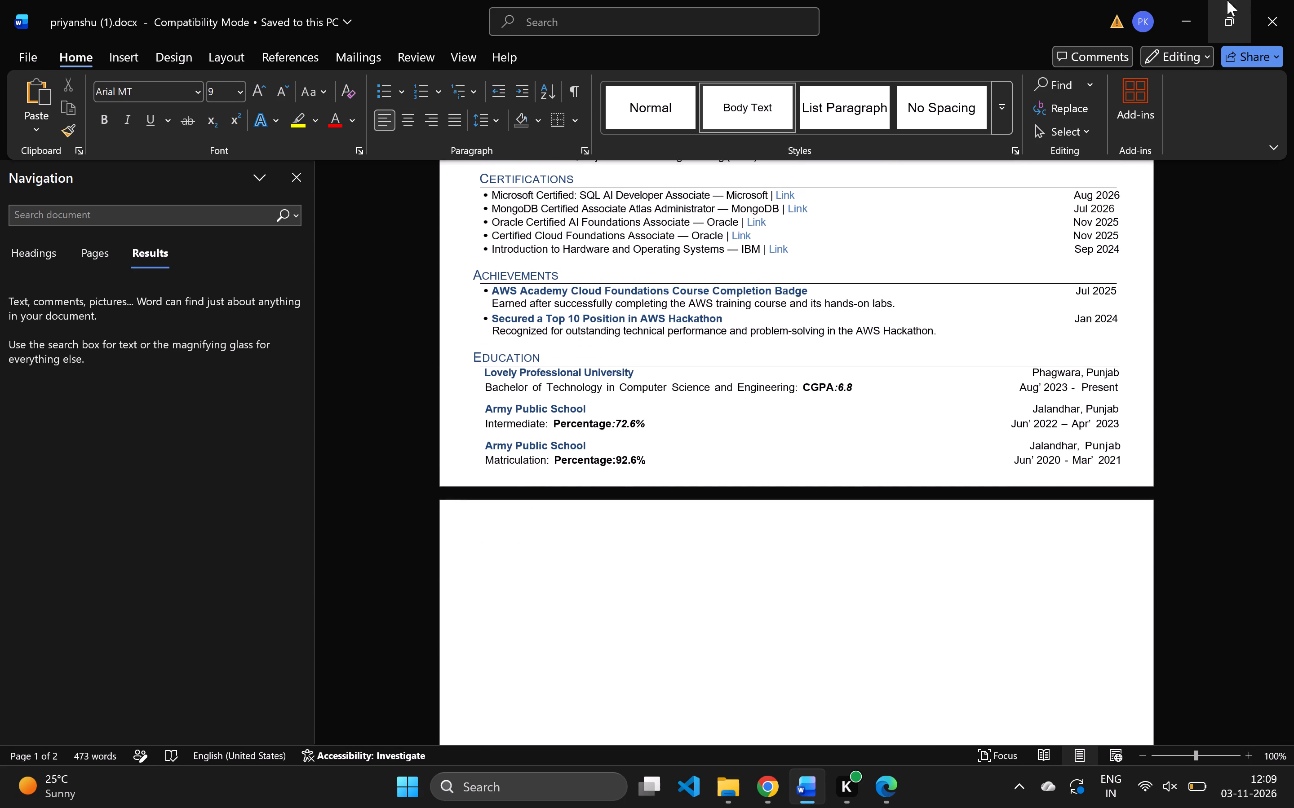
click(1262, 0)
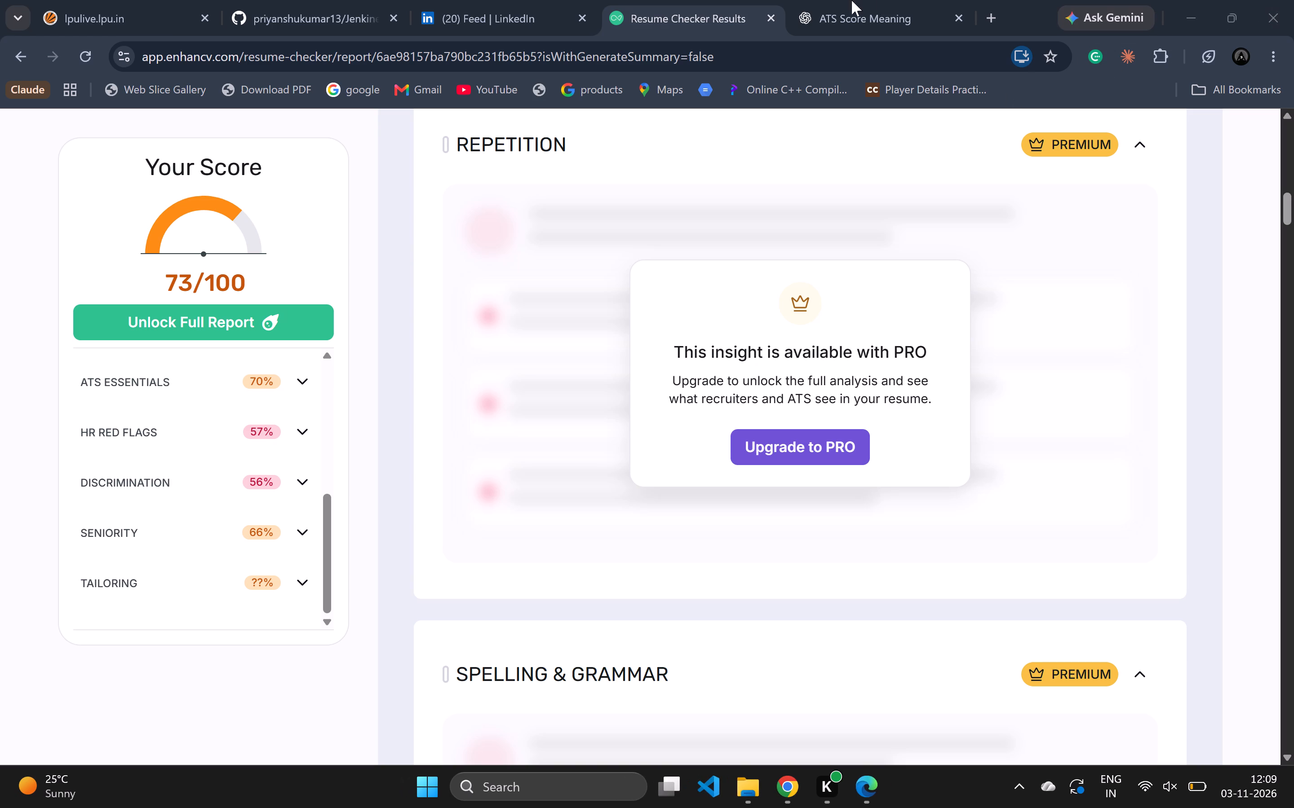
In a new Chrome tab, search for "ats checker" and open KudosWall's Free ATS Resume Checker result.
click(985, 9)
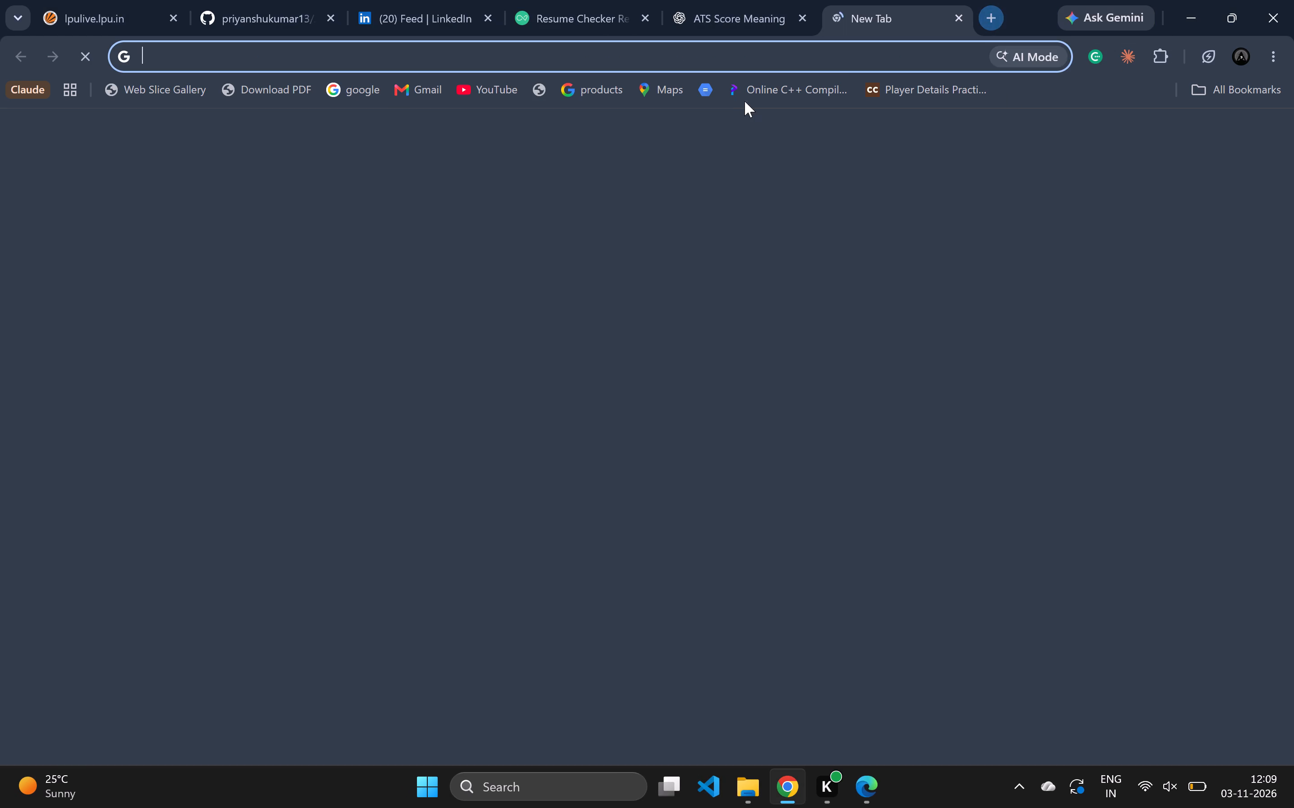
text(ats checker)
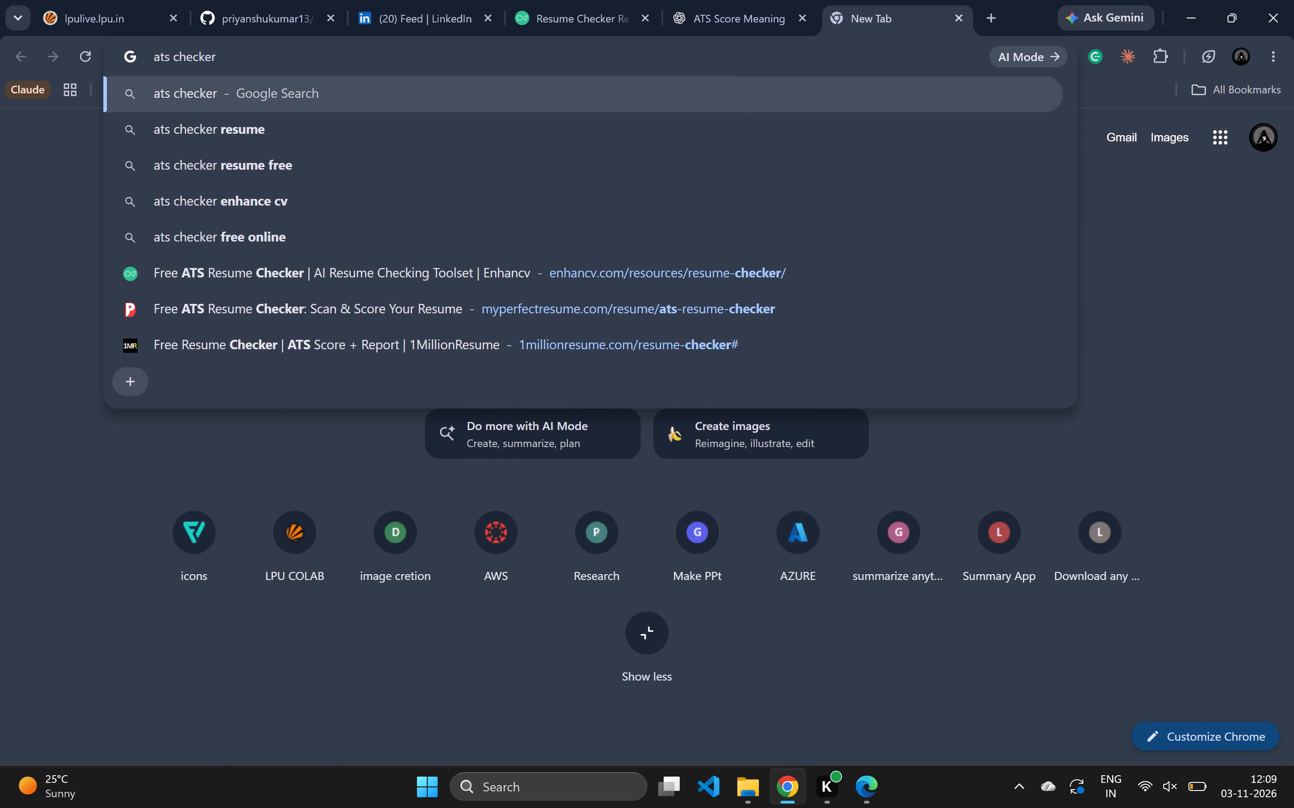
key(Return)
scroll(339, 445, down, 2)
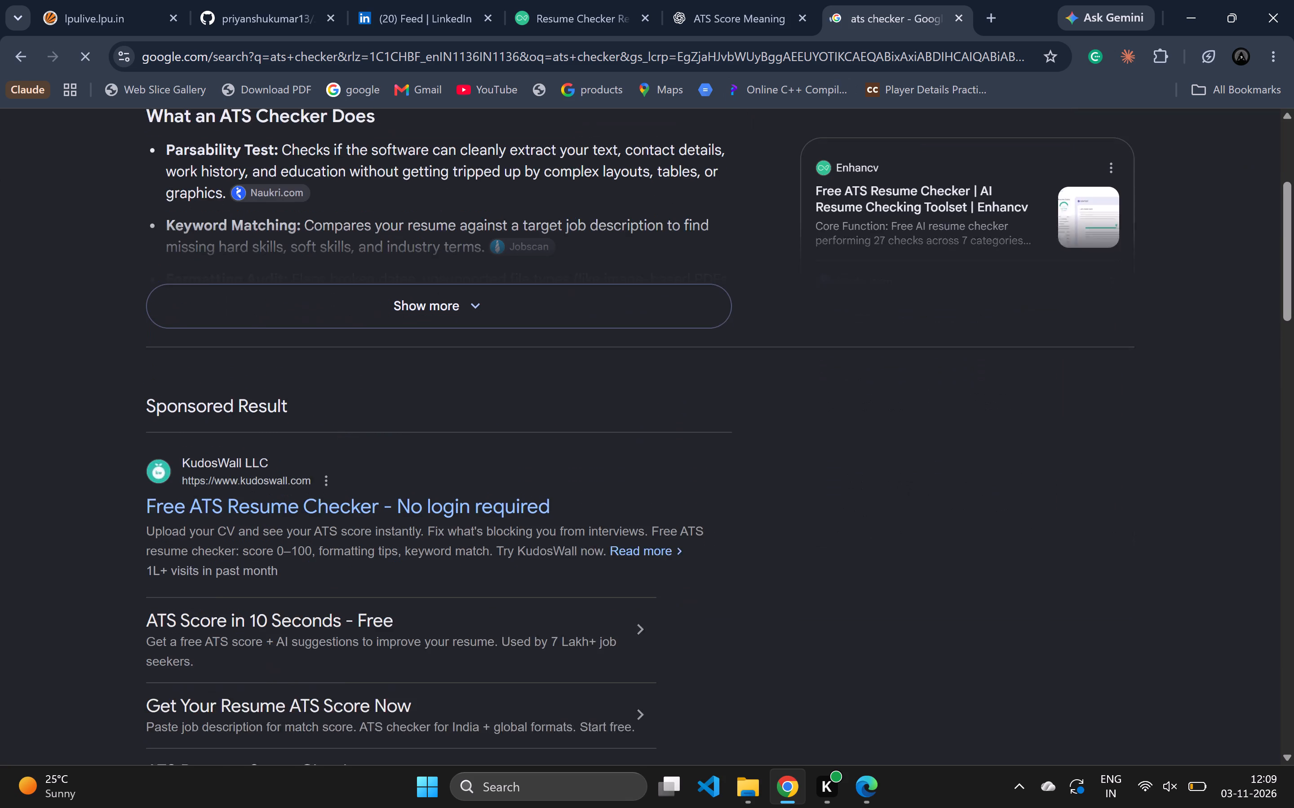
scroll(339, 445, down, 1)
click(350, 415)
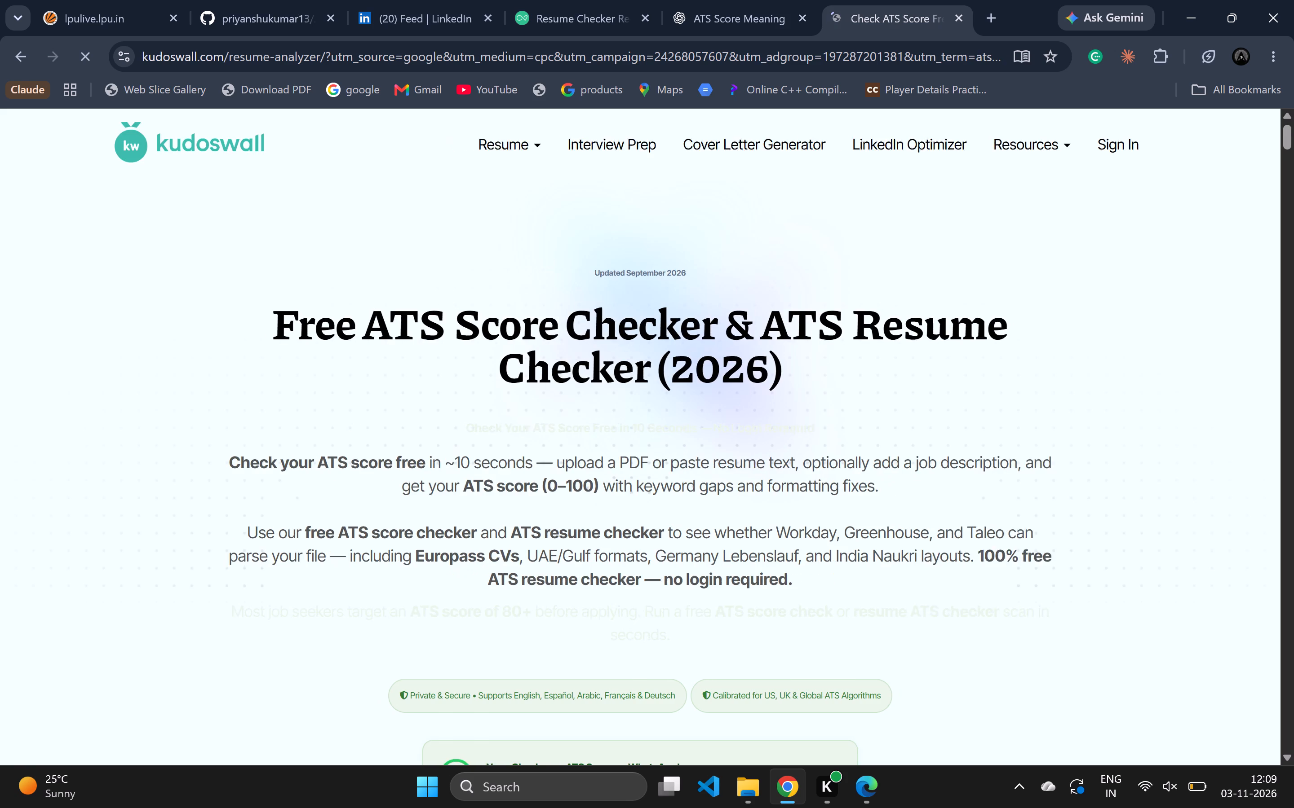
Upload the resume PDF to KudosWall's ATS score checker.
scroll(548, 466, down, 1)
scroll(582, 517, down, 3)
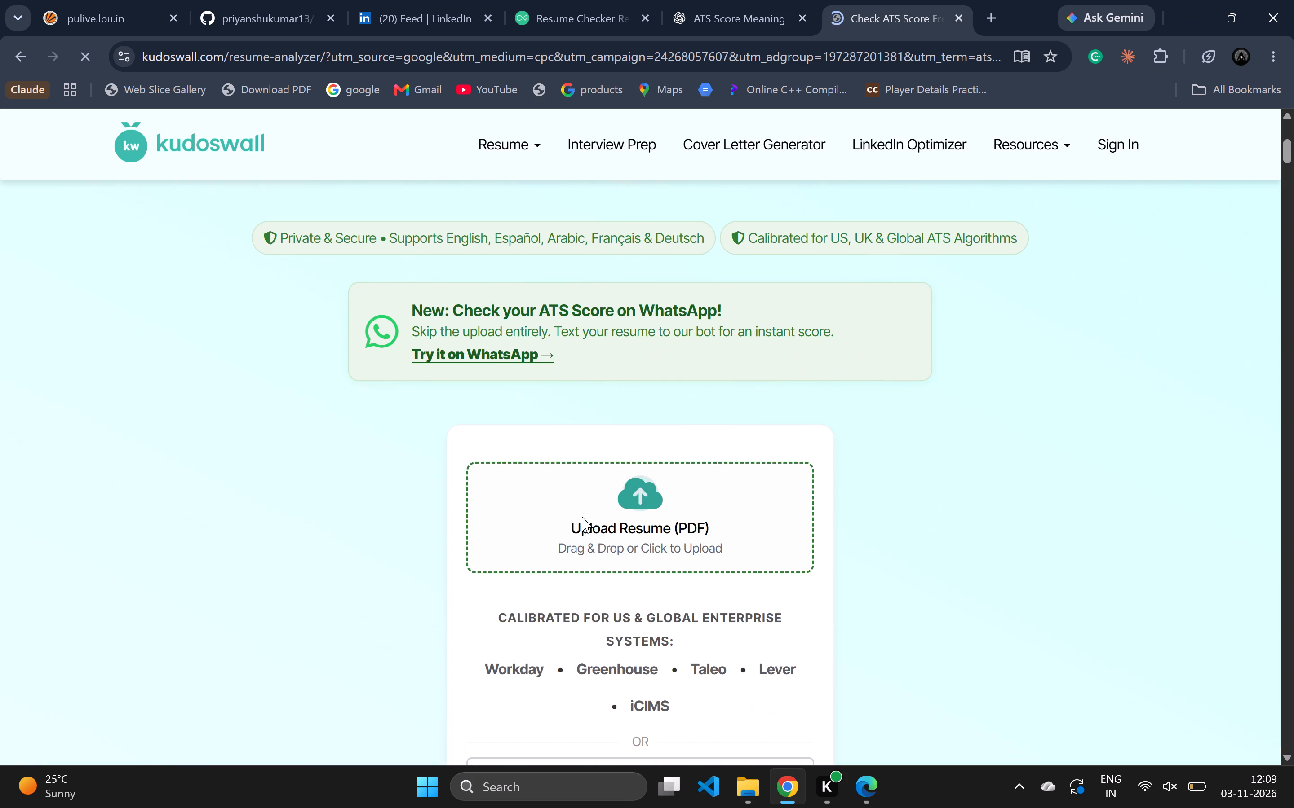
click(631, 503)
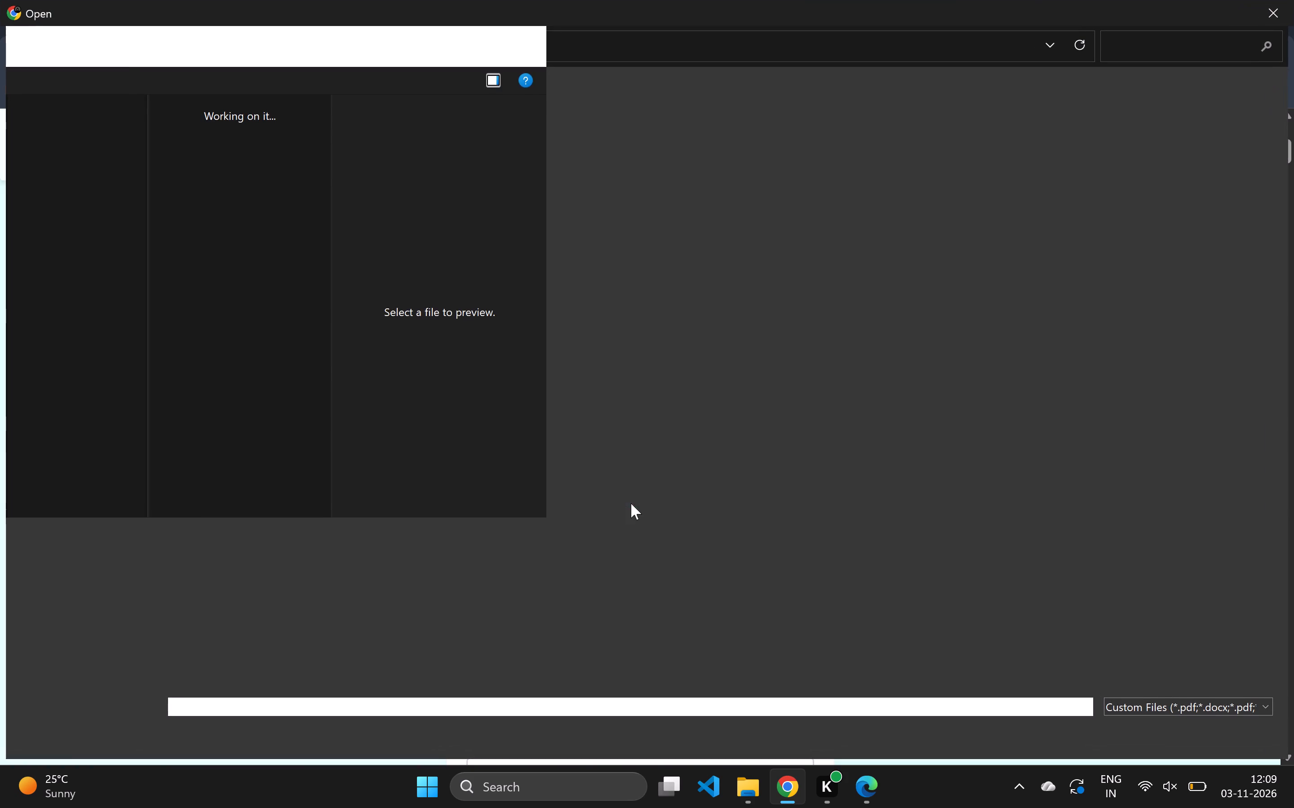
double_click(289, 387)
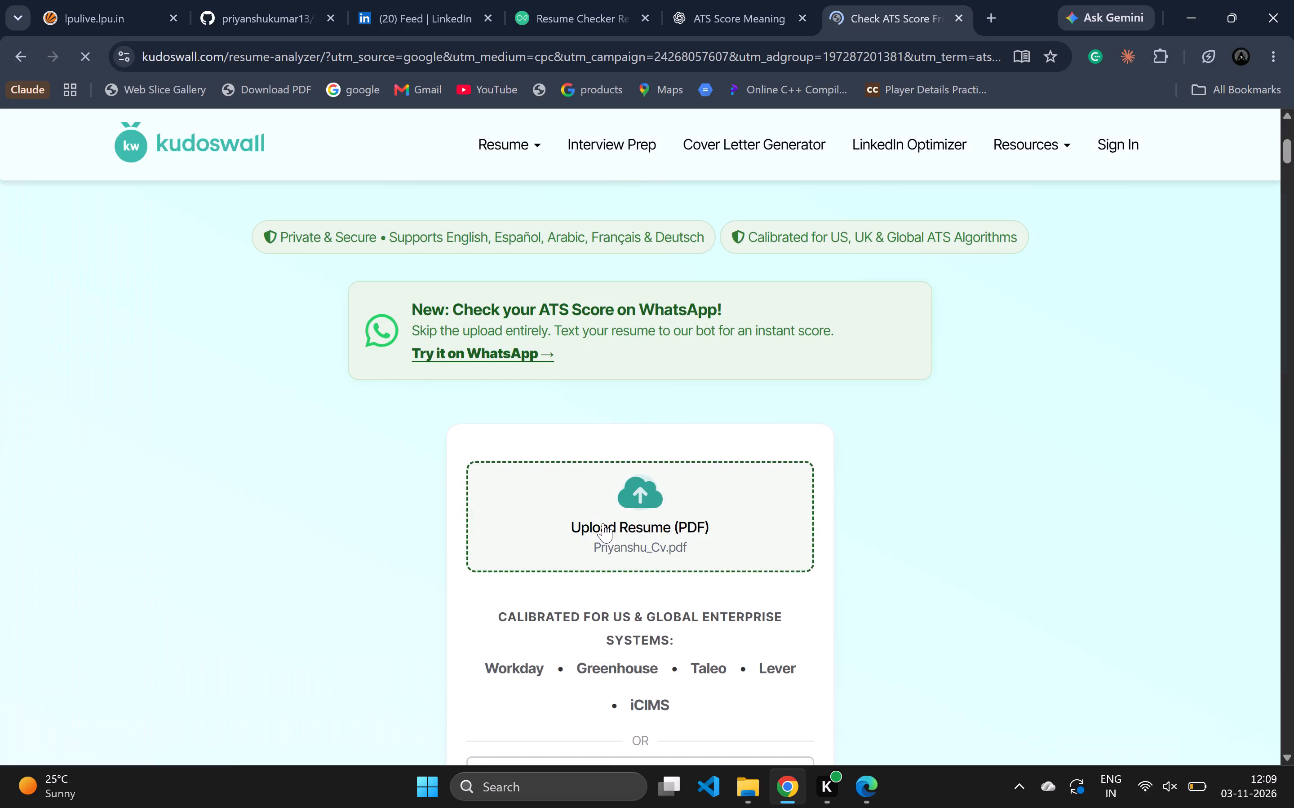
Submit the uploaded resume for KudosWall's free ATS score check.
scroll(603, 523, down, 2)
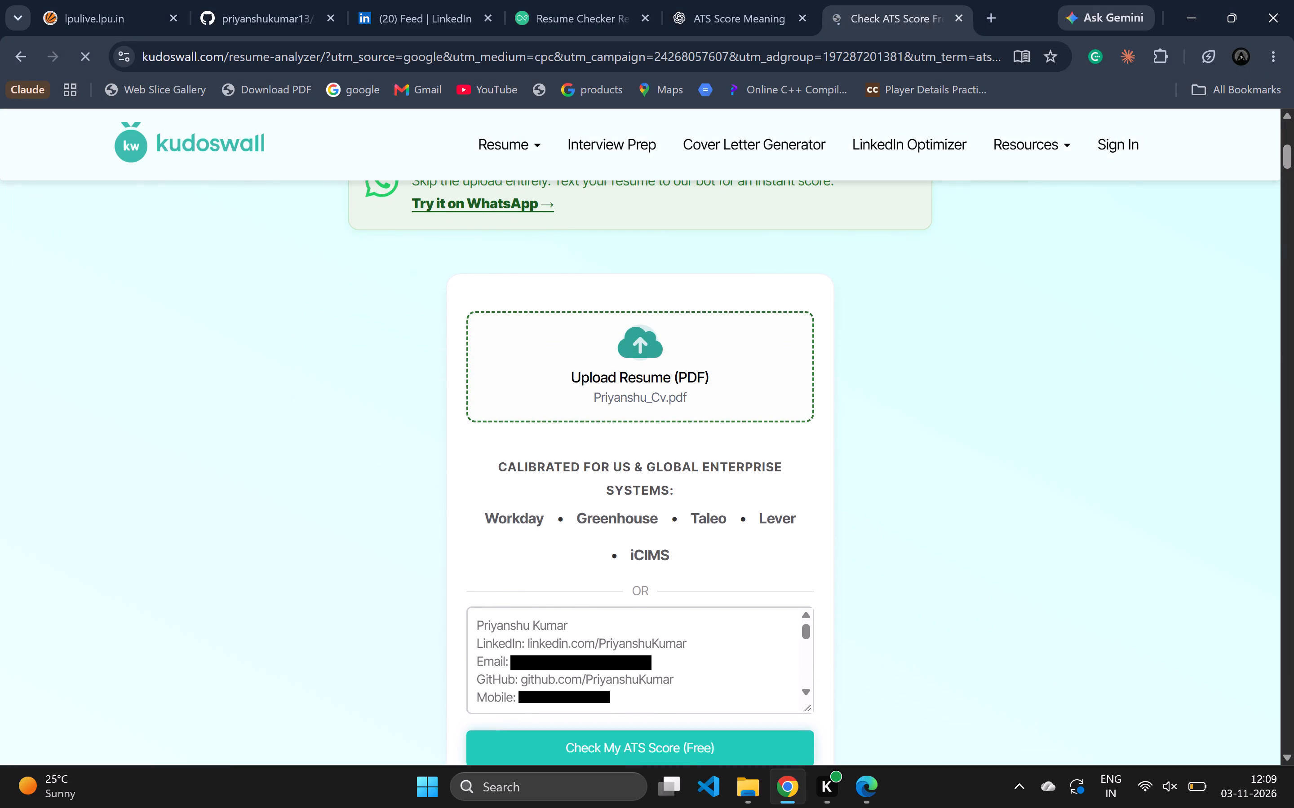
scroll(609, 646, down, 8)
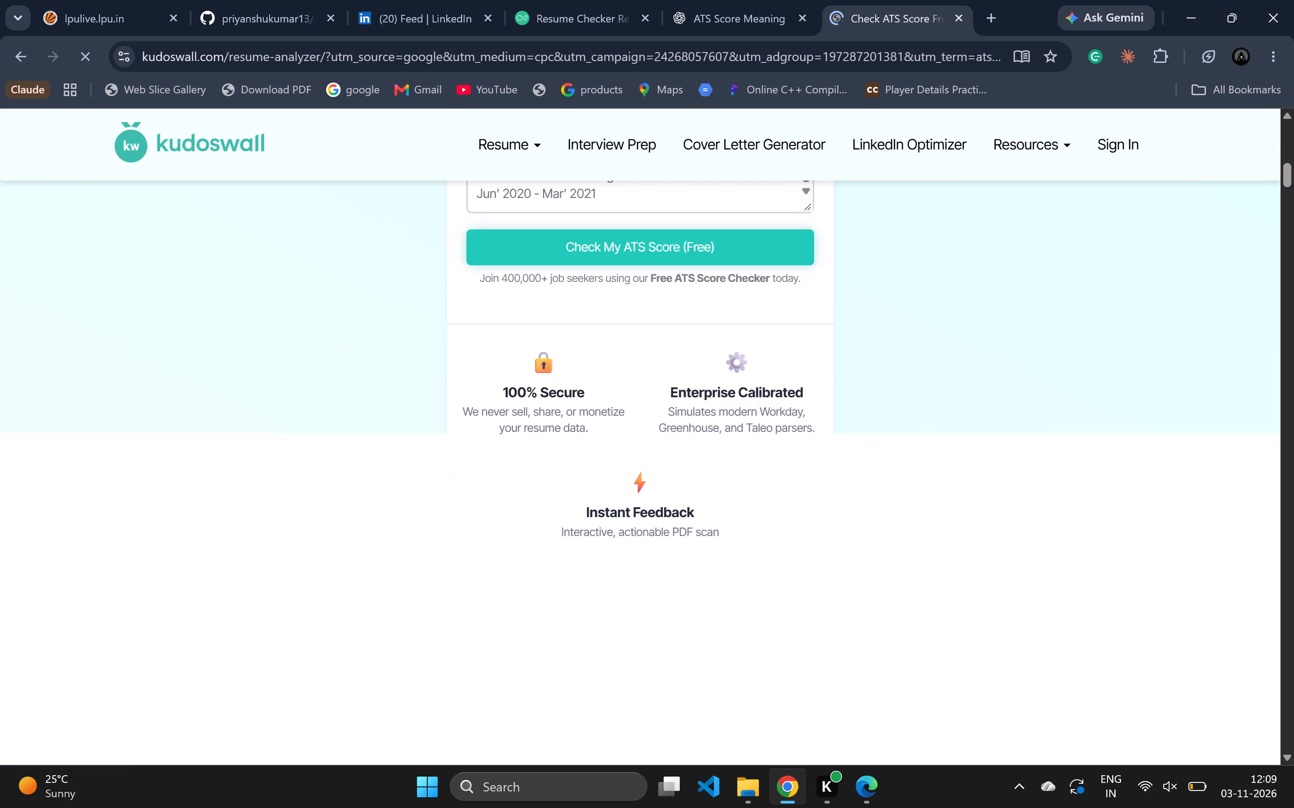
scroll(609, 646, up, 9)
scroll(609, 646, down, 1)
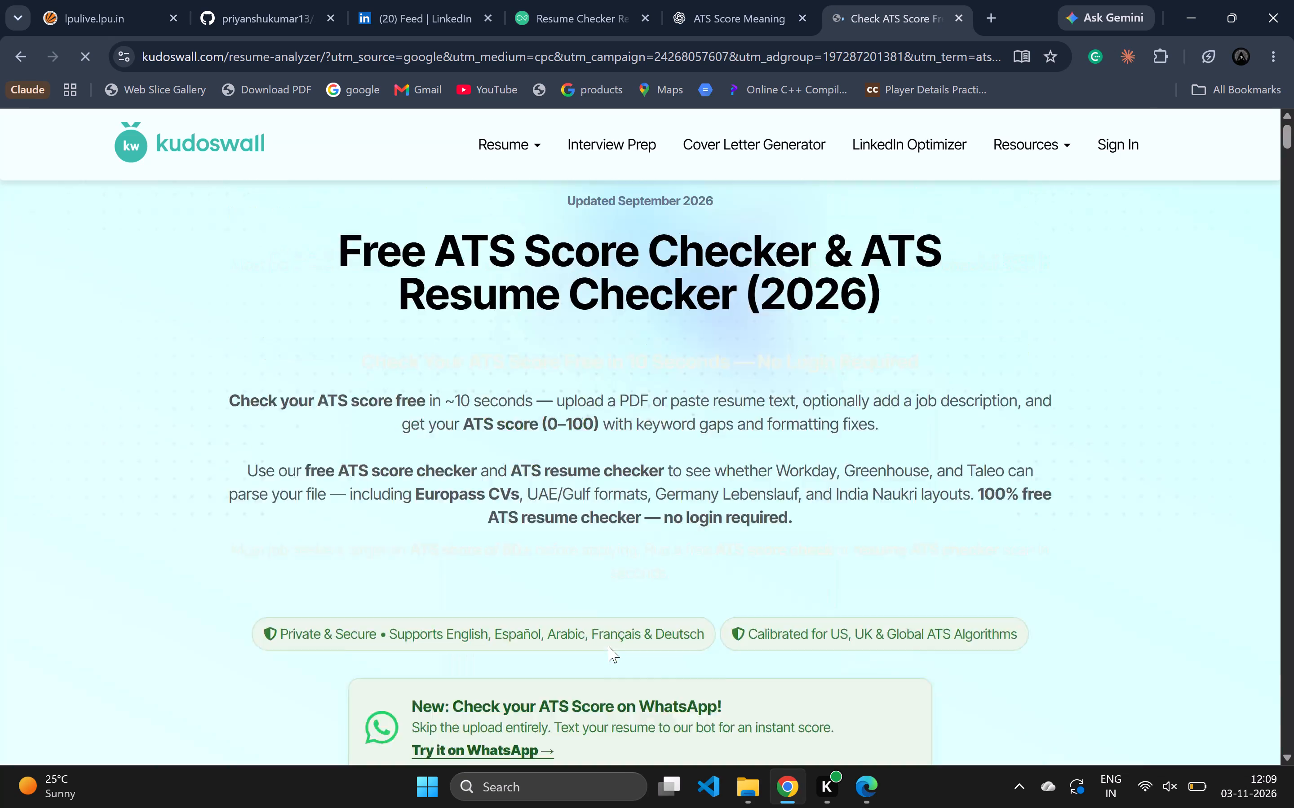
scroll(609, 646, down, 1)
click(647, 472)
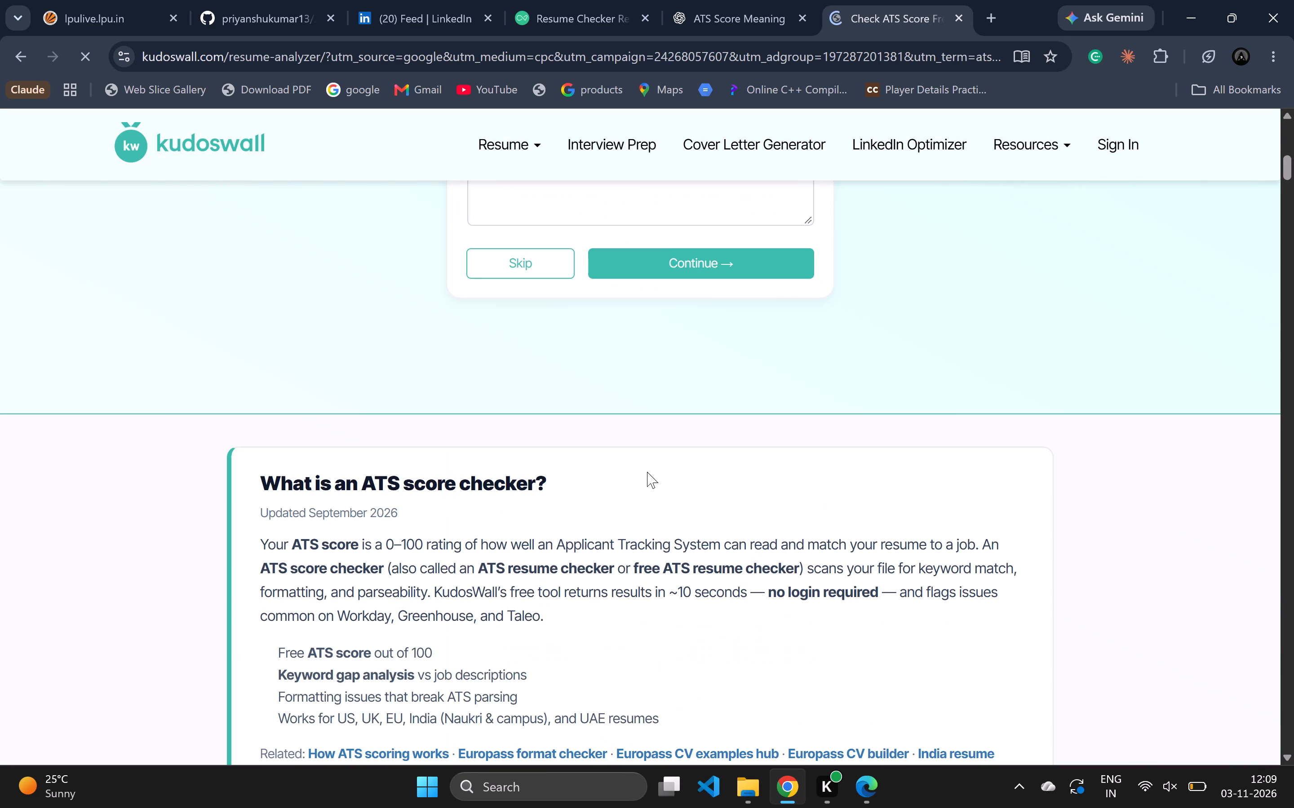
Enter "Software Deveploer" as the job title for the ATS check.
scroll(647, 472, up, 1)
scroll(667, 440, up, 1)
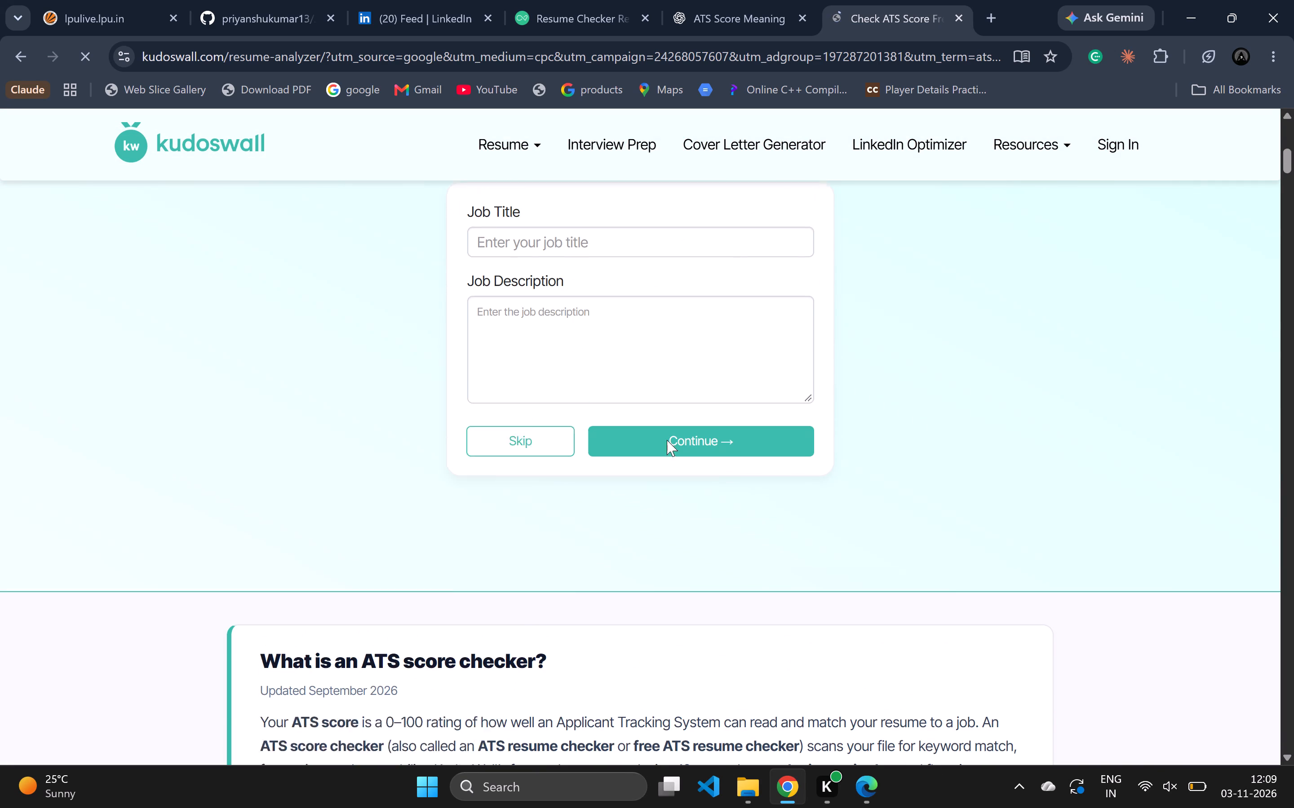
scroll(667, 440, up, 2)
click(630, 377)
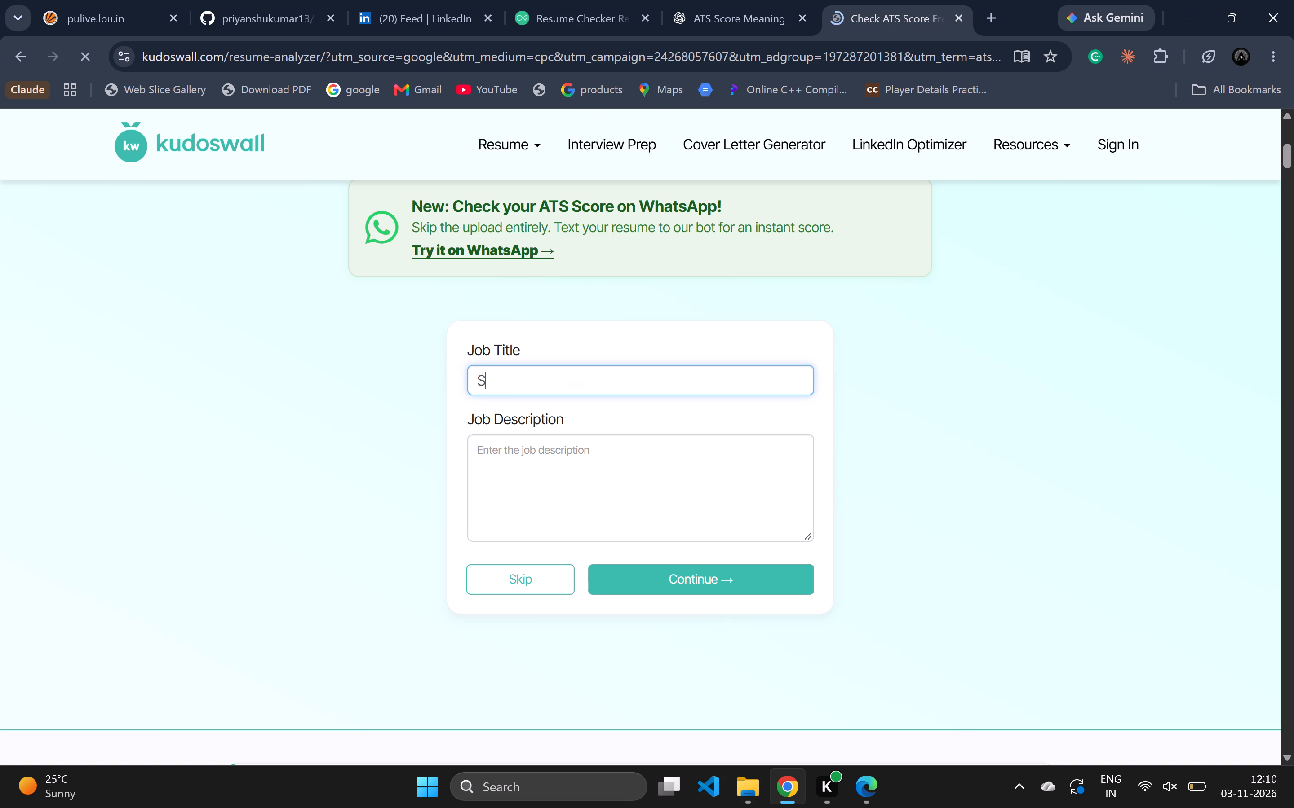
text(of)
key(y)
key(BackSpace)
text(taw)
key(BackSpace)
key(BackSpace)
text(ware)
key(space)
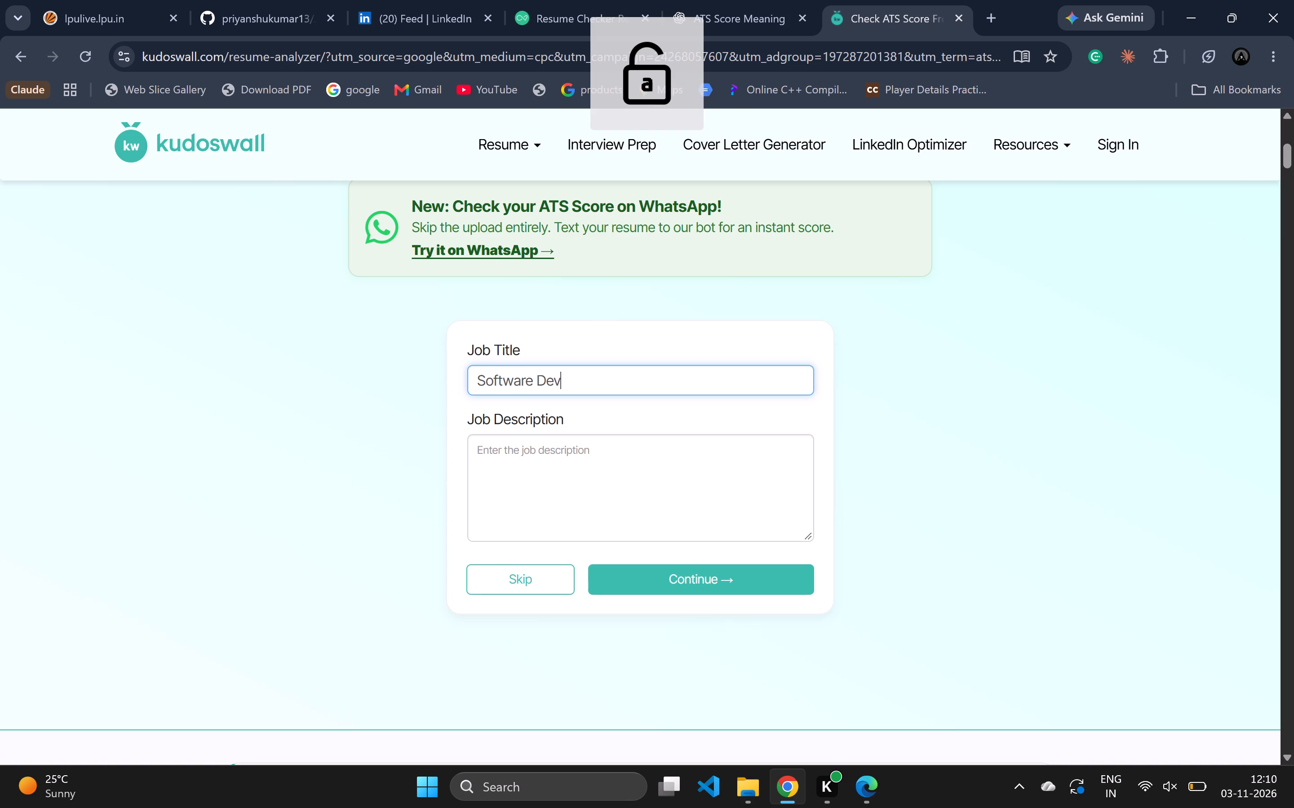
text(ploer)
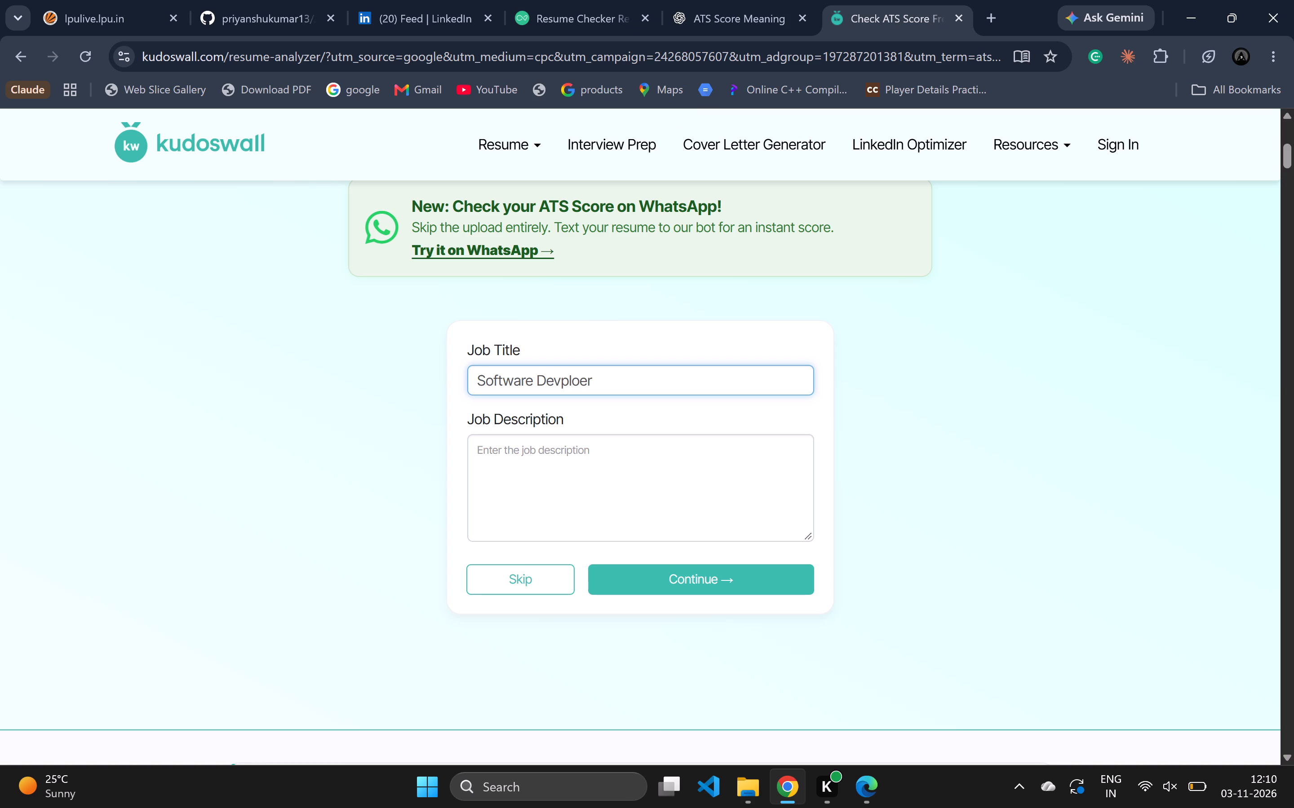
click(559, 378)
key(e)
click(581, 380)
Go to the empty job description entry, then open a new browser tab.
click(637, 457)
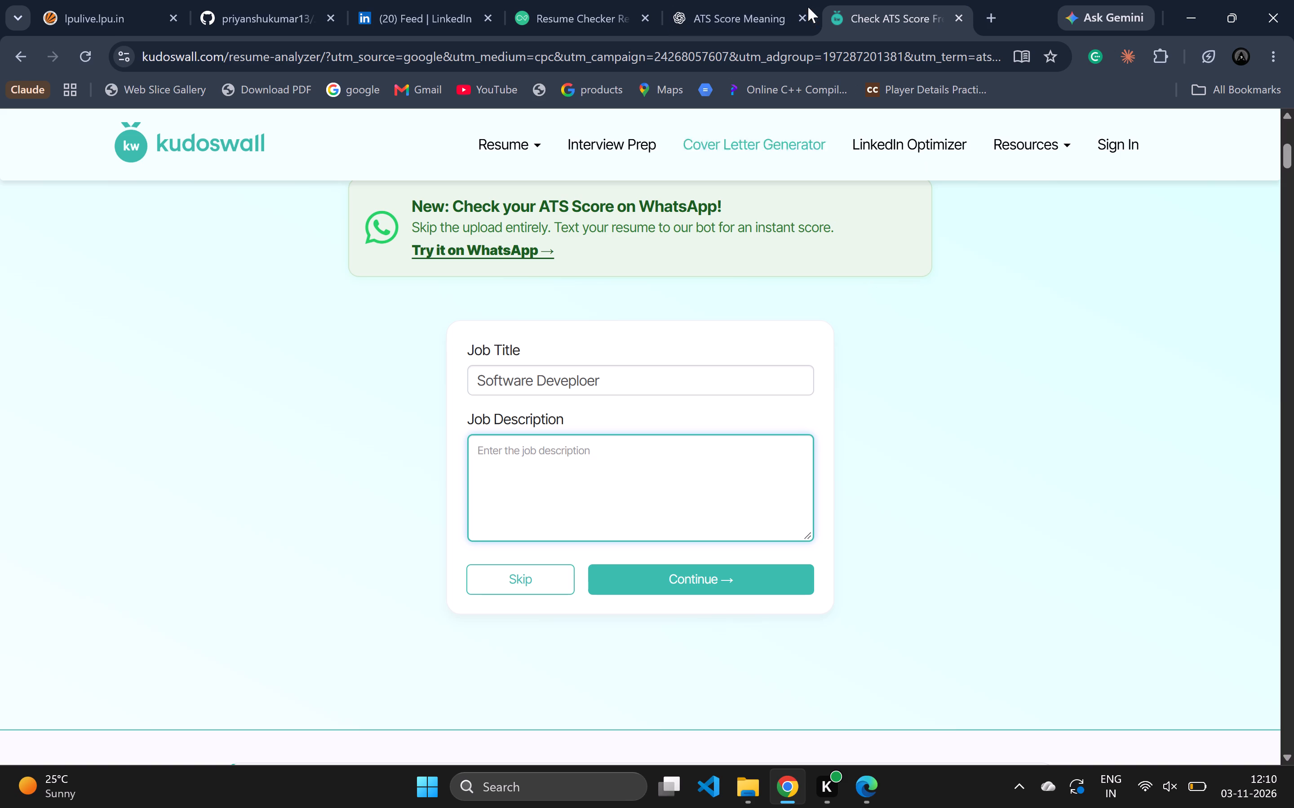
click(989, 10)
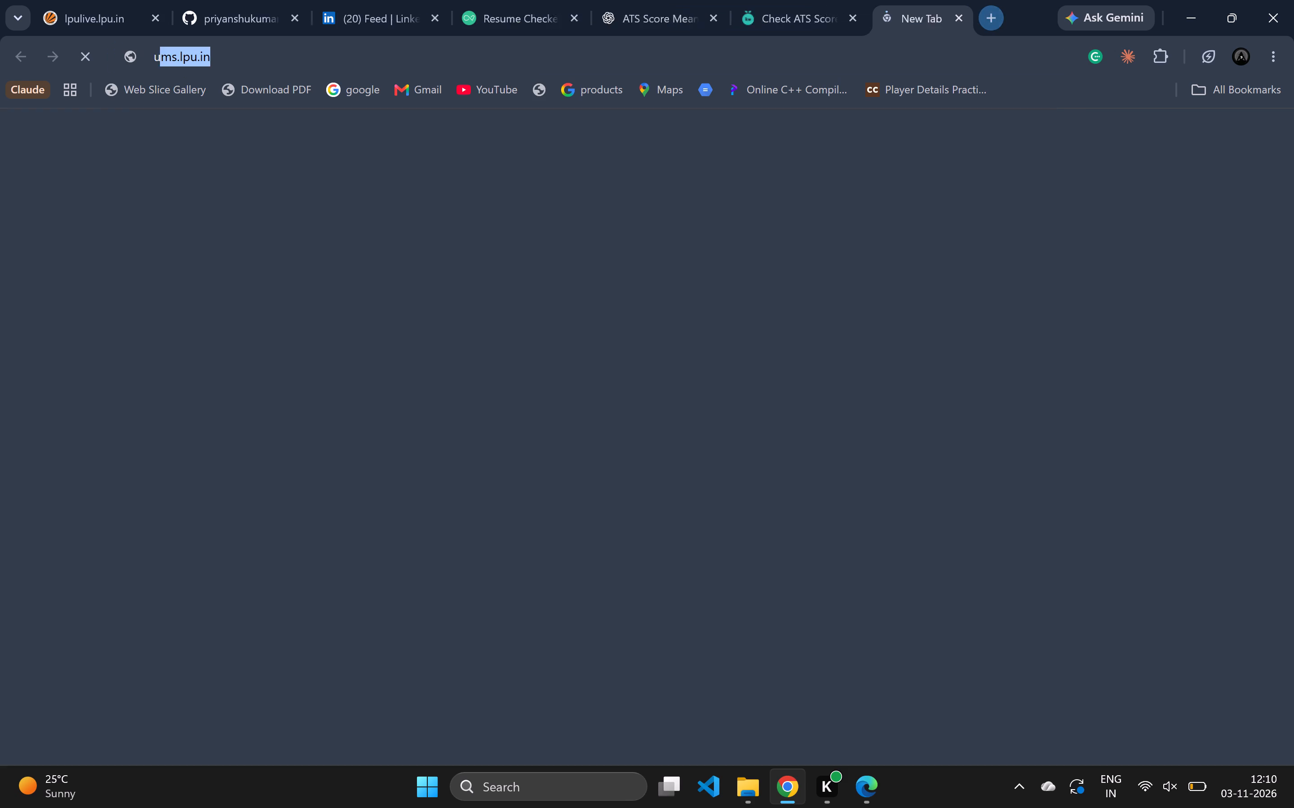